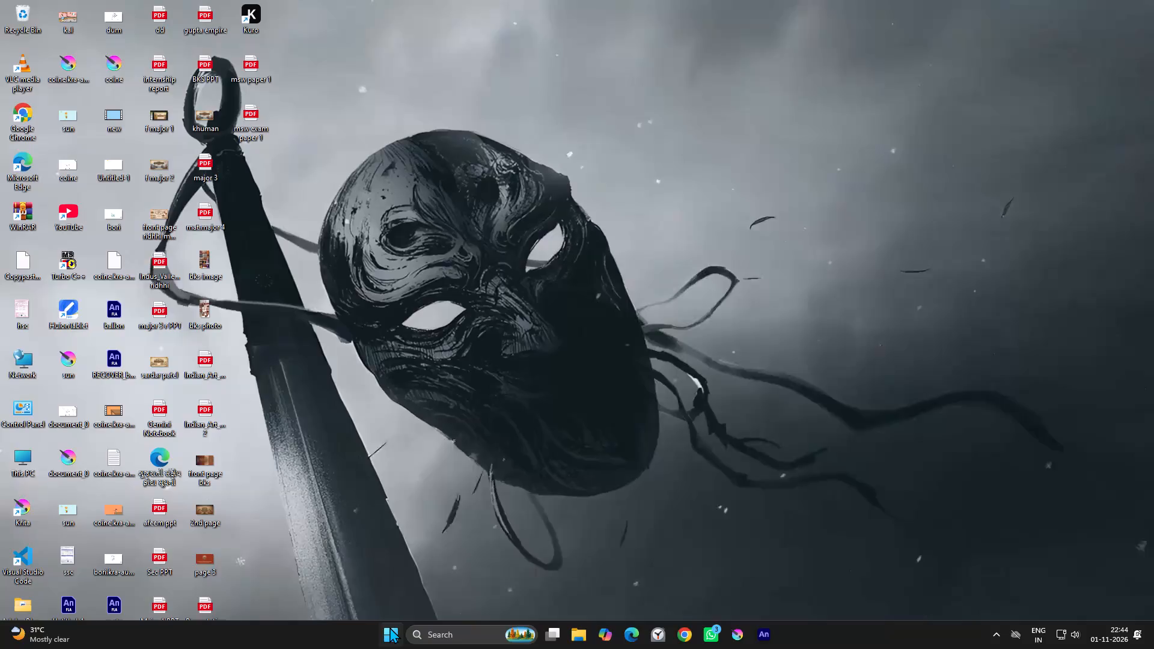
# Open Microsoft Word.
pyautogui.click(389, 627)
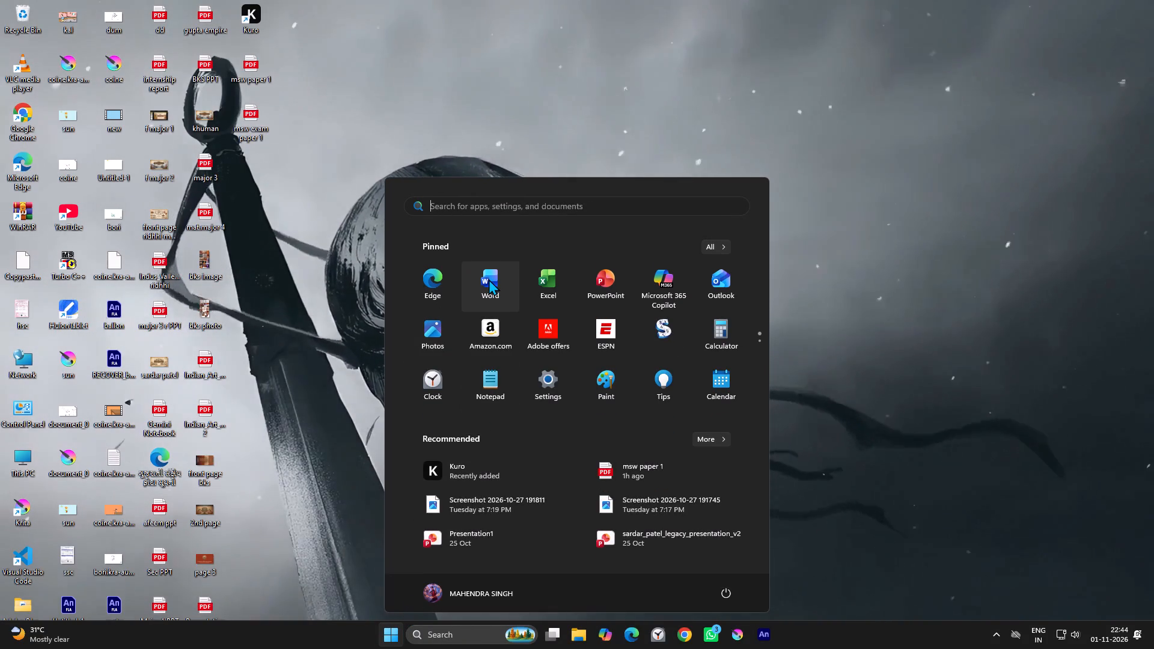
pyautogui.click(489, 279)
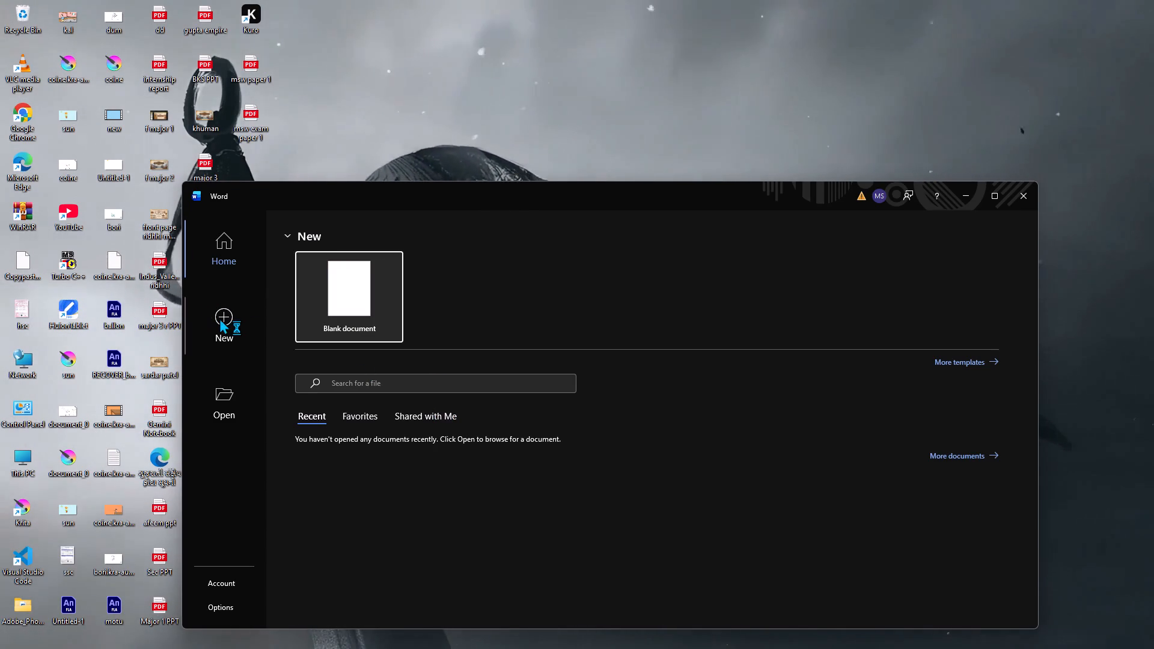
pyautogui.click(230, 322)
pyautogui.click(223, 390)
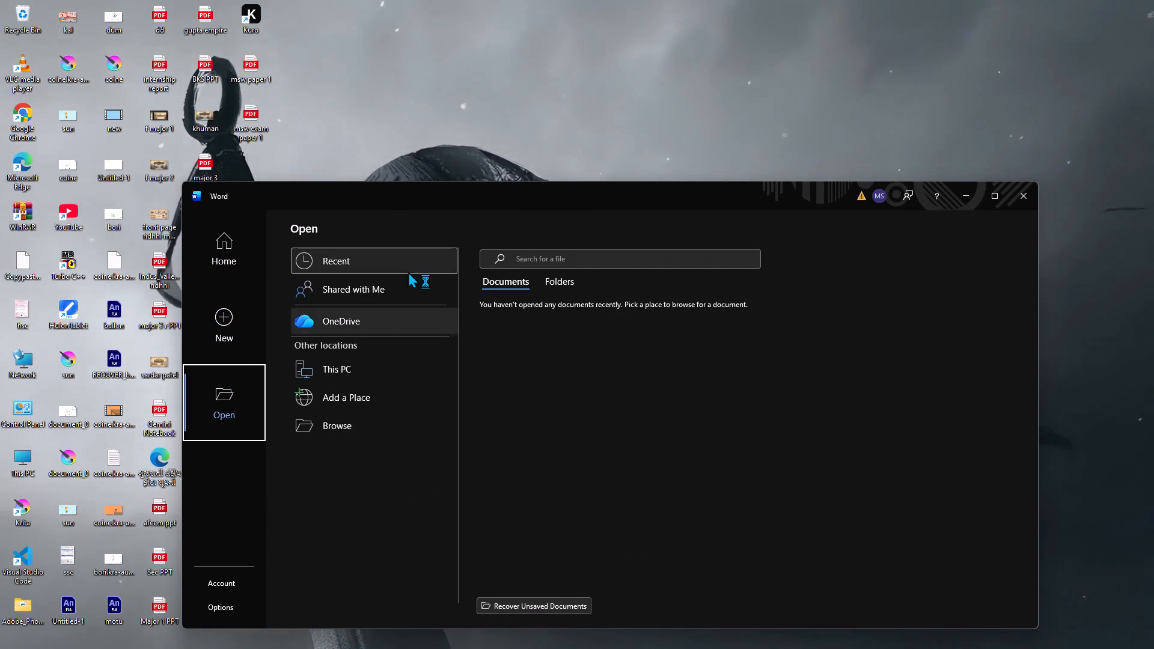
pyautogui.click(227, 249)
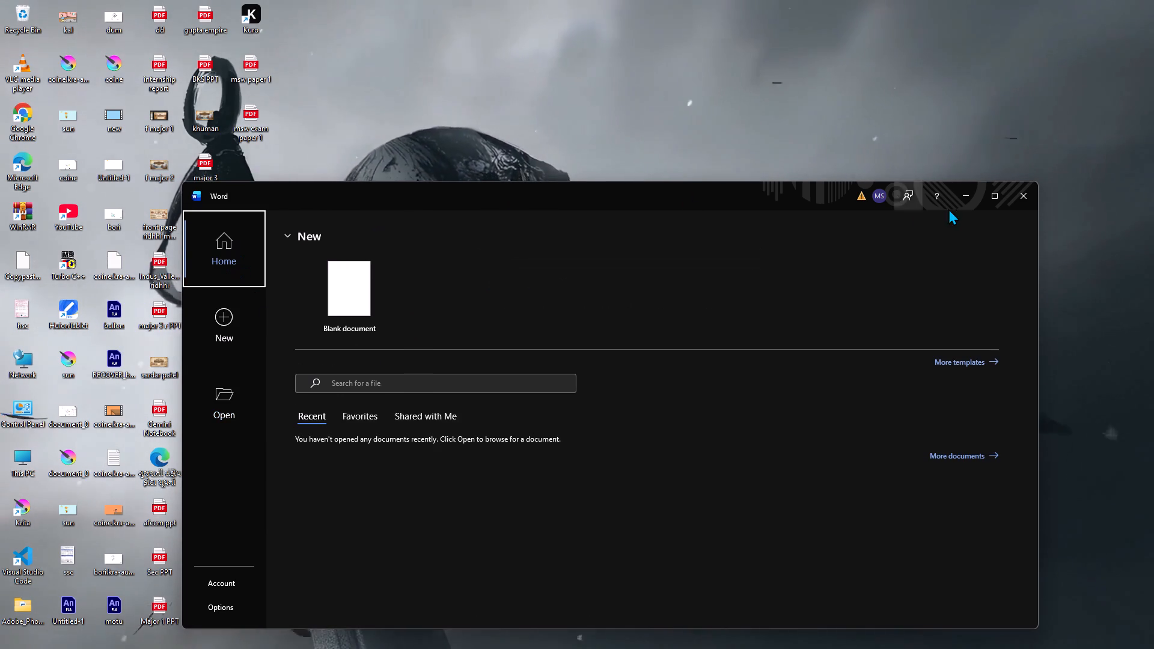
# Maximize the Word start window and create a new blank document.
pyautogui.click(992, 206)
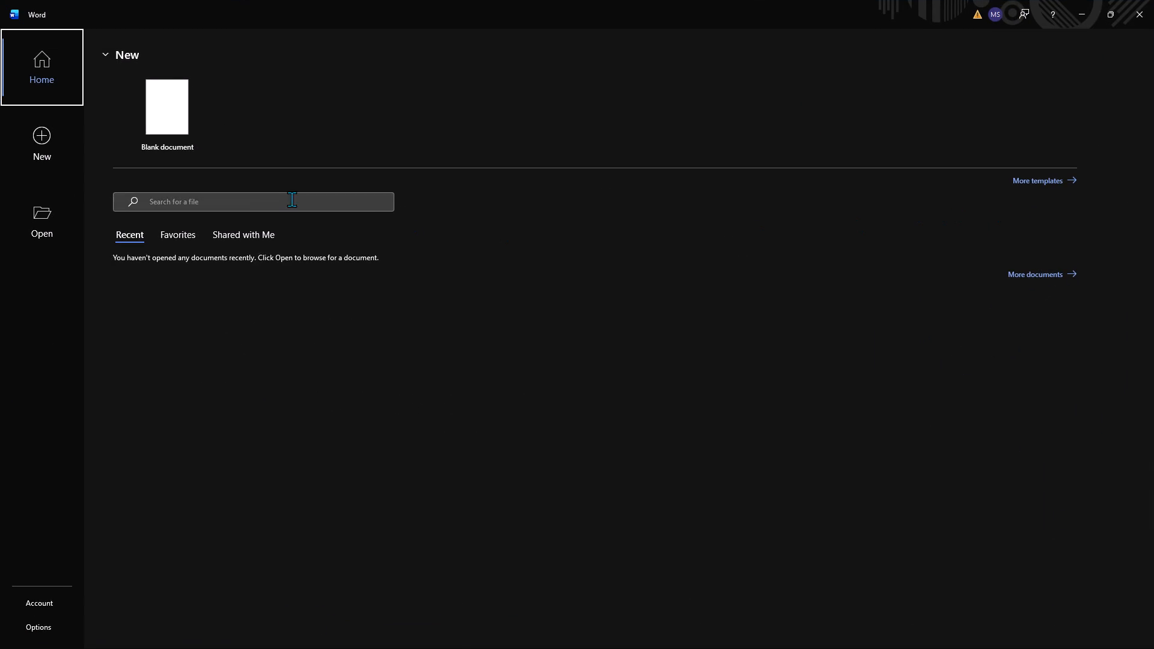
pyautogui.click(189, 228)
pyautogui.click(223, 230)
pyautogui.click(135, 228)
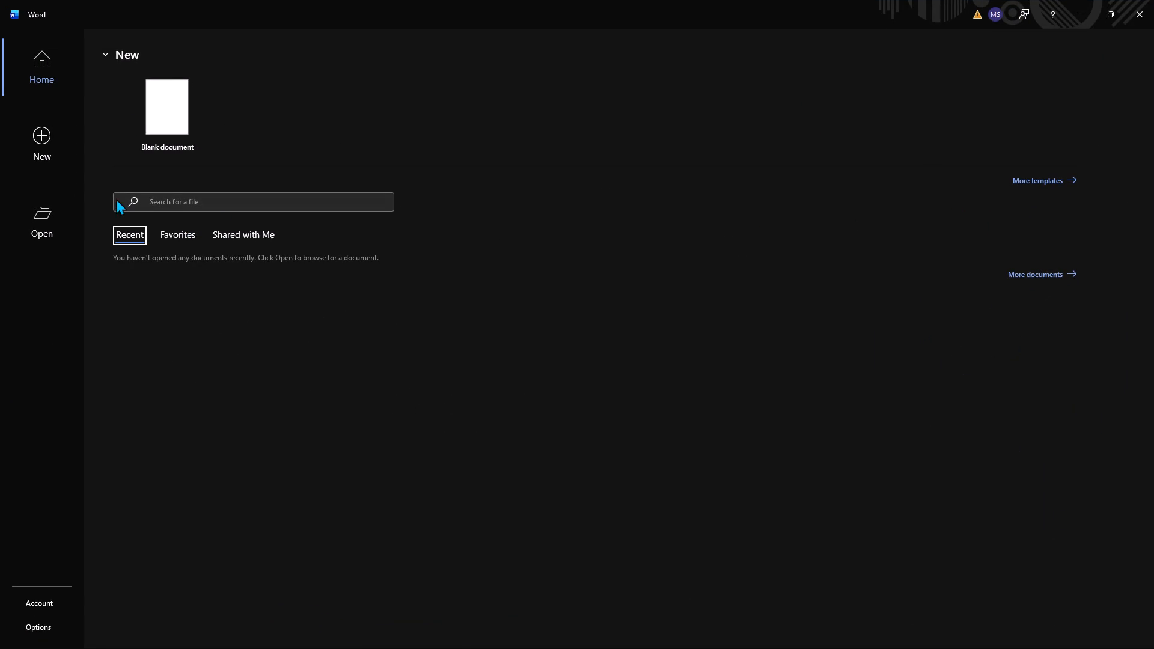
pyautogui.click(182, 62)
pyautogui.click(157, 93)
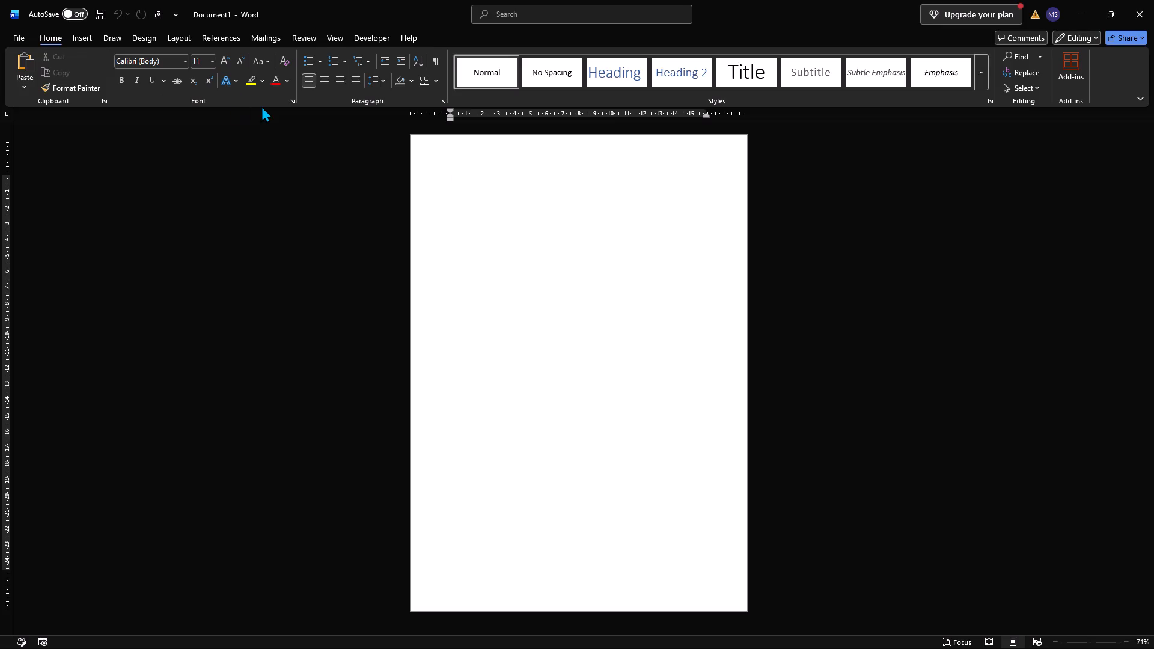
# Sign in to the account through the AutoSave prompt, then dismiss the prompt.
pyautogui.click(73, 14)
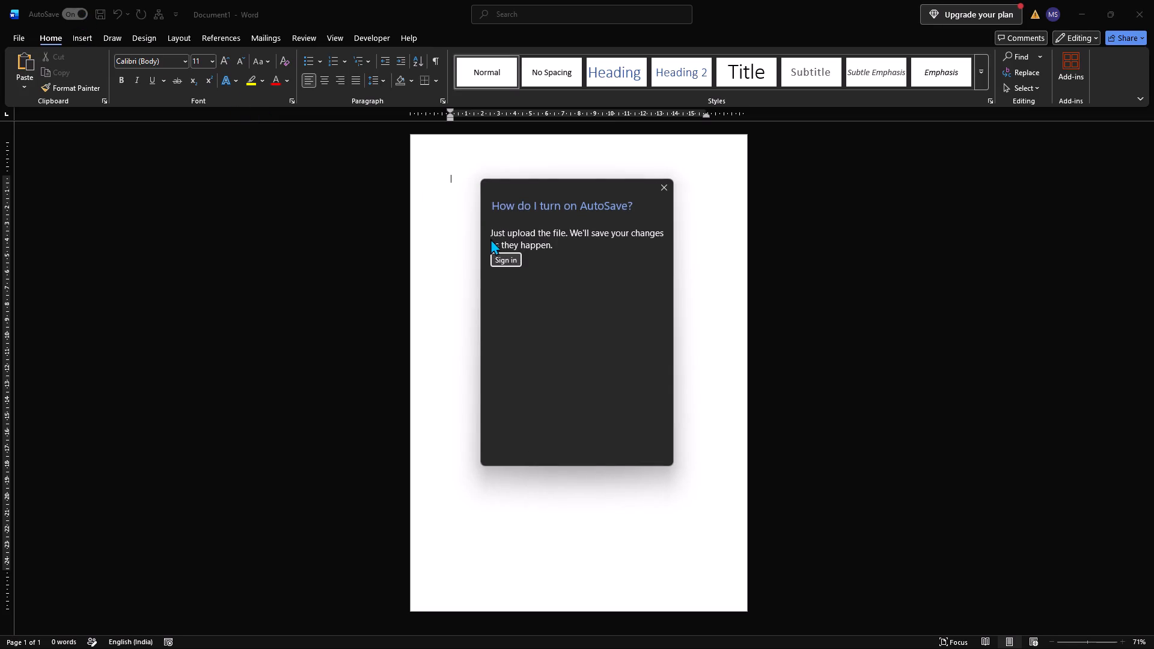
pyautogui.click(511, 261)
pyautogui.click(538, 338)
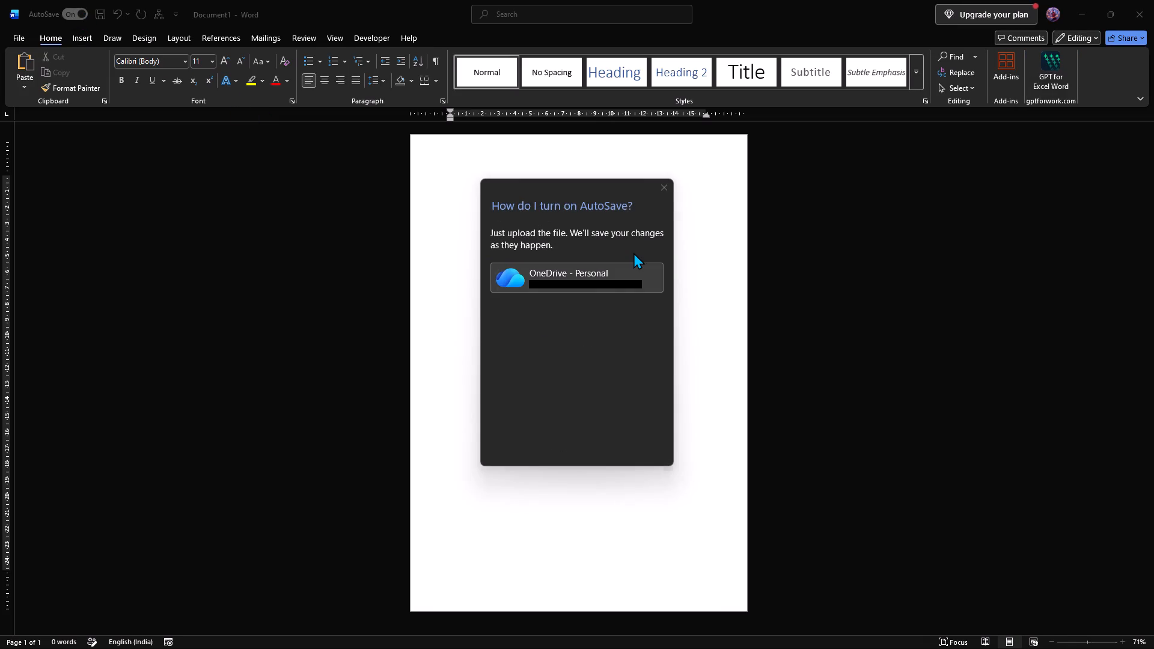
pyautogui.click(633, 252)
pyautogui.click(633, 254)
pyautogui.click(709, 257)
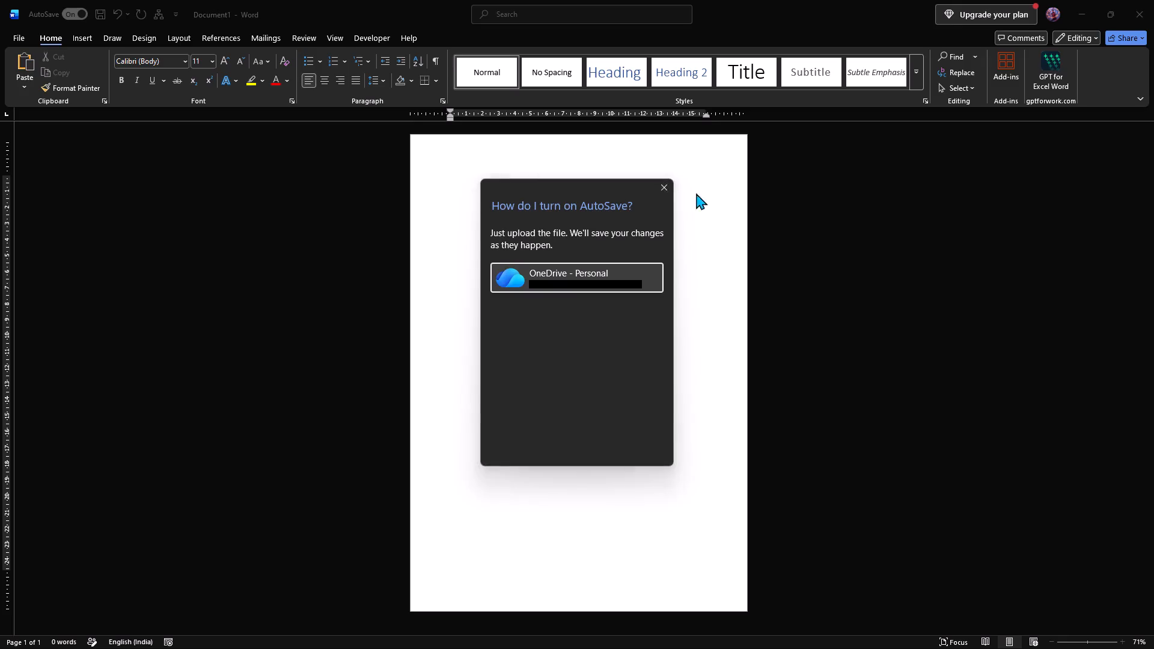
pyautogui.click(664, 181)
pyautogui.click(675, 190)
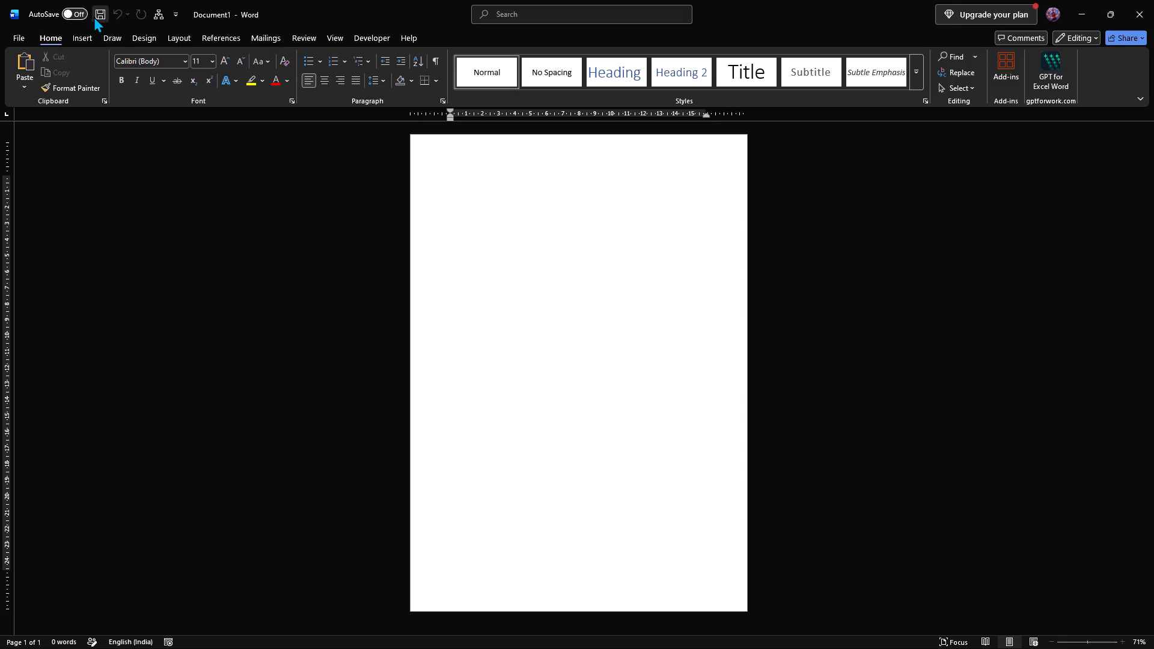
# Turn on AutoSave by uploading the document to OneDrive - Personal under the name Document1.
pyautogui.click(82, 13)
pyautogui.click(608, 275)
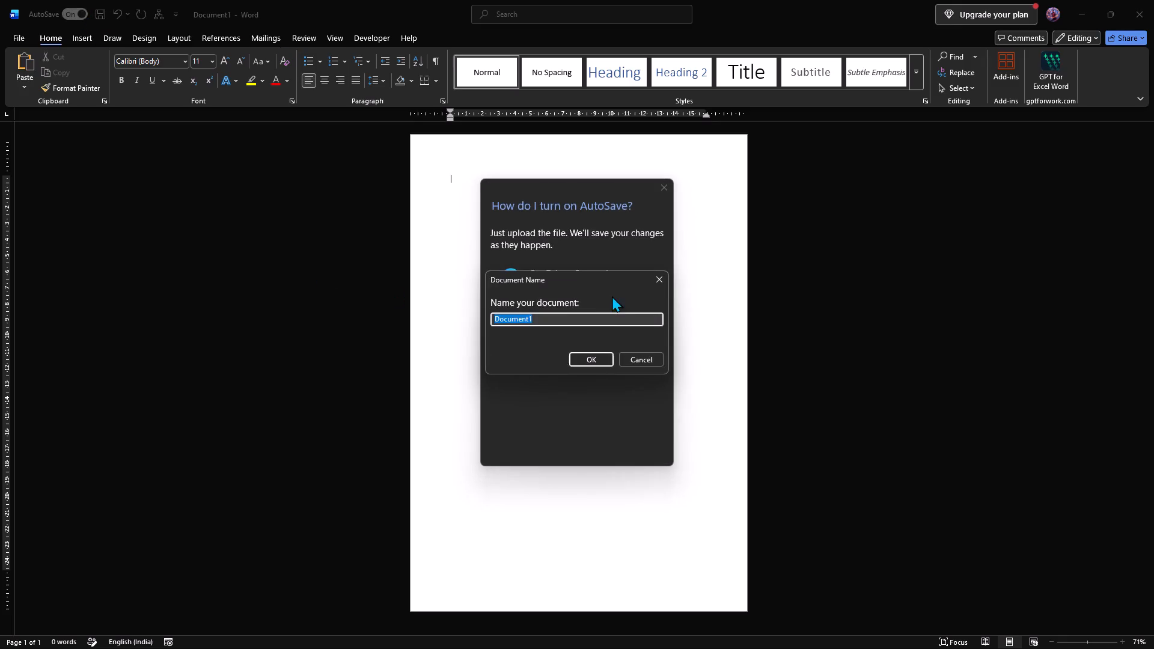
pyautogui.click(600, 358)
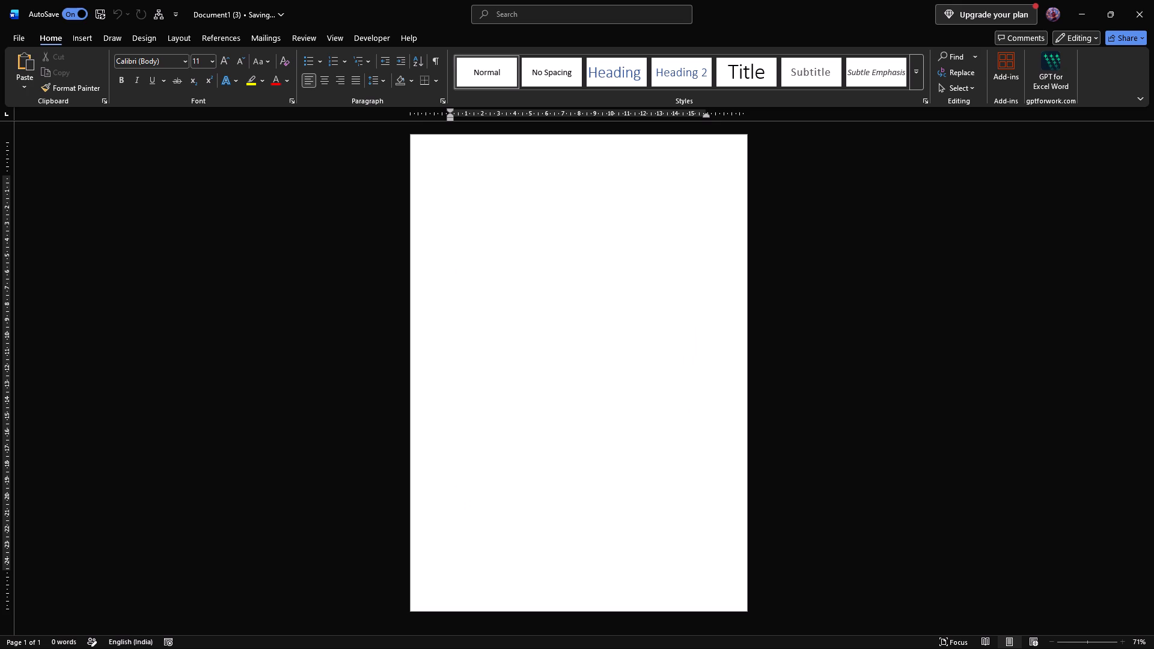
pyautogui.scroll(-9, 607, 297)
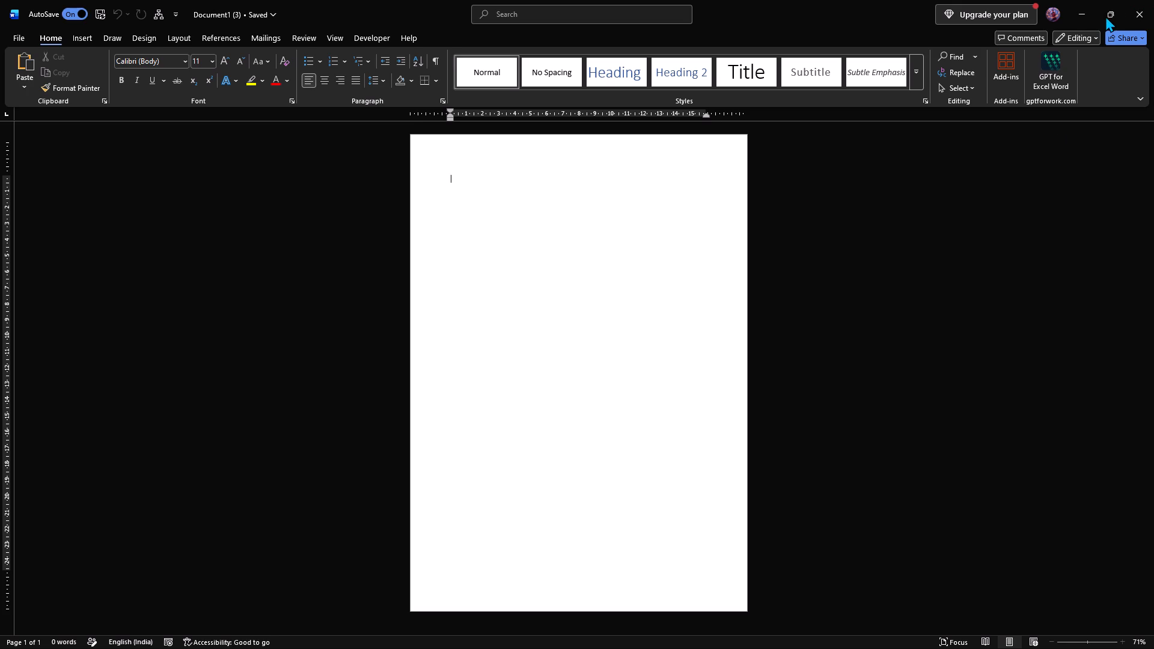
# Restore the Word window from full screen to its smaller size and switch to WhatsApp.
pyautogui.click(1105, 16)
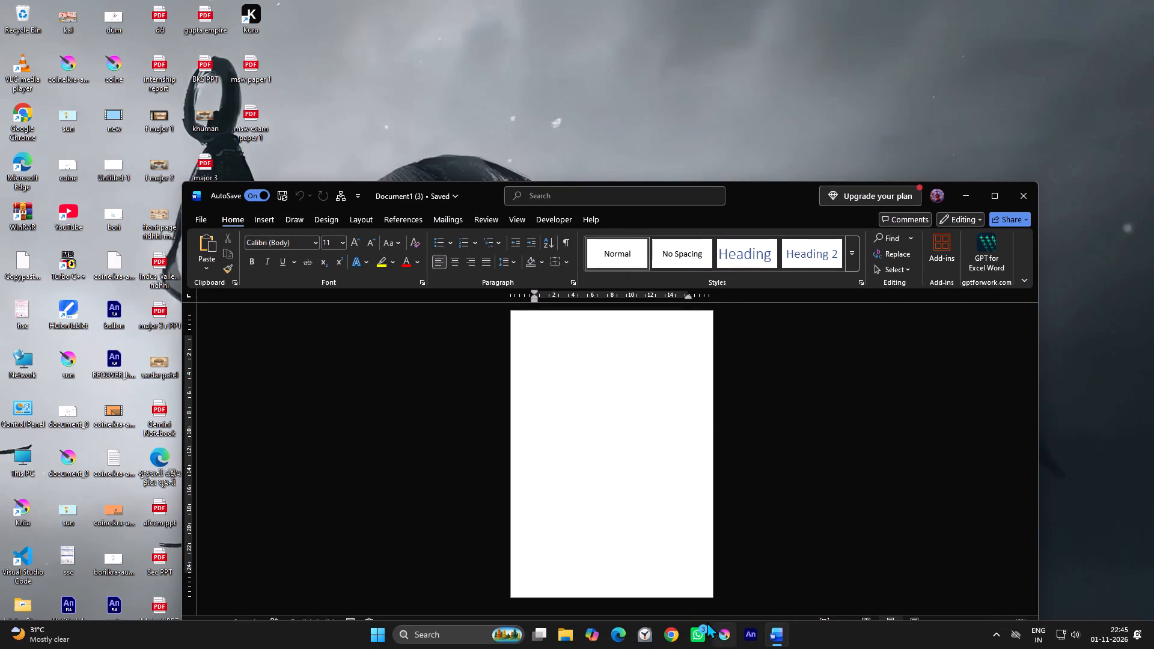
pyautogui.click(692, 627)
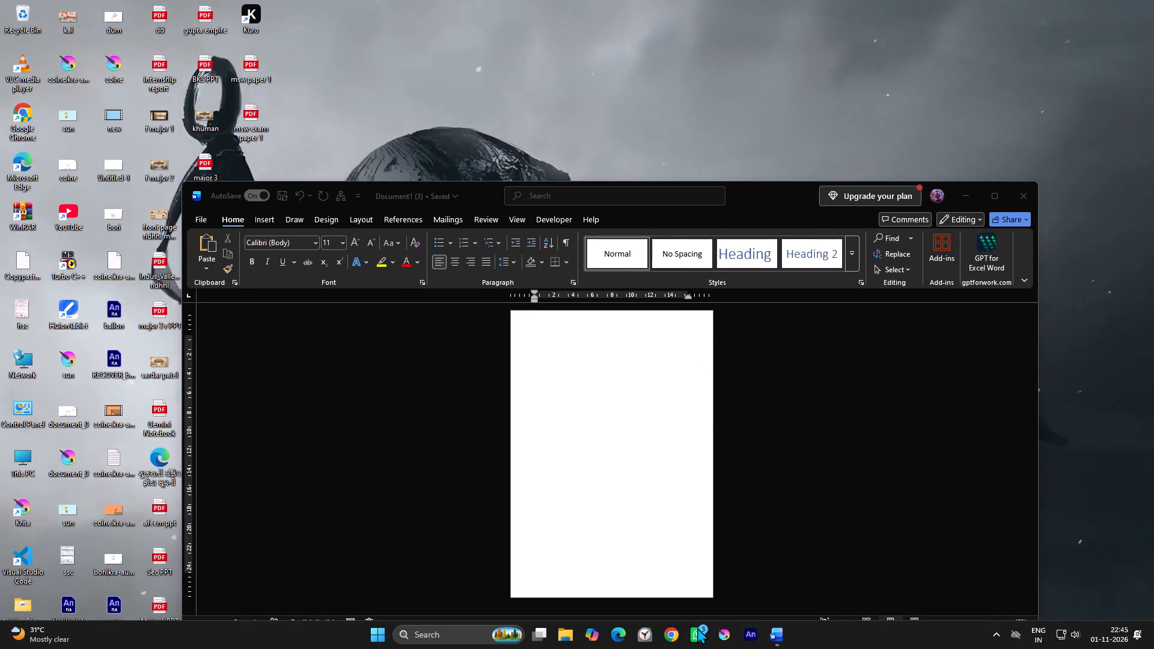
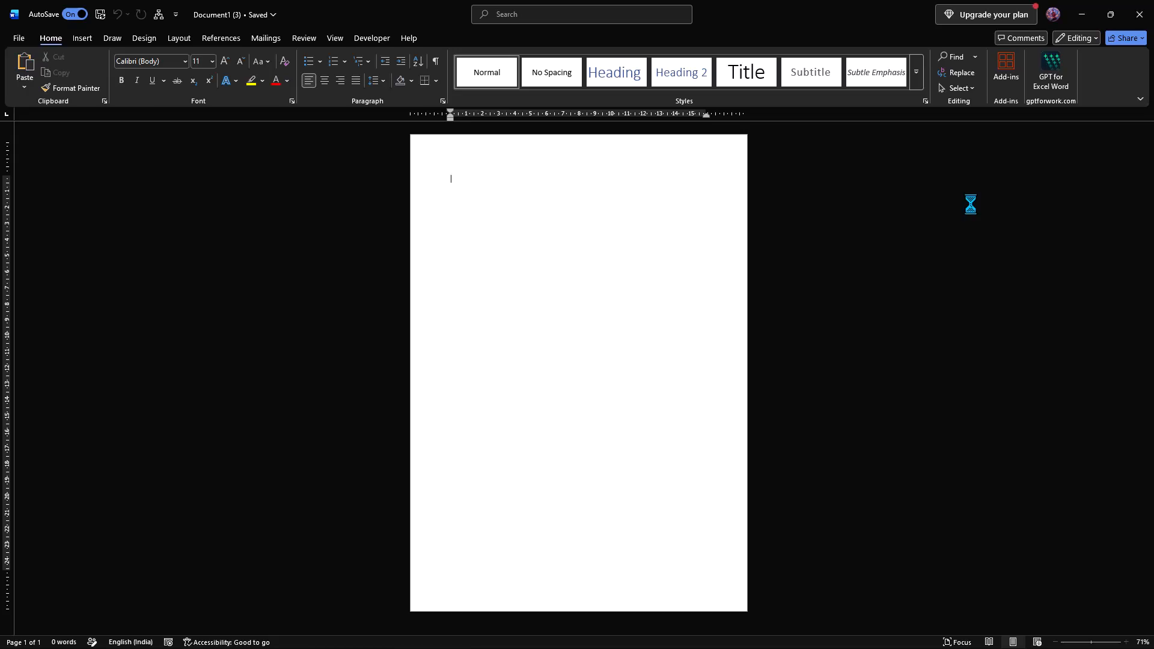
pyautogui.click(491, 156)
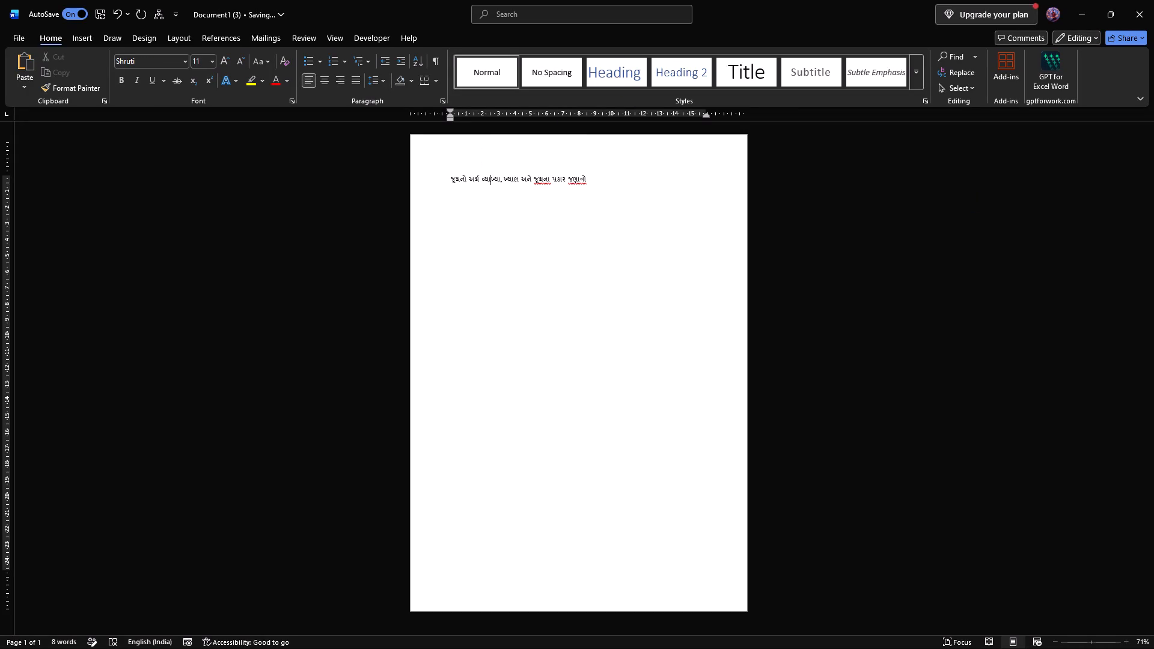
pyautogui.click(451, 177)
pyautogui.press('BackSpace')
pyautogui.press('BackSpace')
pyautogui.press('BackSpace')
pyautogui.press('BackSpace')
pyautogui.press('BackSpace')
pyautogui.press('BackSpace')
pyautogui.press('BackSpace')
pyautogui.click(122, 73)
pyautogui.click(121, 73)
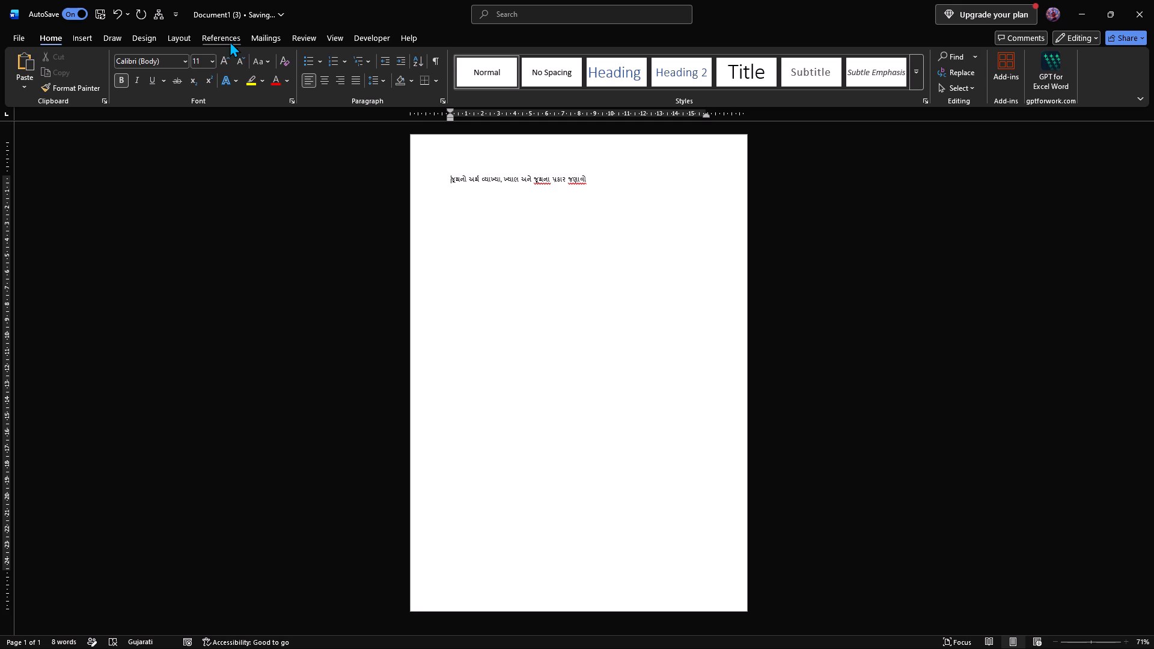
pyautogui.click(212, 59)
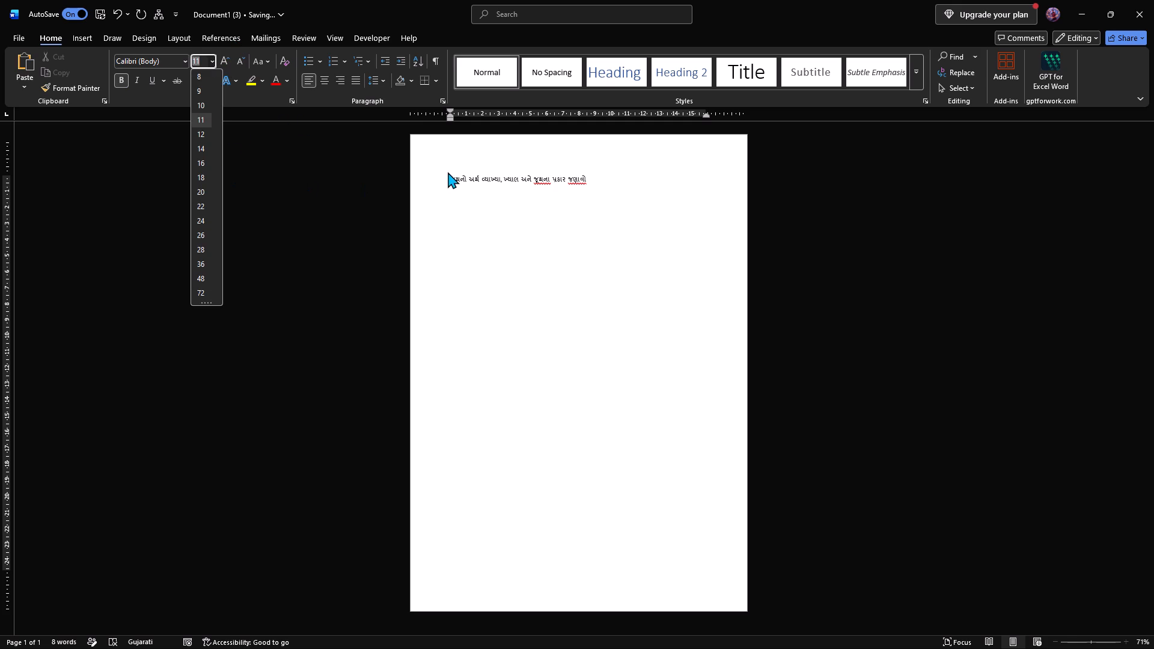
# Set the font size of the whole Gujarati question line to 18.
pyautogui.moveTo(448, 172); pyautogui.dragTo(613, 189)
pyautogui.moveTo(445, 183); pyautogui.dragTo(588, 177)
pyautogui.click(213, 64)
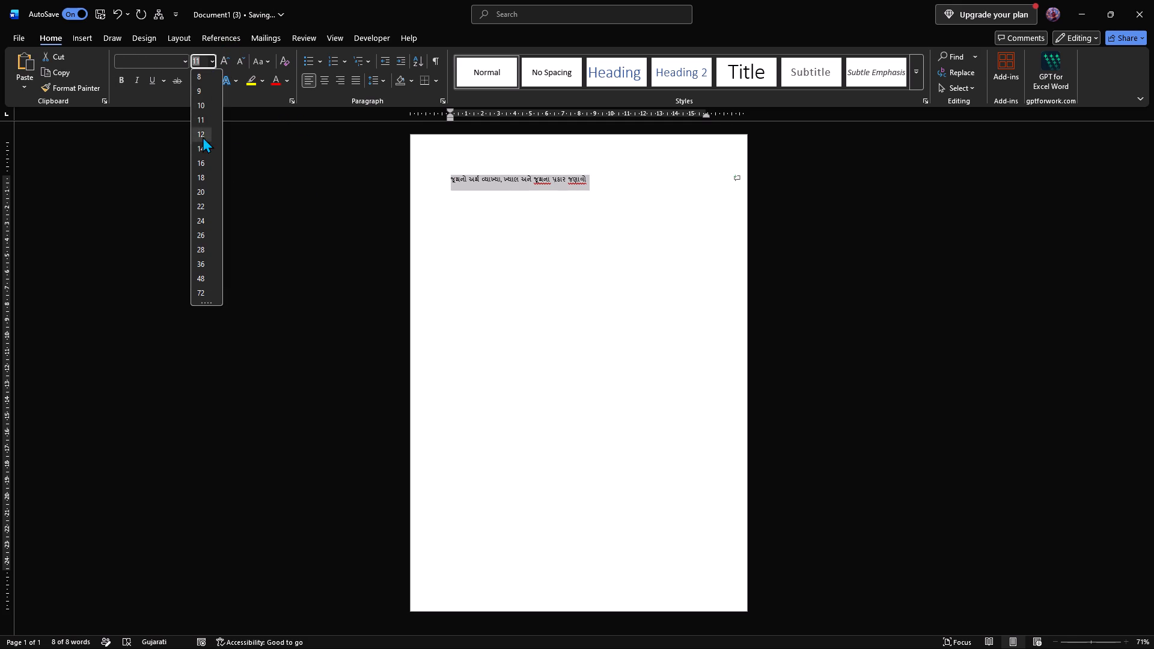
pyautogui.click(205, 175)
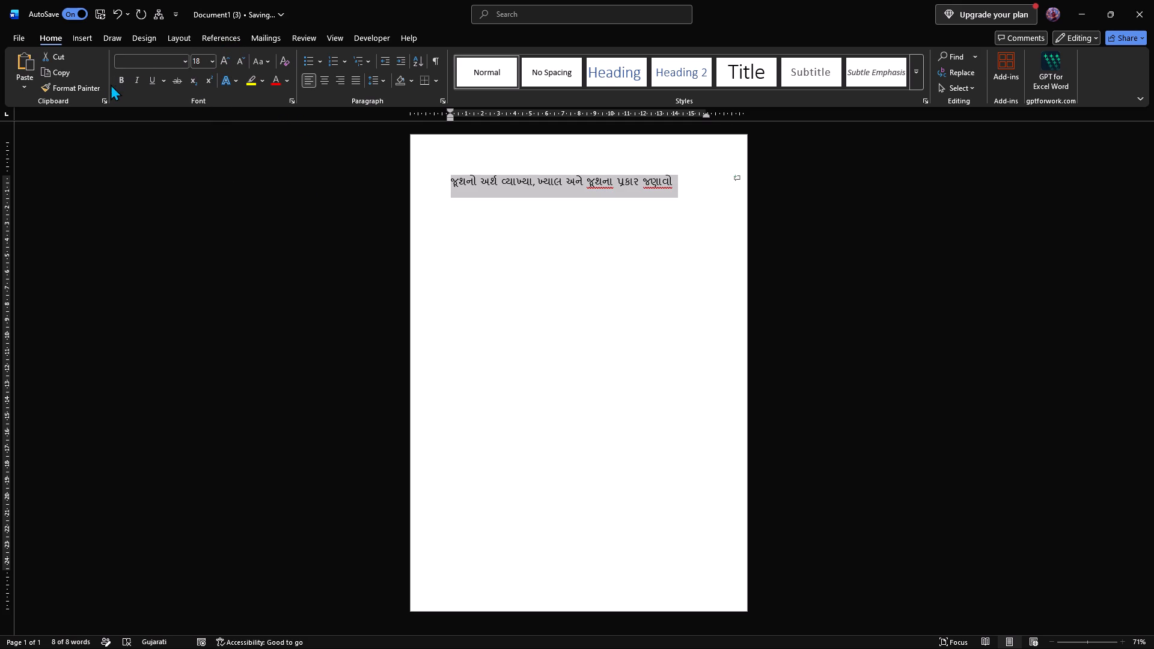
# Make the whole Gujarati question line bold.
pyautogui.click(117, 83)
pyautogui.click(483, 225)
# Set the font size of the whole Gujarati question line to 16.
pyautogui.click(453, 178)
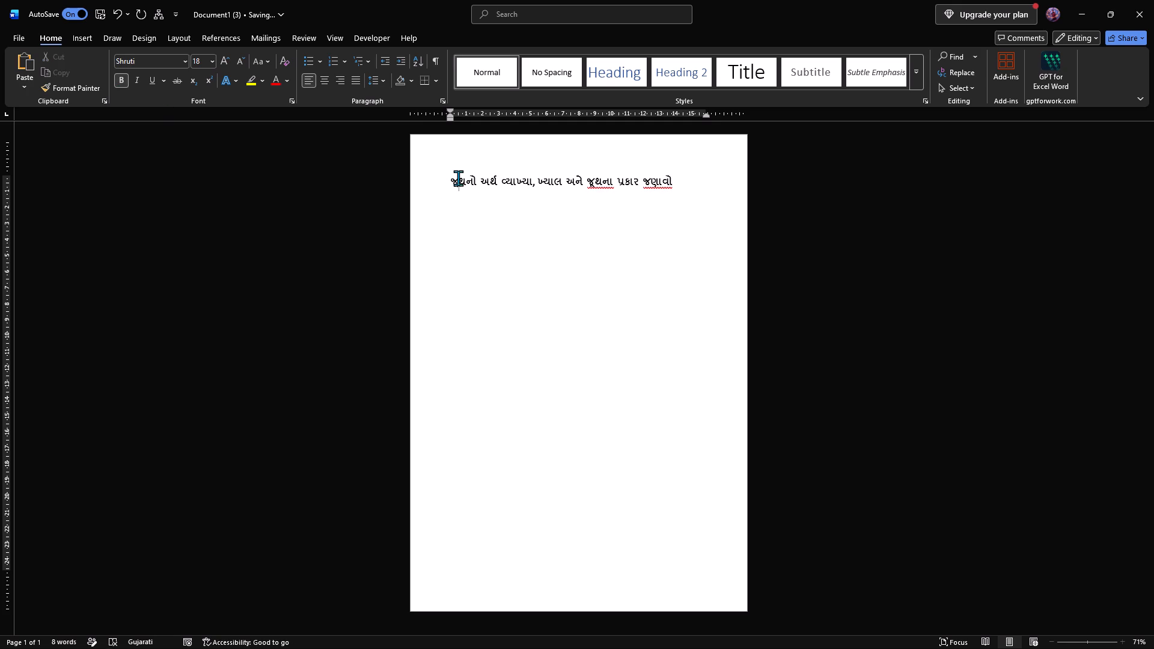
pyautogui.moveTo(453, 181); pyautogui.dragTo(672, 180)
pyautogui.click(215, 58)
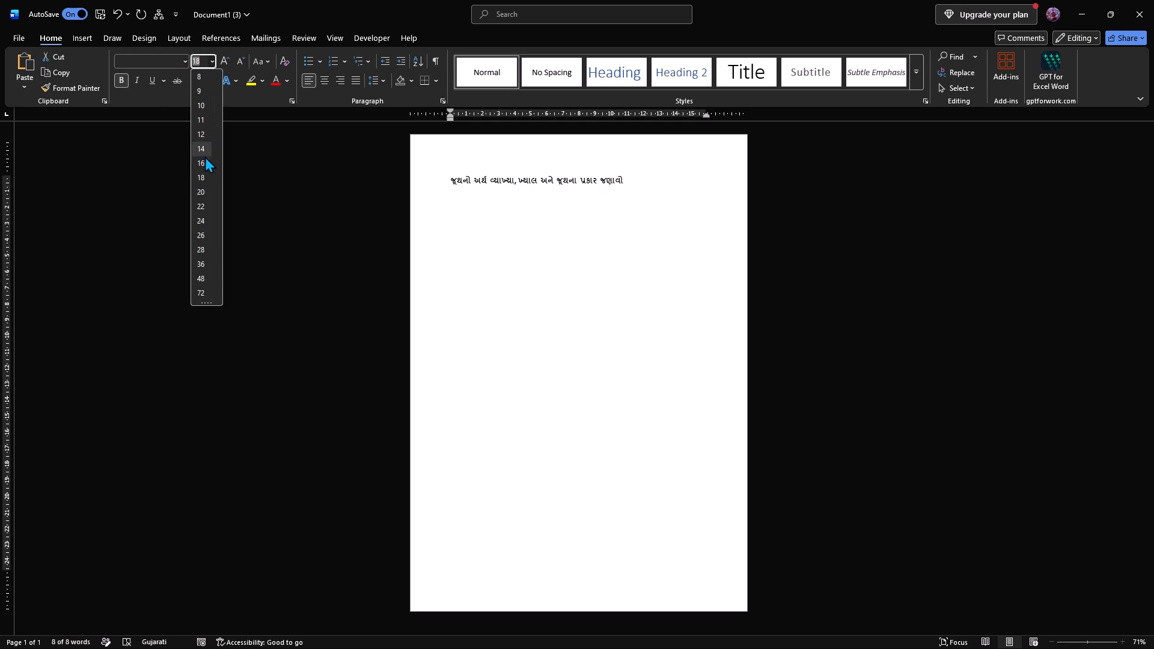
pyautogui.click(204, 159)
# Insert the label "Question 1" followed by a space before the Gujarati question text.
pyautogui.click(465, 192)
pyautogui.click(446, 173)
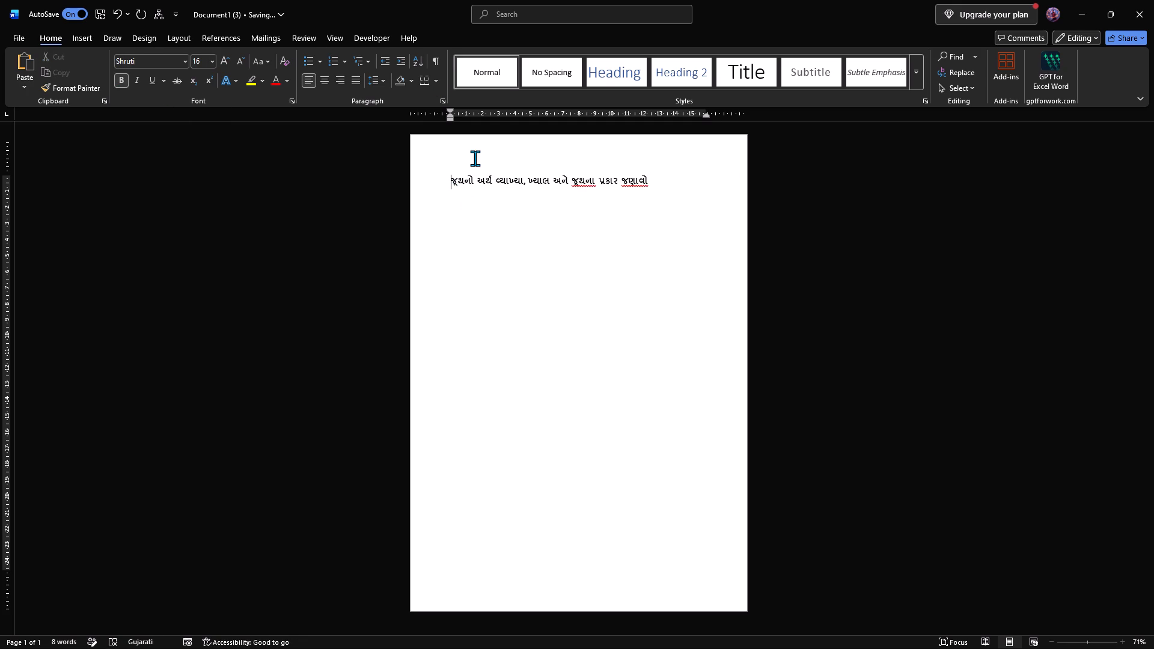
pyautogui.write('question')
pyautogui.press('space')
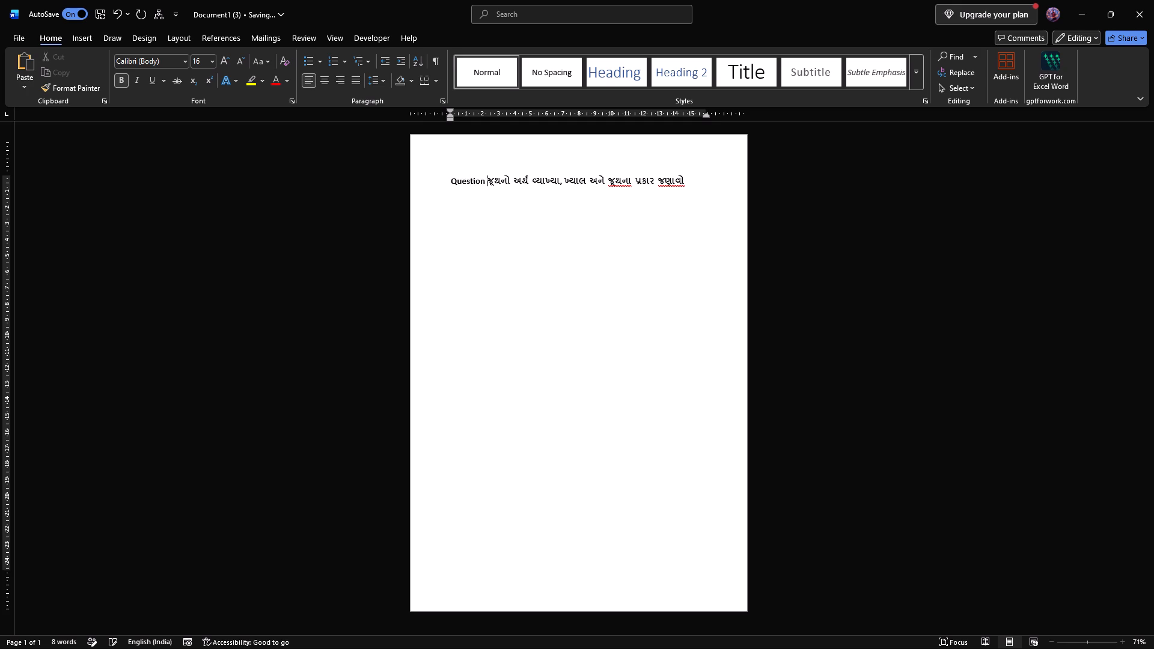
pyautogui.write('1')
pyautogui.press('space')
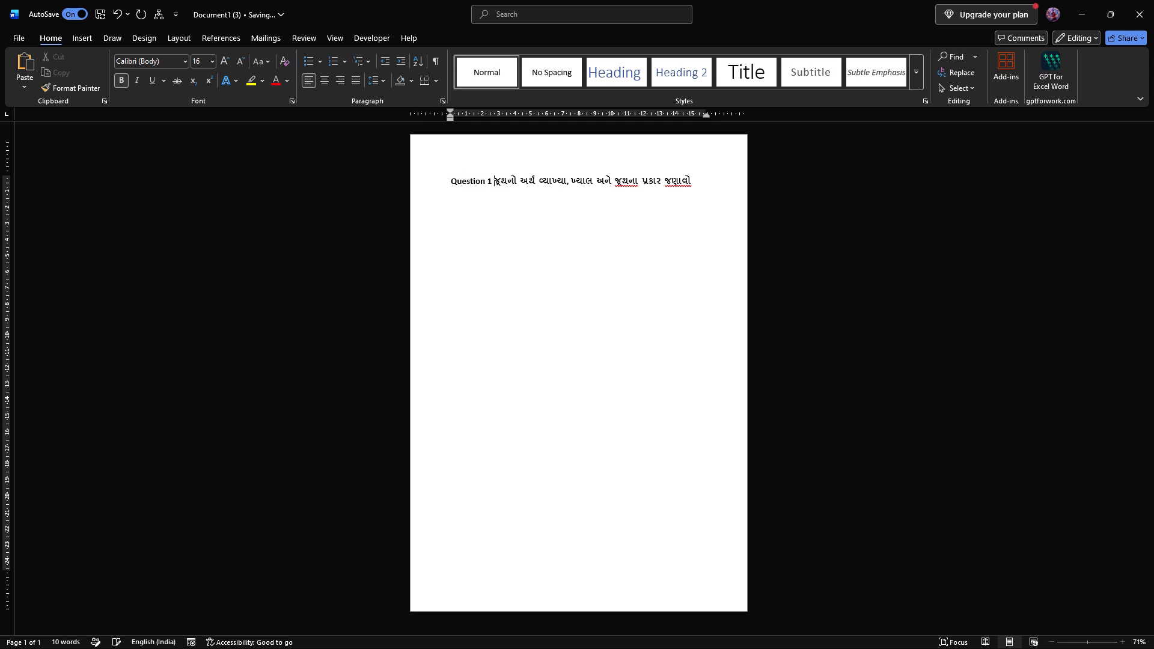
# Add "10 mark" after a space at the end of the Gujarati question.
pyautogui.click(703, 175)
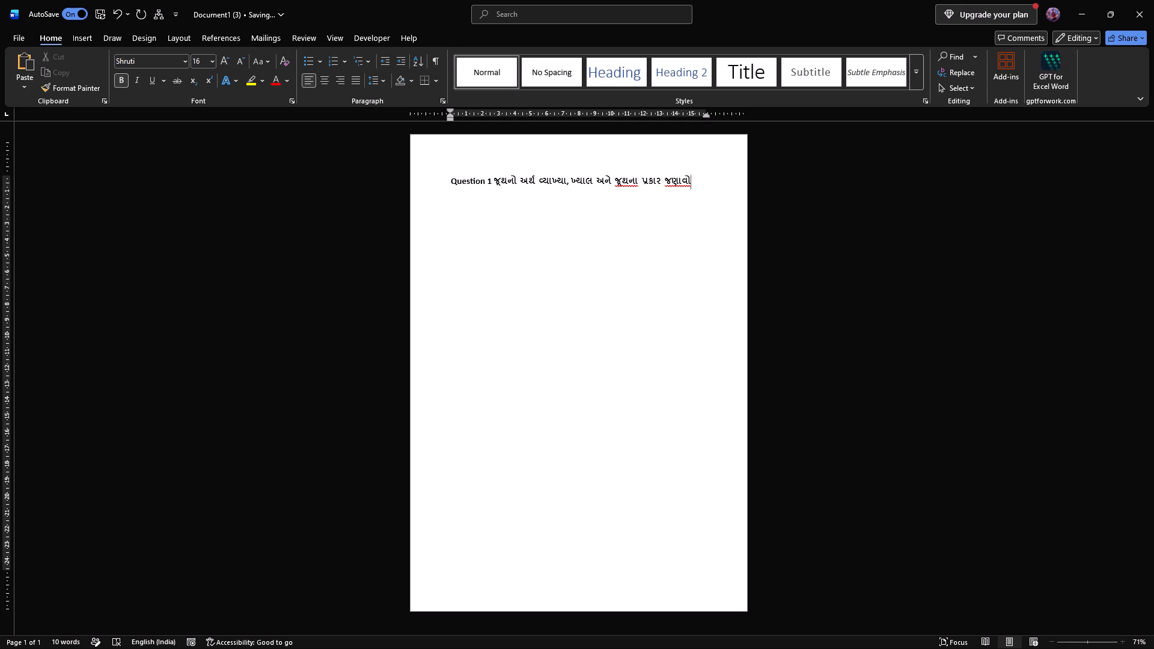
pyautogui.click(706, 210)
pyautogui.press('space')
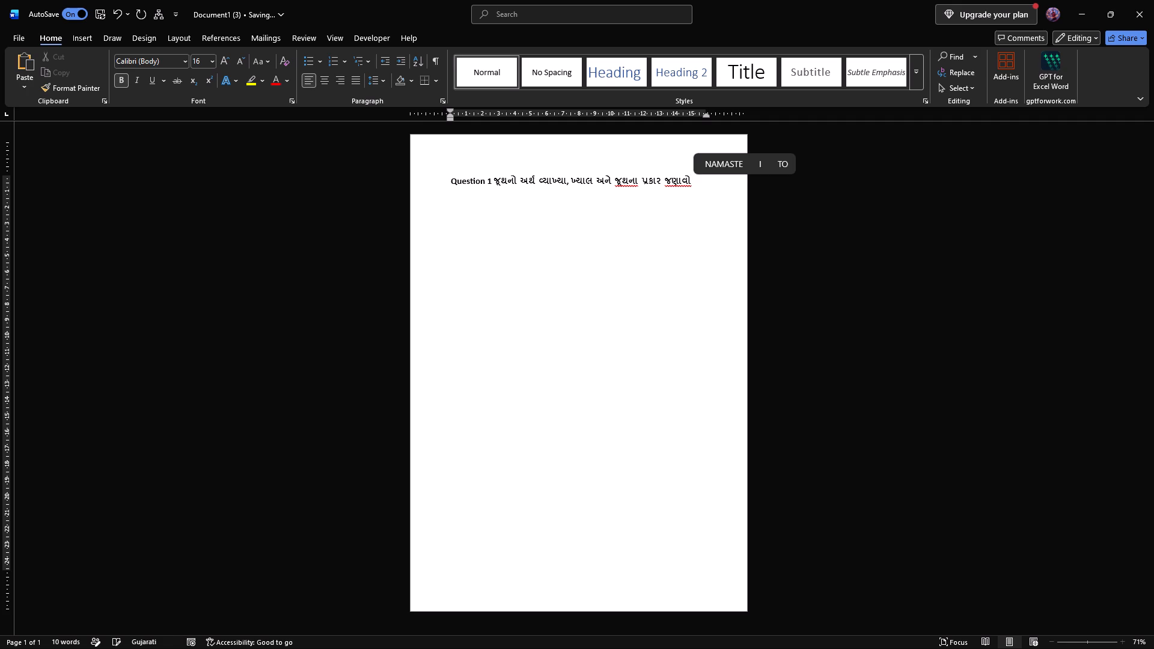
pyautogui.write('10 mark')
pyautogui.press('space')
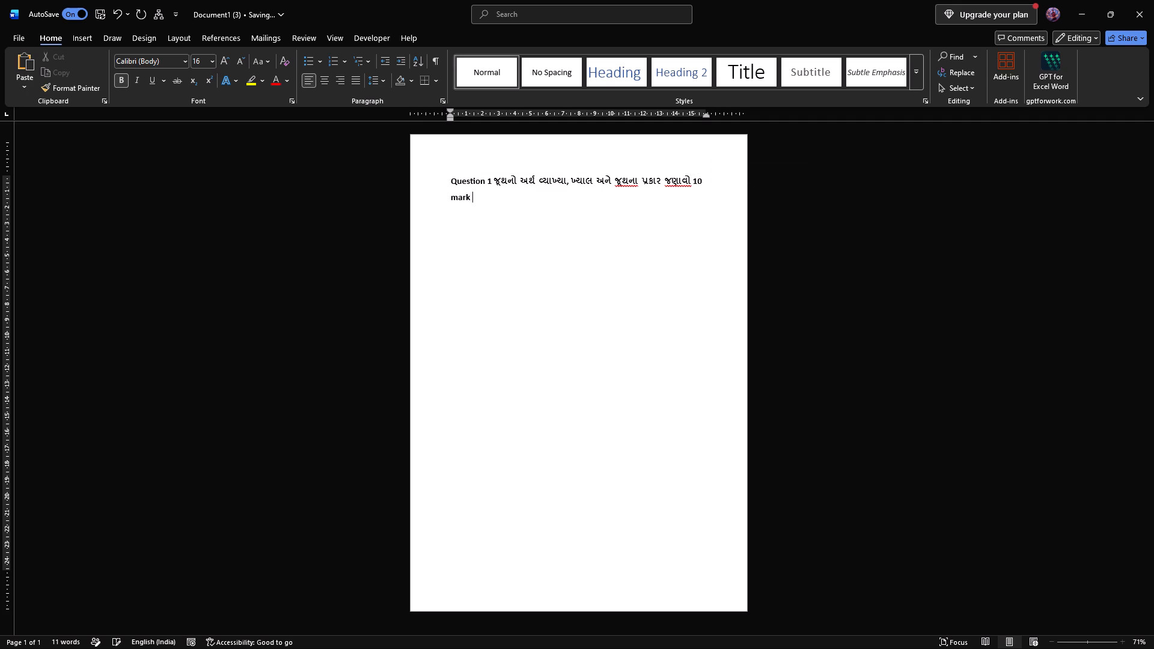
# Set the font size of the "10 mark" text to 14.
pyautogui.click(695, 180)
pyautogui.moveTo(695, 183); pyautogui.dragTo(703, 183)
pyautogui.moveTo(703, 183); pyautogui.dragTo(734, 215)
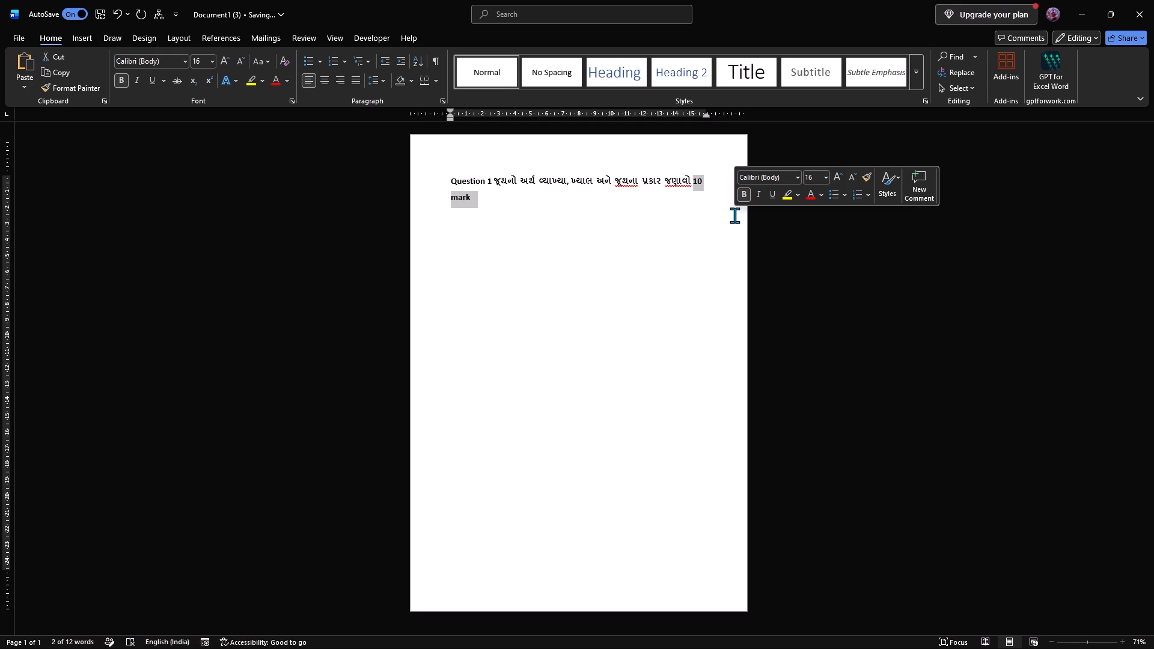
pyautogui.click(215, 60)
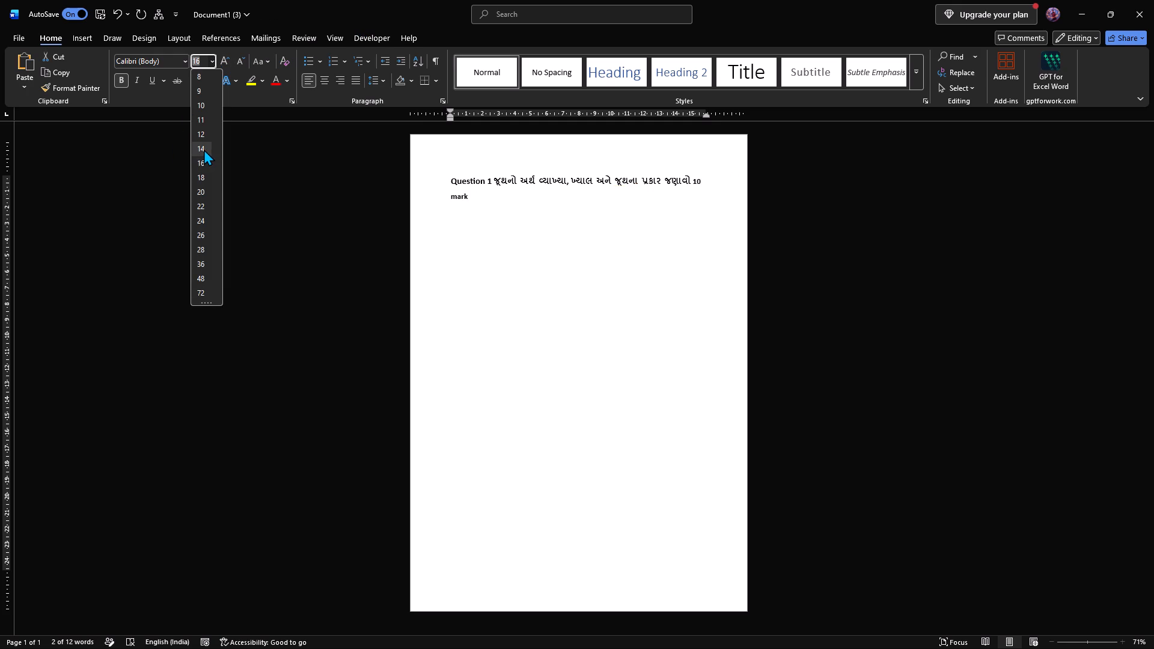
pyautogui.click(204, 149)
pyautogui.click(209, 60)
pyautogui.click(519, 249)
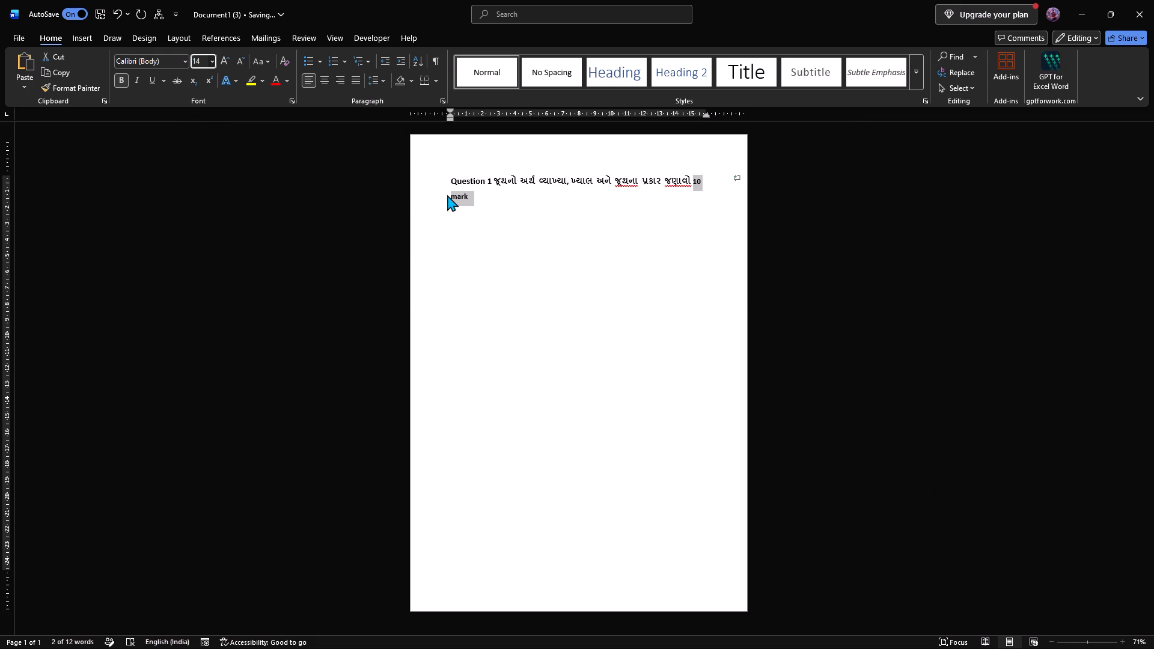
# Remove the trailing space after "mark" and the space between "10" and "mark" so it reads "10mark".
pyautogui.click(447, 195)
pyautogui.click(453, 213)
pyautogui.press('BackSpace')
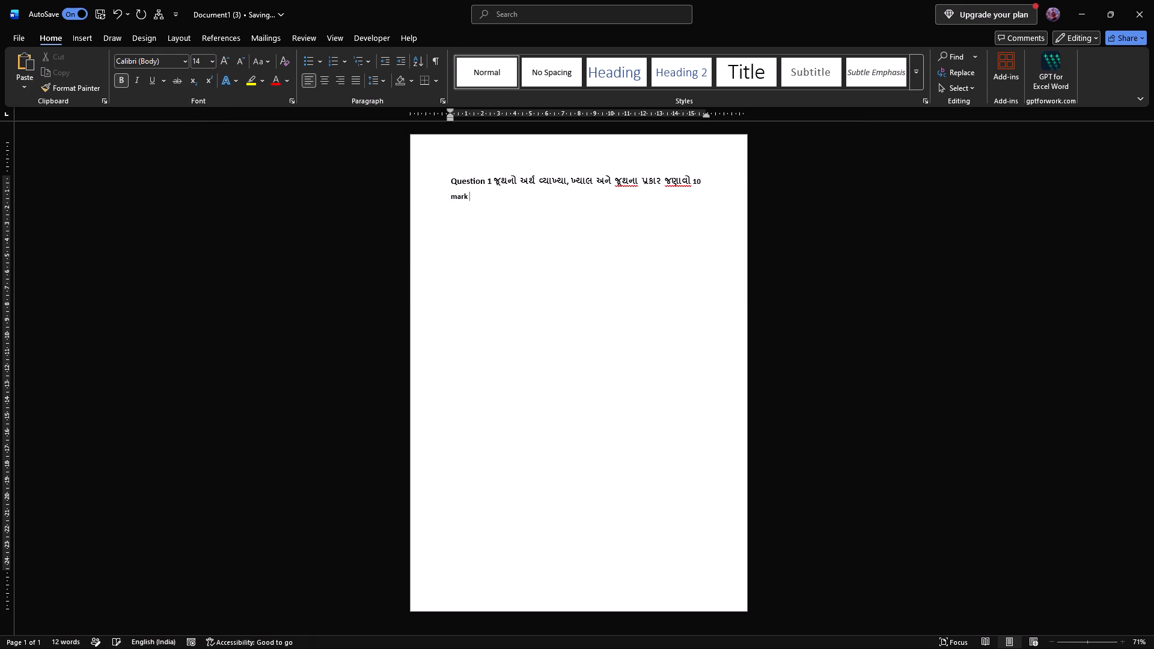
pyautogui.press('BackSpace')
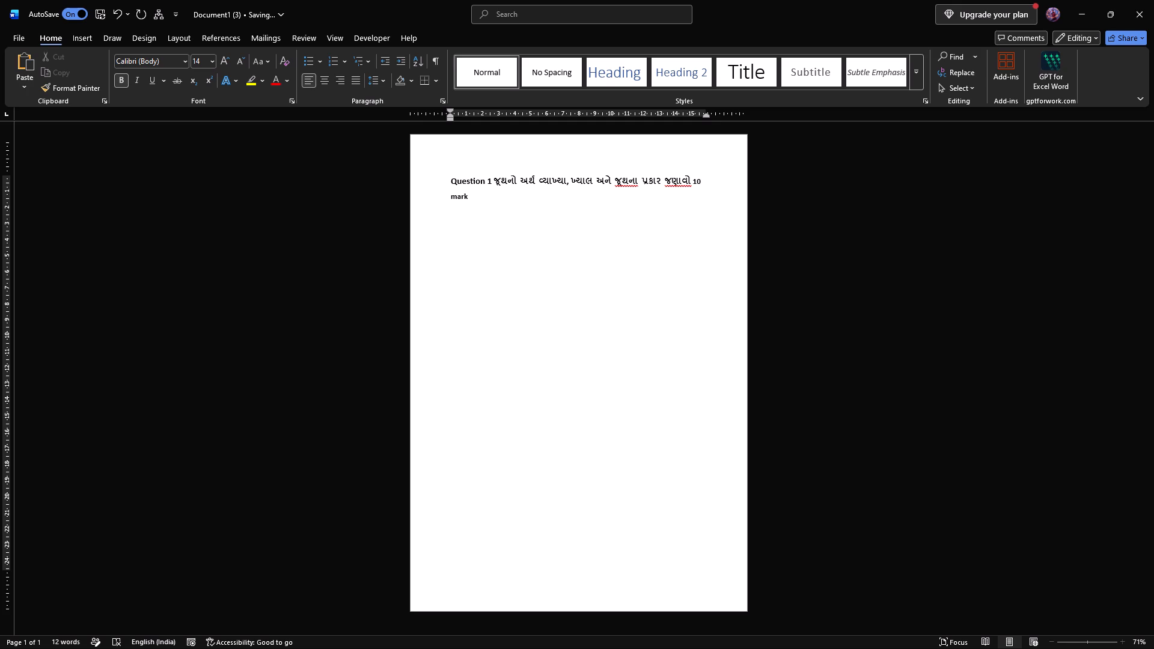
pyautogui.moveTo(454, 195); pyautogui.dragTo(462, 195)
pyautogui.click(453, 197)
pyautogui.press('BackSpace')
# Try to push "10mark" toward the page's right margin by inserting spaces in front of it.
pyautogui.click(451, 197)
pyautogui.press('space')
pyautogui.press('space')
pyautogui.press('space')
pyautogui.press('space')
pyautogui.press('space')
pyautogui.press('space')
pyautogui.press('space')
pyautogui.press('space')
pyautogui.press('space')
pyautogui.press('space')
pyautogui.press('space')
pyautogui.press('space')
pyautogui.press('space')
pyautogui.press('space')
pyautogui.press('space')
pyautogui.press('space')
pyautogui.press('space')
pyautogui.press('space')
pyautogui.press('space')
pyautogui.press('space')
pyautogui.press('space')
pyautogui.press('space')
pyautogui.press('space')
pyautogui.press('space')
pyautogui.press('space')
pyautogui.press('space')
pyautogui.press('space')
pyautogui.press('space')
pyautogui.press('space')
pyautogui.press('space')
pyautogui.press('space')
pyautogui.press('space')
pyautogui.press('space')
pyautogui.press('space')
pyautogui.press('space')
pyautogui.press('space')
# Copy "10mark" and paste it near the right margin of the same line, padding the gap with spaces.
pyautogui.moveTo(458, 195); pyautogui.dragTo(451, 195)
pyautogui.moveTo(451, 196); pyautogui.dragTo(501, 198)
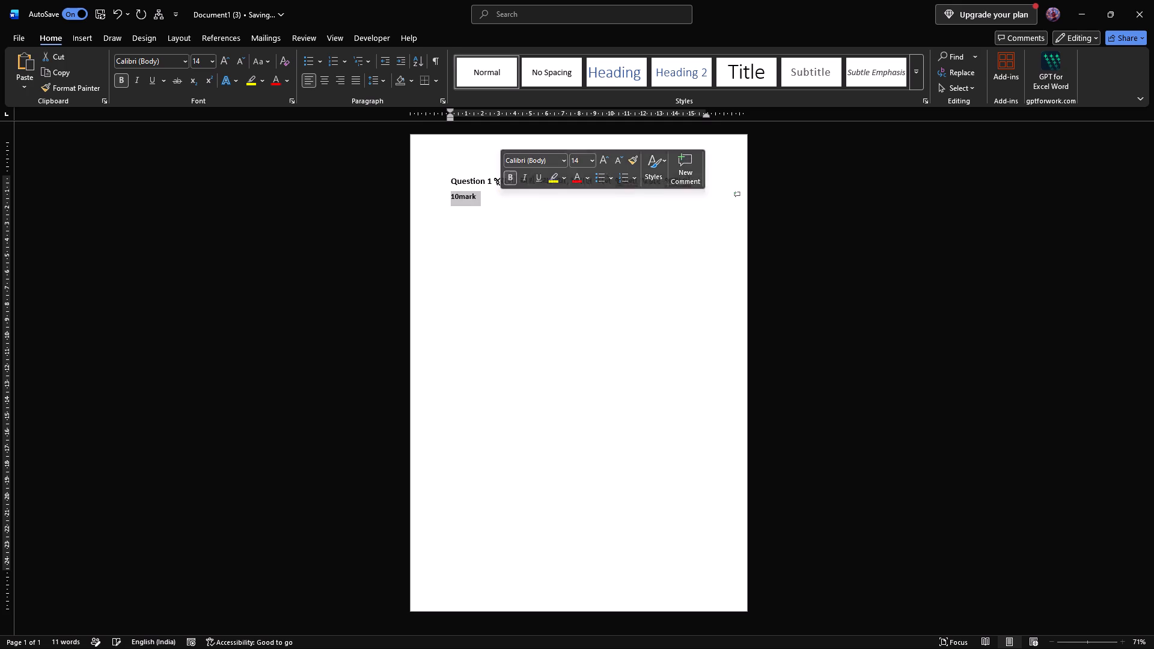
pyautogui.click(663, 209)
pyautogui.click(706, 201)
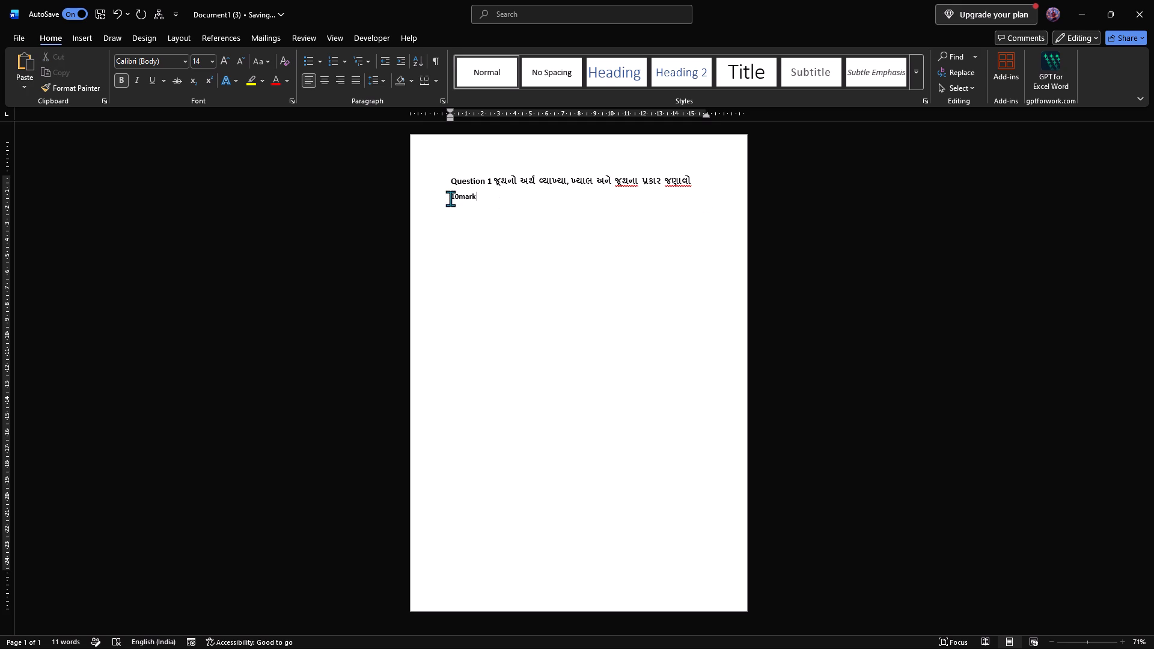
pyautogui.moveTo(450, 198); pyautogui.dragTo(497, 198)
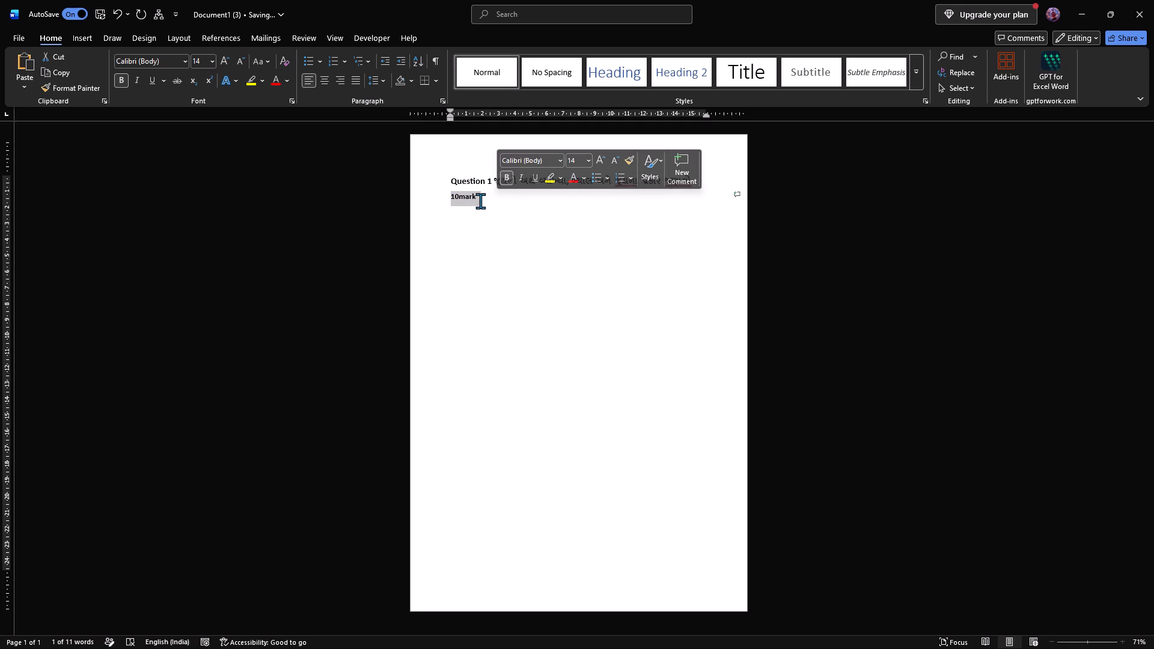
pyautogui.hotkey('ctrl', 'c')
pyautogui.click(700, 197)
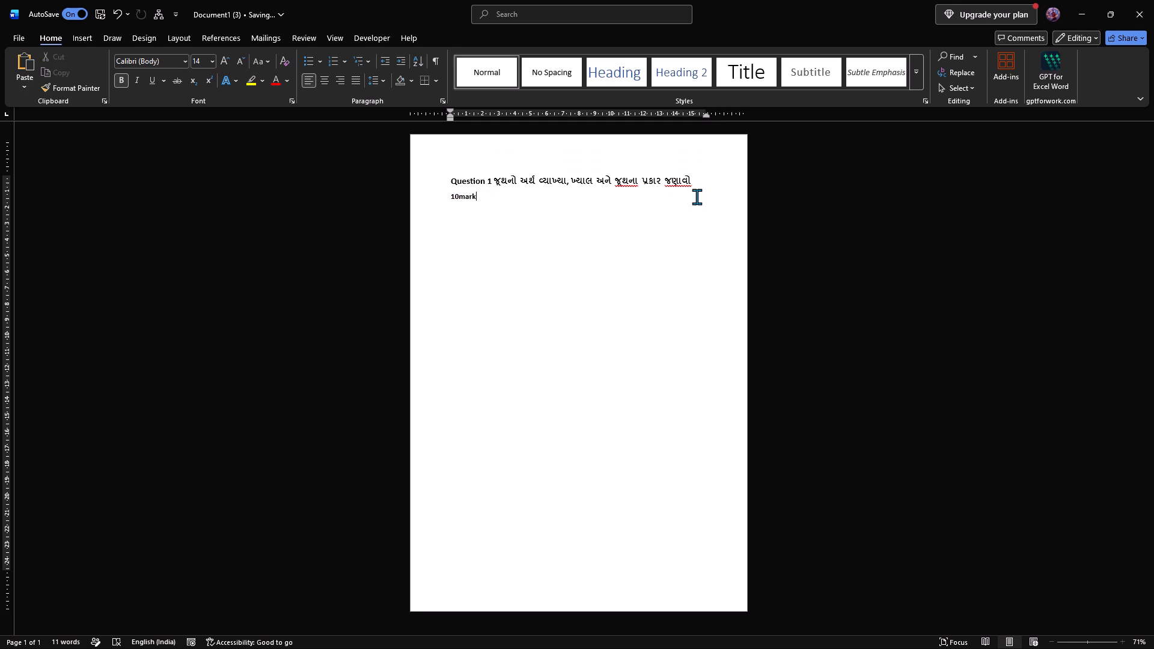
pyautogui.click(694, 197)
pyautogui.press('space')
pyautogui.press('space')
pyautogui.press('space')
pyautogui.press('space')
pyautogui.press('space')
pyautogui.press('space')
pyautogui.press('space')
pyautogui.press('space')
pyautogui.press('space')
pyautogui.press('space')
pyautogui.press('space')
pyautogui.press('space')
pyautogui.press('space')
pyautogui.press('space')
pyautogui.press('space')
pyautogui.press('space')
pyautogui.press('space')
pyautogui.press('space')
pyautogui.press('space')
pyautogui.press('space')
pyautogui.hotkey('ctrl', 'v')
# Set the font size of the pasted "10mark" near the right margin to 16.
pyautogui.moveTo(674, 197); pyautogui.dragTo(675, 197)
pyautogui.moveTo(675, 197); pyautogui.dragTo(776, 200)
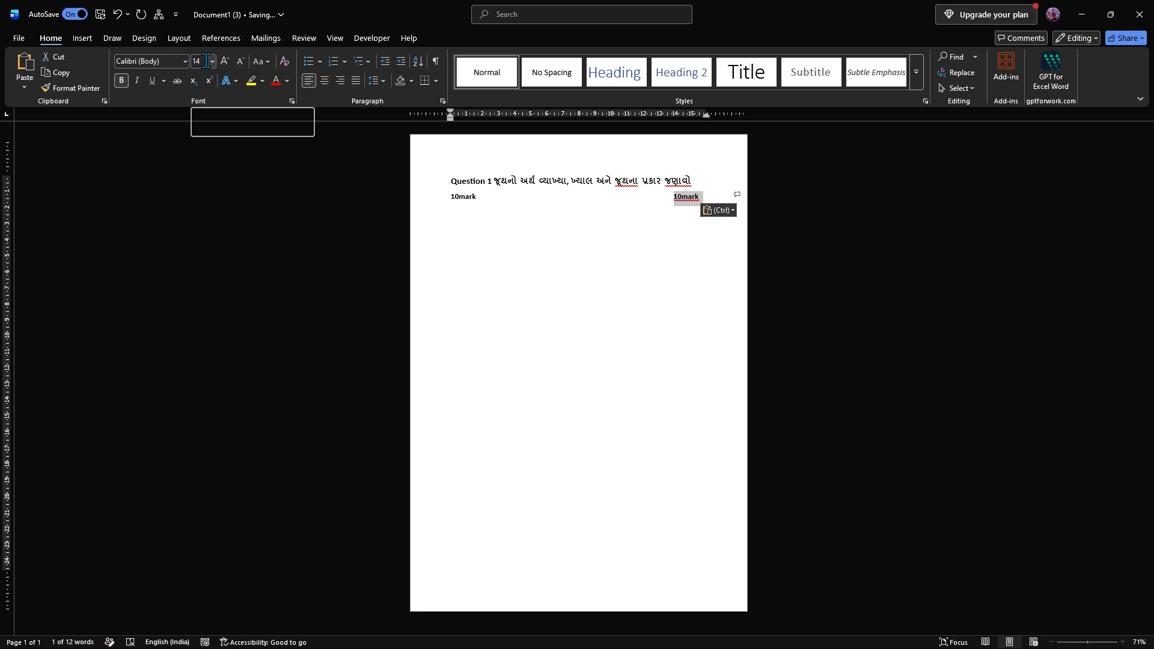
pyautogui.click(208, 60)
pyautogui.click(203, 159)
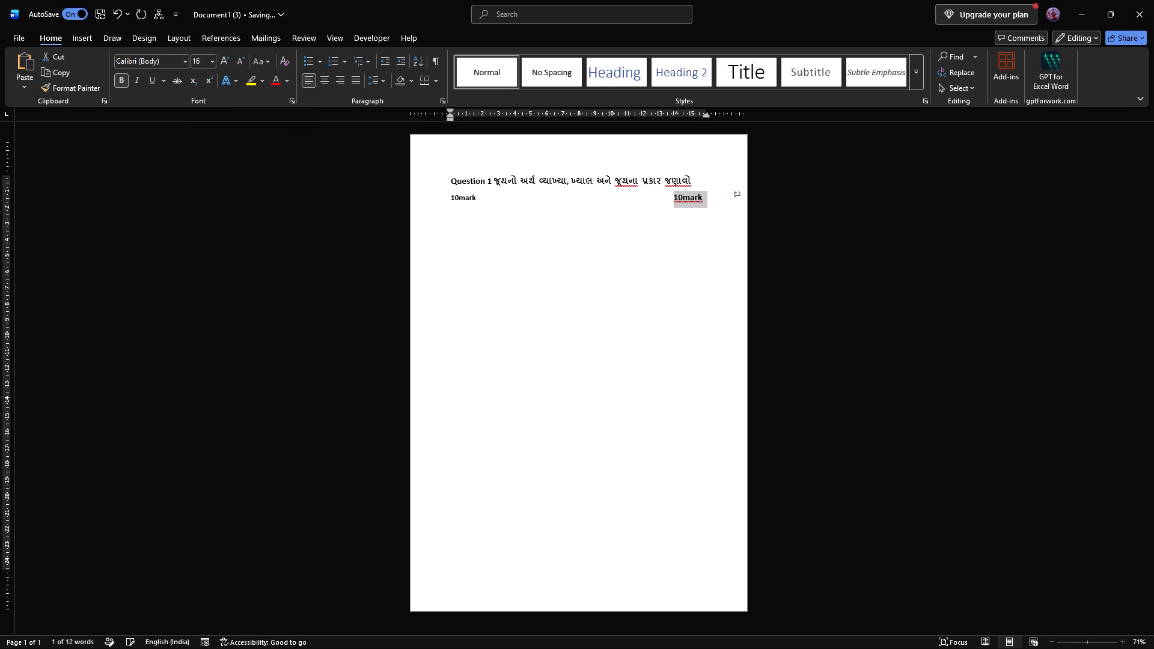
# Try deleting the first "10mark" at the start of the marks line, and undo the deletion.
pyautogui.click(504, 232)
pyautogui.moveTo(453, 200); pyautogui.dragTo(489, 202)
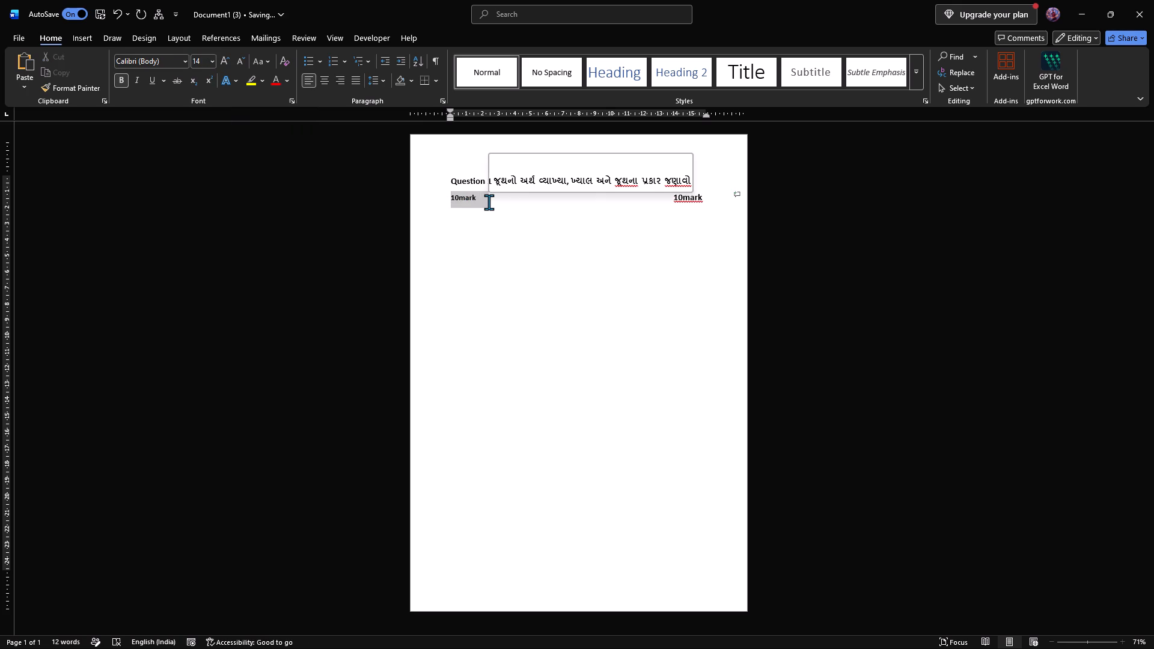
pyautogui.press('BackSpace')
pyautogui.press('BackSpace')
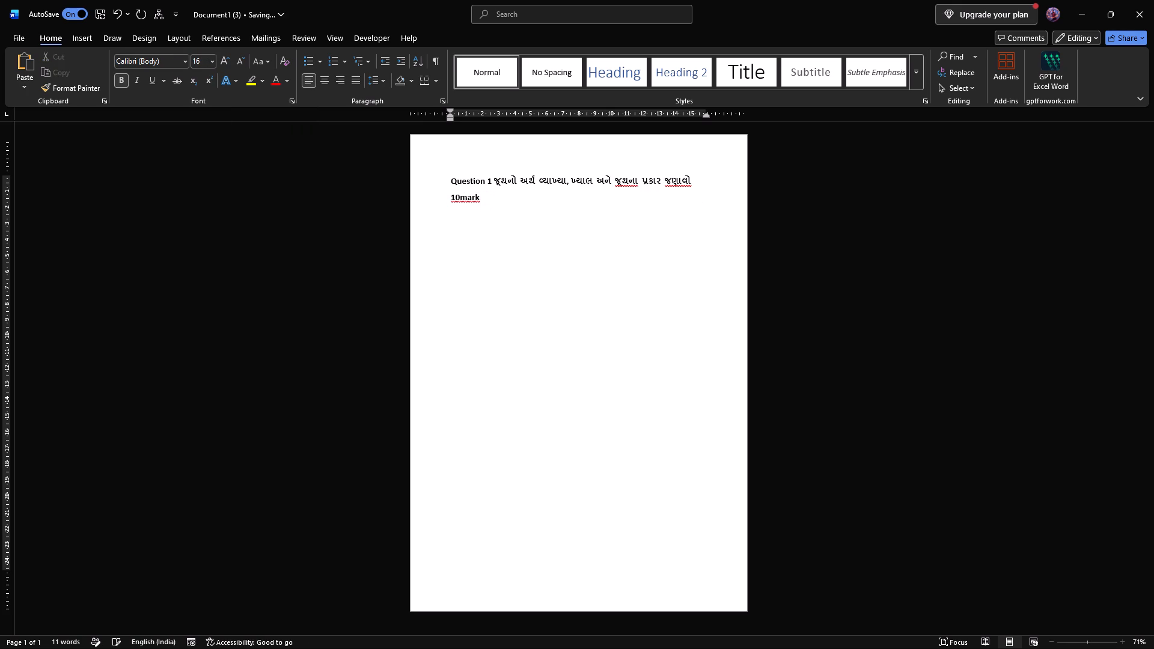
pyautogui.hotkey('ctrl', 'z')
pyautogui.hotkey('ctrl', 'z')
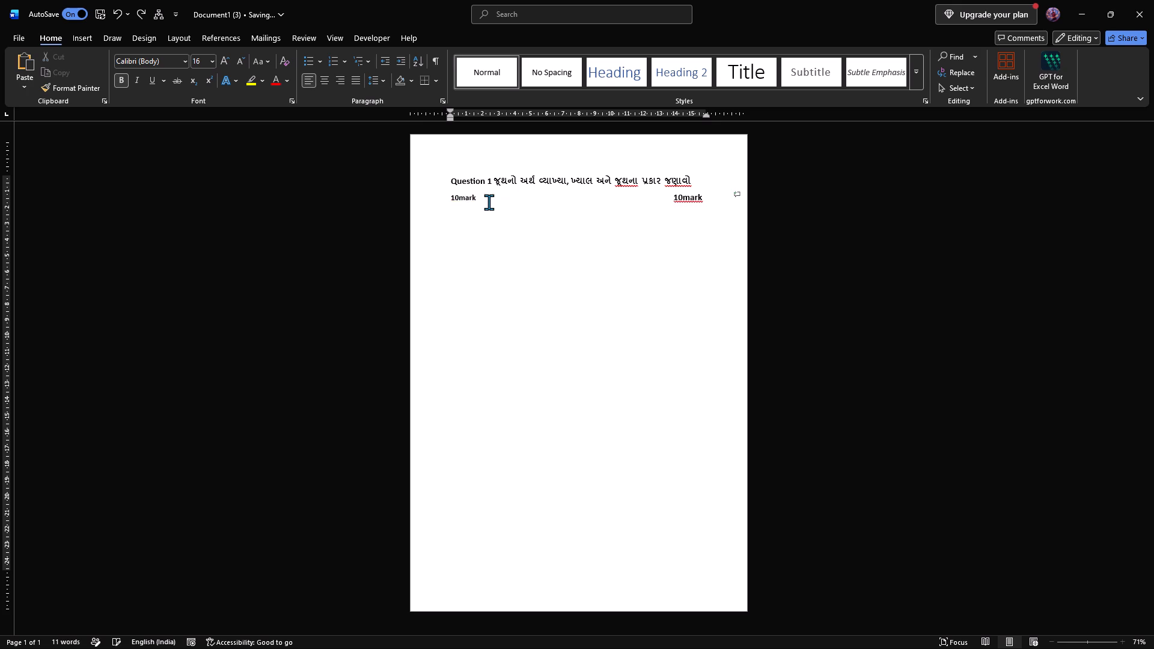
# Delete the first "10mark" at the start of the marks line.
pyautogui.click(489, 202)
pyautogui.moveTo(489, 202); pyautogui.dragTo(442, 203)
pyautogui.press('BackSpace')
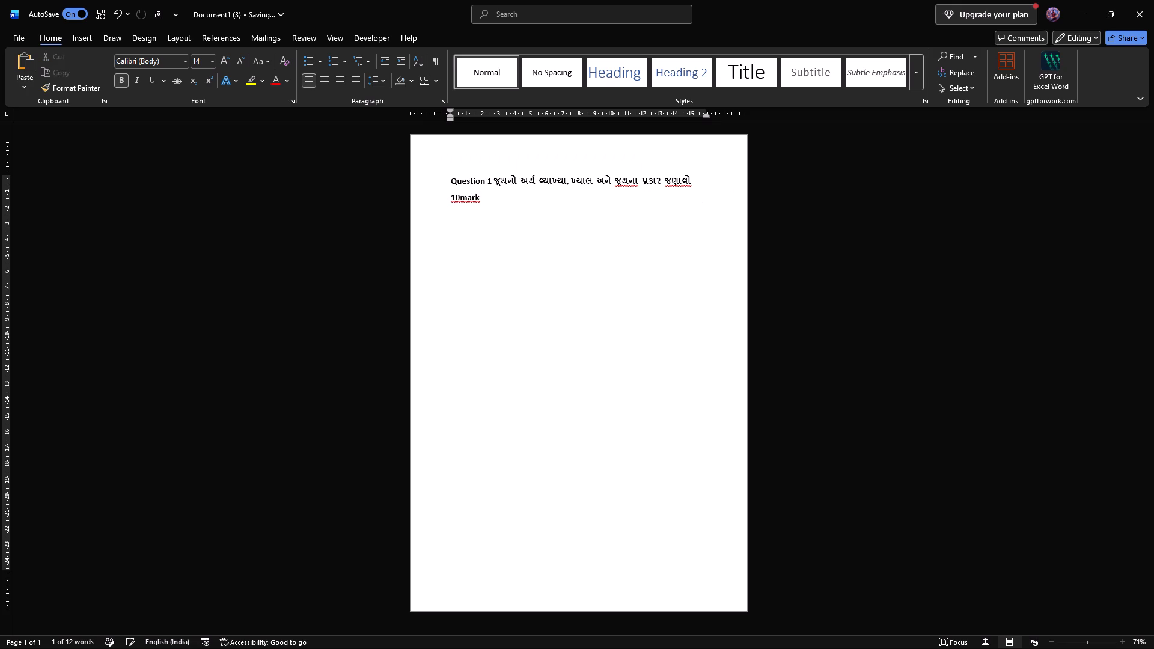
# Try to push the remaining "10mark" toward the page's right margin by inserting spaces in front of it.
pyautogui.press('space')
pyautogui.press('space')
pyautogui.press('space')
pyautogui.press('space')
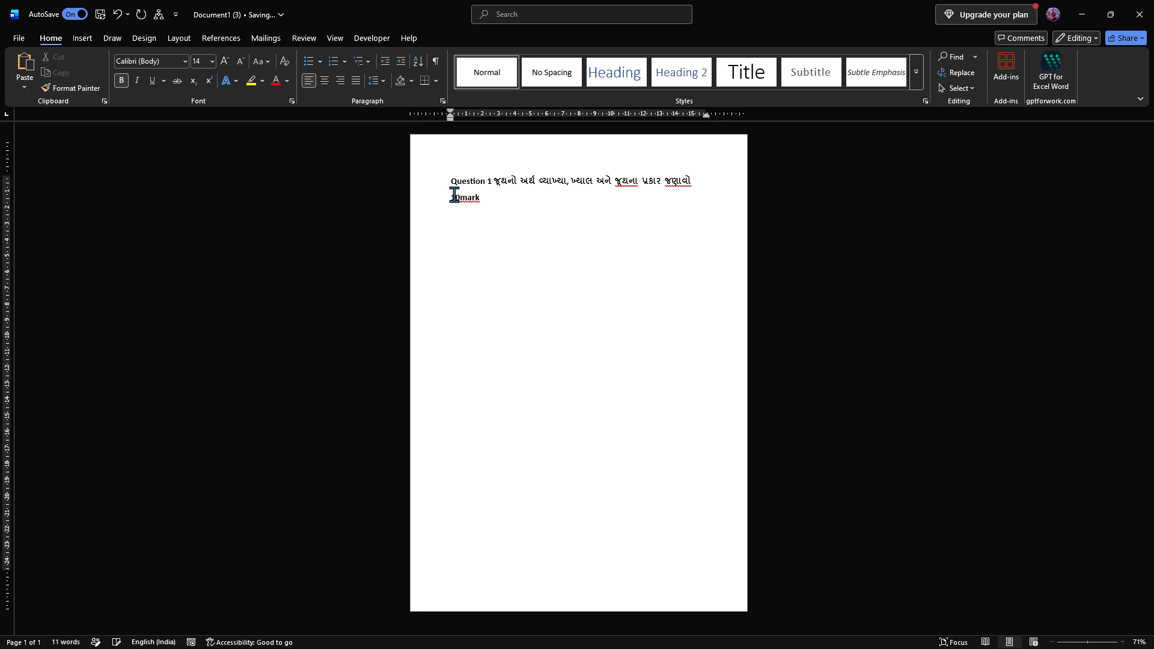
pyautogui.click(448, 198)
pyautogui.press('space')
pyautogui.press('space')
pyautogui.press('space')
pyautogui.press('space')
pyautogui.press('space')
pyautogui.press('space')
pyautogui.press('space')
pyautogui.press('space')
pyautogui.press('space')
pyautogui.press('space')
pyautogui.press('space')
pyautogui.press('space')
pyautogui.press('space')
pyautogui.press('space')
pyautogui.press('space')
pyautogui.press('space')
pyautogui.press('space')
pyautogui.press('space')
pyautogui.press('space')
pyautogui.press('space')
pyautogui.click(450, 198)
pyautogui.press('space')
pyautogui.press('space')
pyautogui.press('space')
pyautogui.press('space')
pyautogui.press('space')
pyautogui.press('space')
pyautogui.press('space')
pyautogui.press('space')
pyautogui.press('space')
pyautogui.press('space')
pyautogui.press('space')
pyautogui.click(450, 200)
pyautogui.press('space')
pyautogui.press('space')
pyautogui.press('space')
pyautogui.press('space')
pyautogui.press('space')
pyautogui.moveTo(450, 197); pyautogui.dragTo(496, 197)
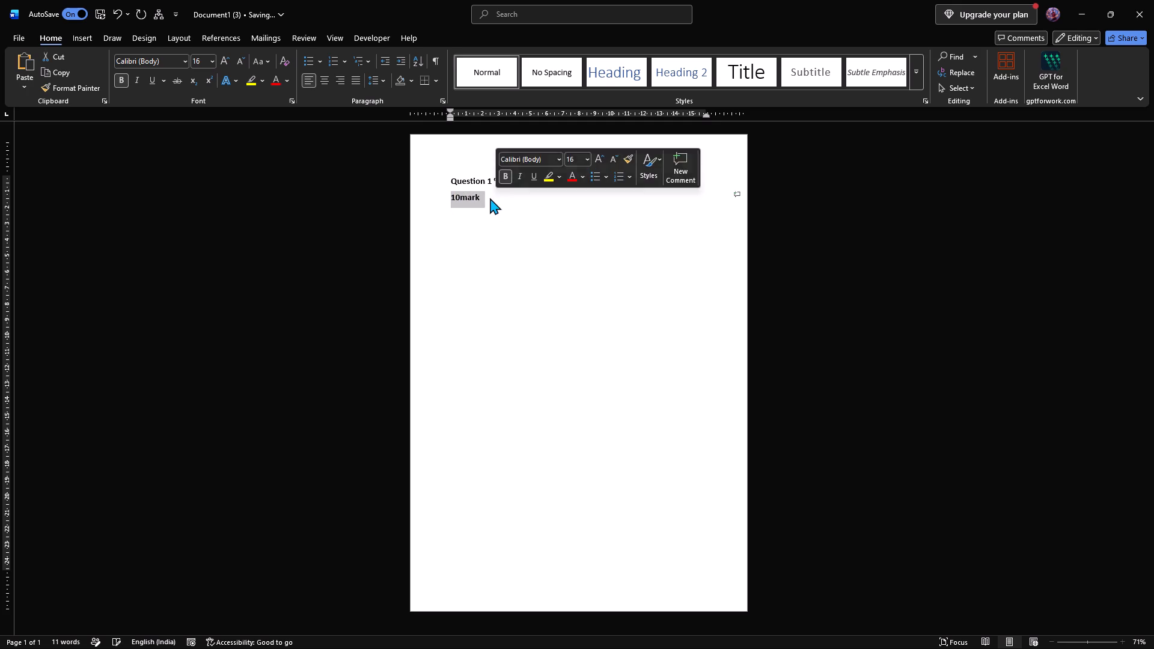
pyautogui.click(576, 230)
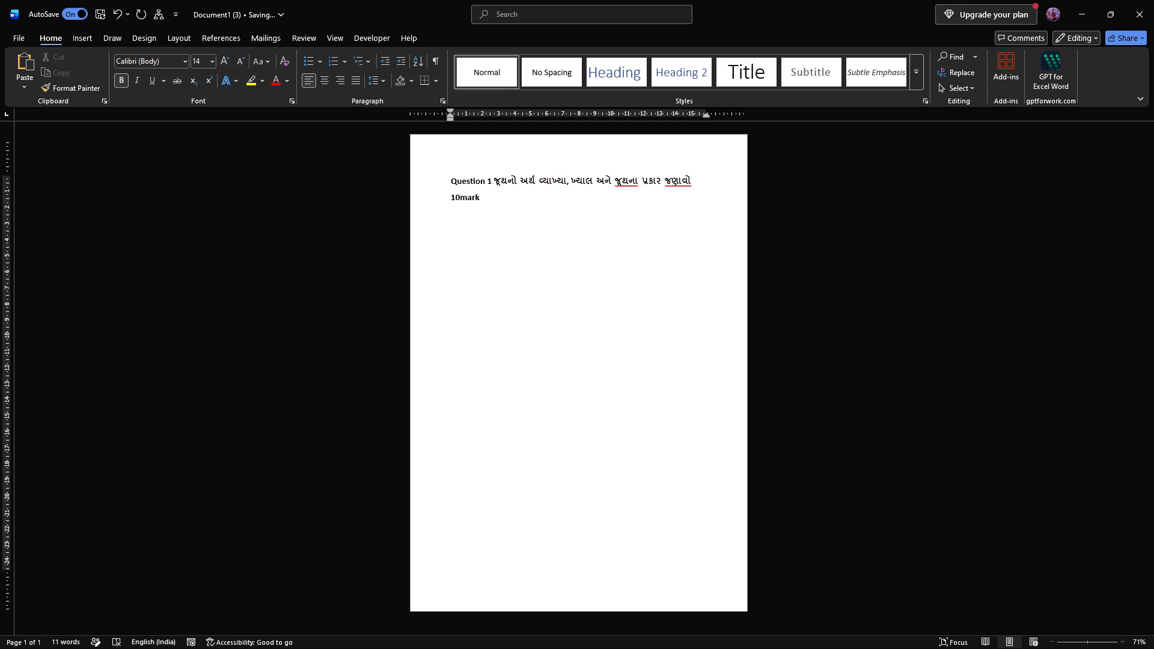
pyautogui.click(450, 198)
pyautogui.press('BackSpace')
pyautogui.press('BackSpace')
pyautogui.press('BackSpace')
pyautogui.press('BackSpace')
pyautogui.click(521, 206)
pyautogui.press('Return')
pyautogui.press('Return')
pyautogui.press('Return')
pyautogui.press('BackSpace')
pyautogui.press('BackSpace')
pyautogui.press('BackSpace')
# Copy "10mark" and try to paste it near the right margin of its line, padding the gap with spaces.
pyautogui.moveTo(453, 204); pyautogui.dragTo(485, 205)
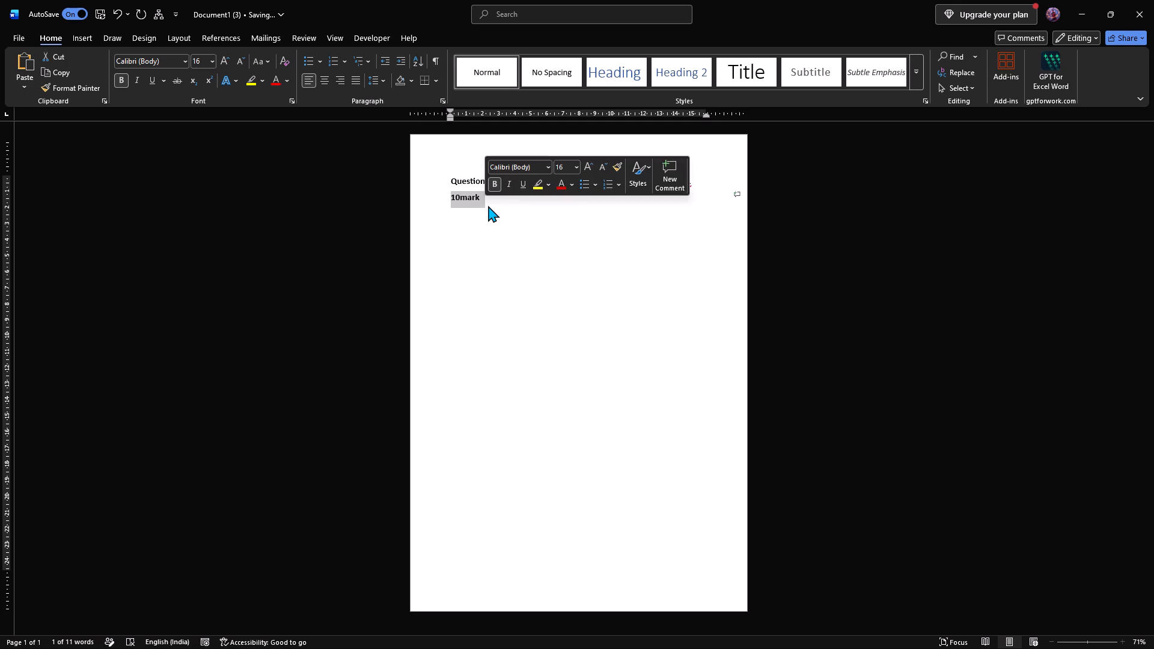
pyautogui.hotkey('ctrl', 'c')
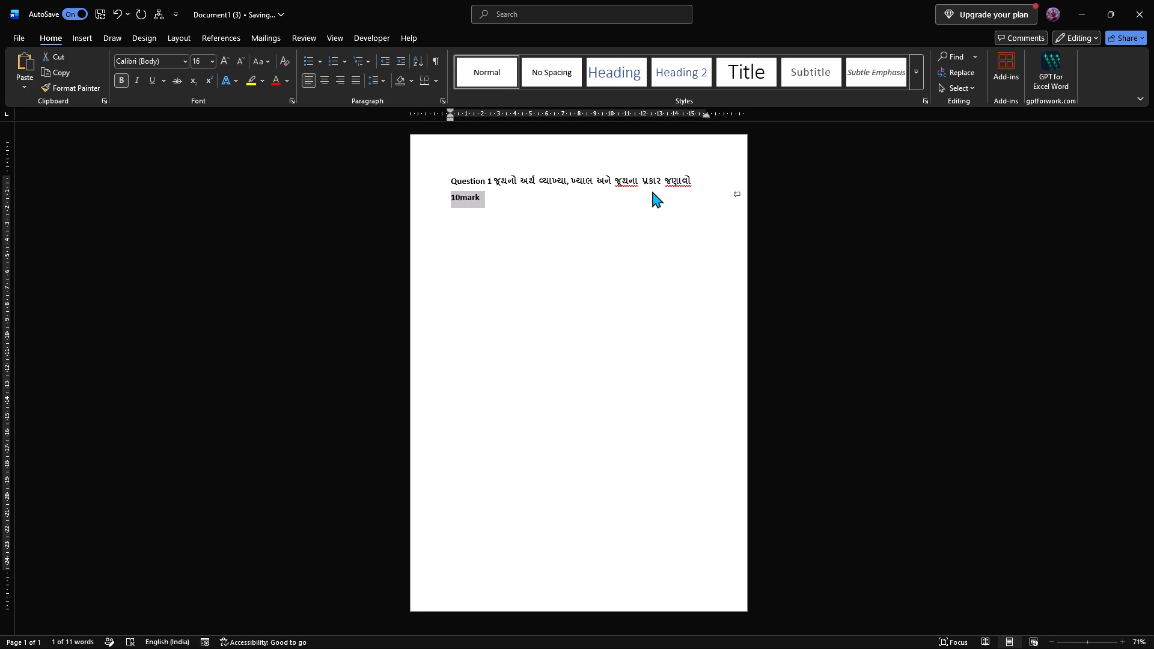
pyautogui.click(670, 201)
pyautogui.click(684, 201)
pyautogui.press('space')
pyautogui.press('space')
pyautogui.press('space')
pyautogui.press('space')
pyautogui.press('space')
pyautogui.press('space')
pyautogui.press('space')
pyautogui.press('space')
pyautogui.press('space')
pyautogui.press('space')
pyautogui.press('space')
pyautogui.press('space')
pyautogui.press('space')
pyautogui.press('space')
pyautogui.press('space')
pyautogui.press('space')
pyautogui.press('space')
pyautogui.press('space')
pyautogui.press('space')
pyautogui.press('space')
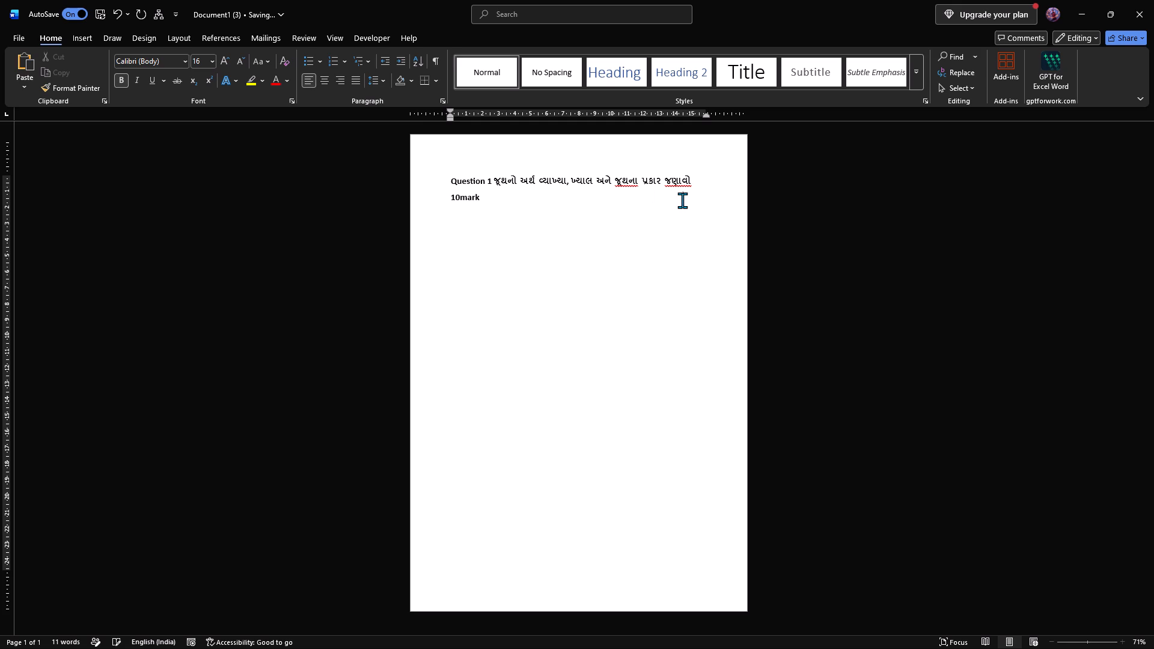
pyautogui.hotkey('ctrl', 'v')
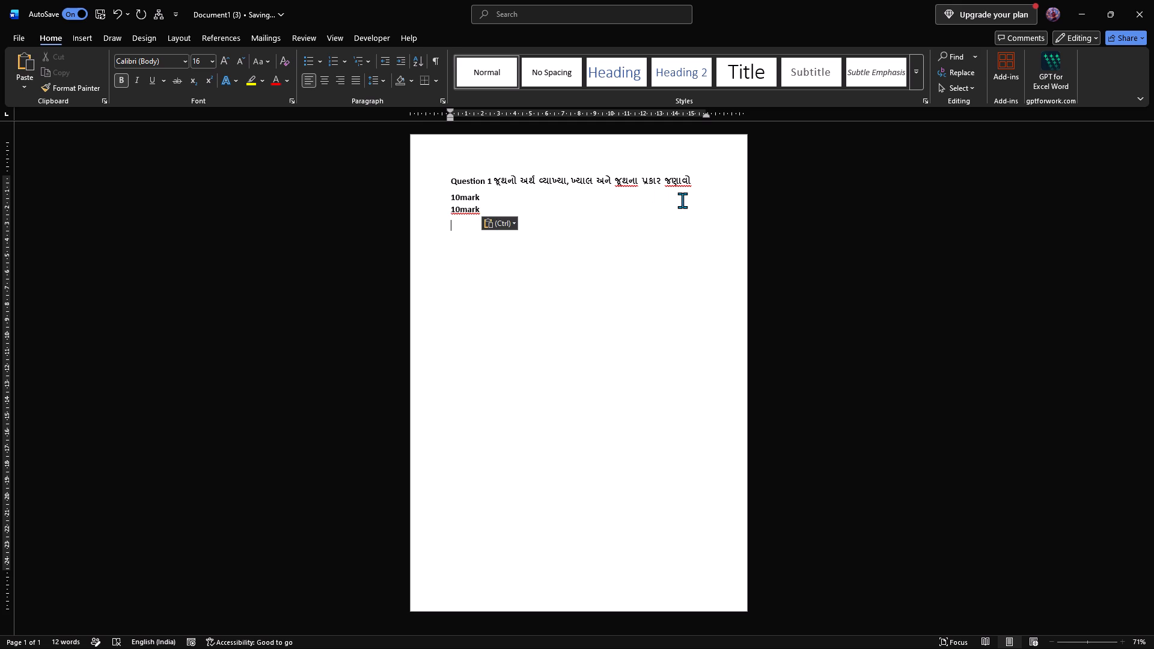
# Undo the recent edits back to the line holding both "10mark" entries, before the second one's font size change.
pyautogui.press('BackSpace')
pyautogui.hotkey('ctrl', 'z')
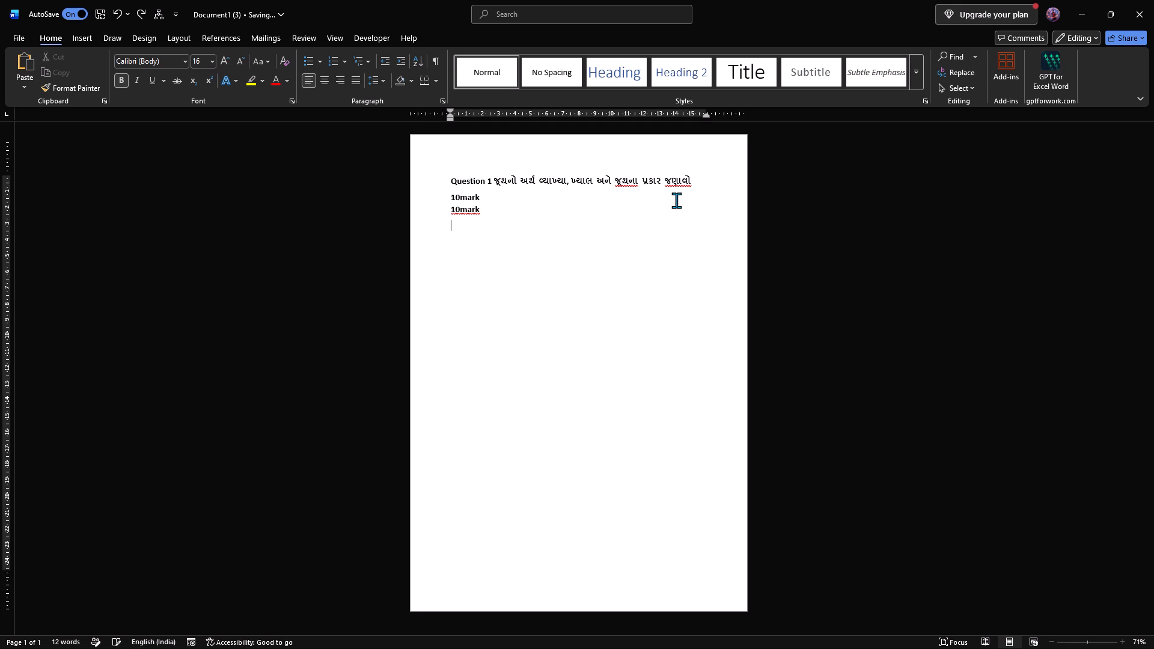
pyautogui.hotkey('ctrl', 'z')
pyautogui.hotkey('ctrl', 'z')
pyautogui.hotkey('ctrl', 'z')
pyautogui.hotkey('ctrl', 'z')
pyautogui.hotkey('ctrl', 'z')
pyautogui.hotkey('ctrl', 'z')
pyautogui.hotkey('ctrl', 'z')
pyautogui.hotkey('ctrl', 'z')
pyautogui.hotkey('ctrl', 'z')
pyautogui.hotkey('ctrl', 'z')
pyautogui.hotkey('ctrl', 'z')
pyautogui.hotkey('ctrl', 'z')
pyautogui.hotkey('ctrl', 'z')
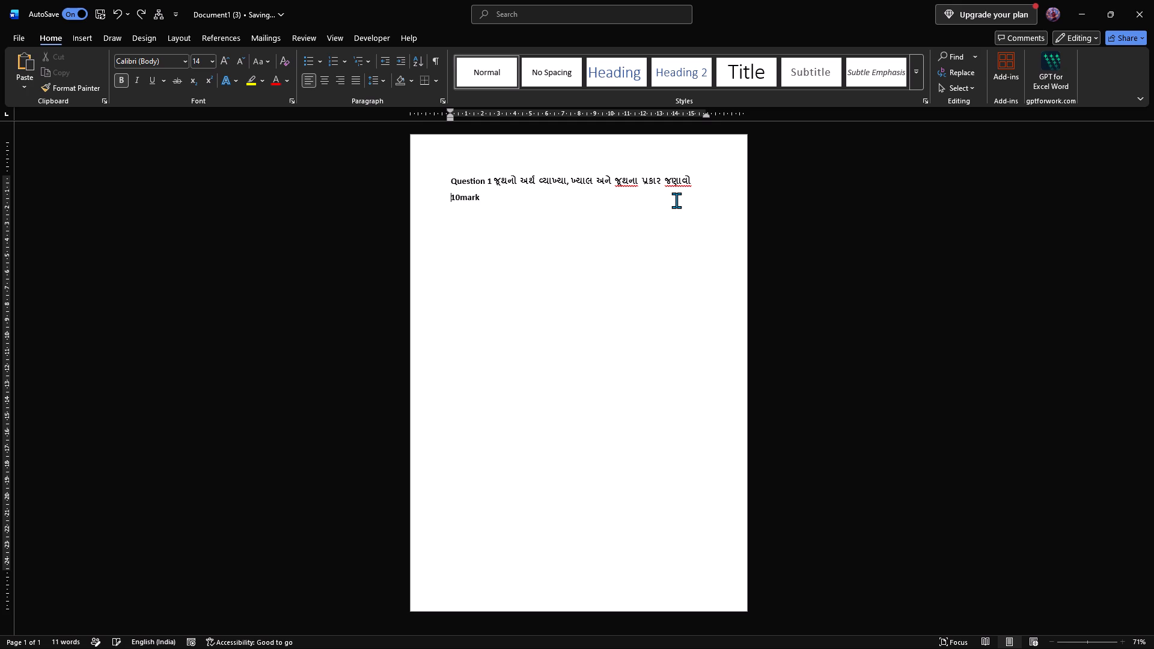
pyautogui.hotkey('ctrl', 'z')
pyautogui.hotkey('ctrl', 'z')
# Set the font size of the "10mark" near the page's right margin to 16.
pyautogui.click(676, 200)
pyautogui.moveTo(674, 200); pyautogui.dragTo(737, 193)
pyautogui.click(211, 59)
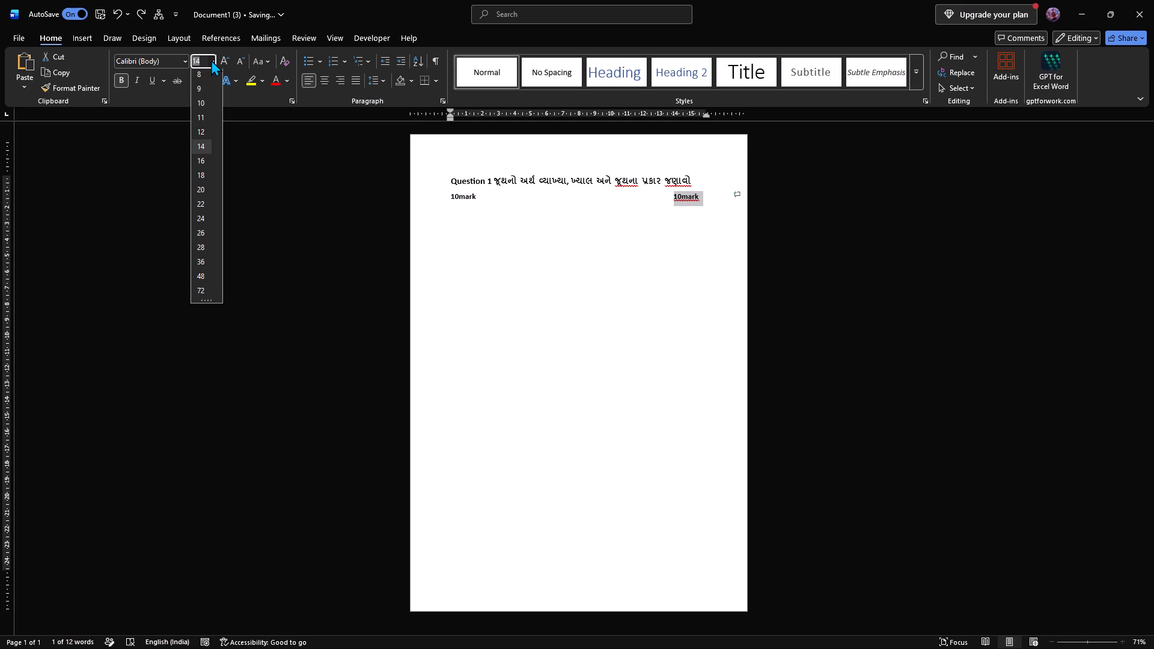
pyautogui.click(207, 163)
pyautogui.click(486, 242)
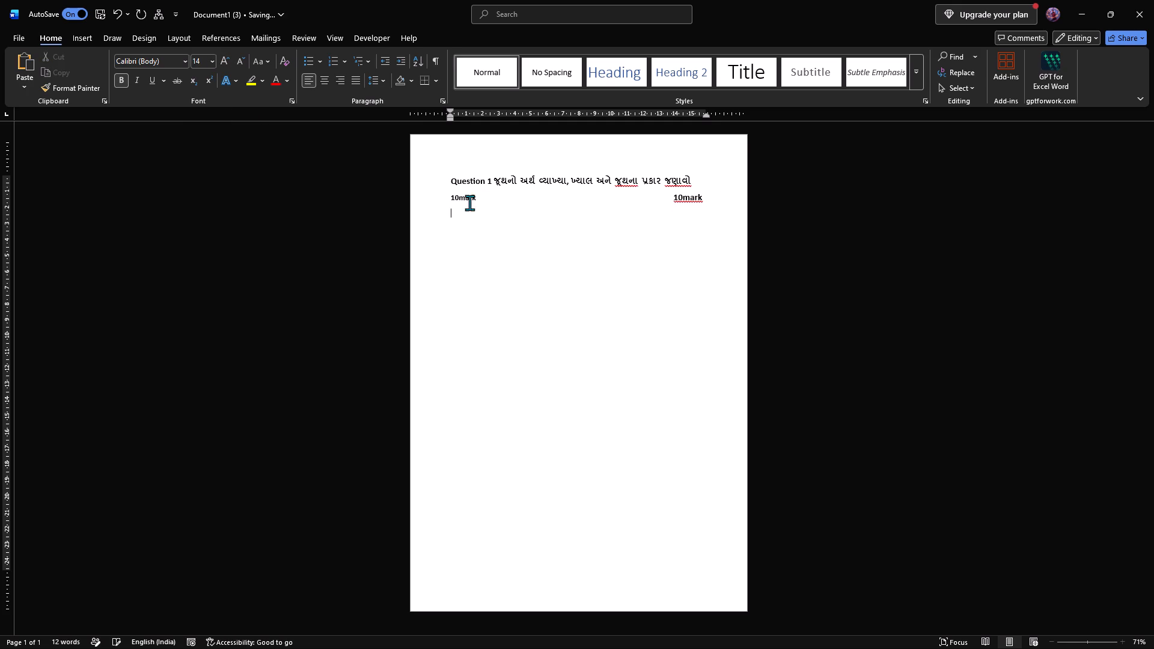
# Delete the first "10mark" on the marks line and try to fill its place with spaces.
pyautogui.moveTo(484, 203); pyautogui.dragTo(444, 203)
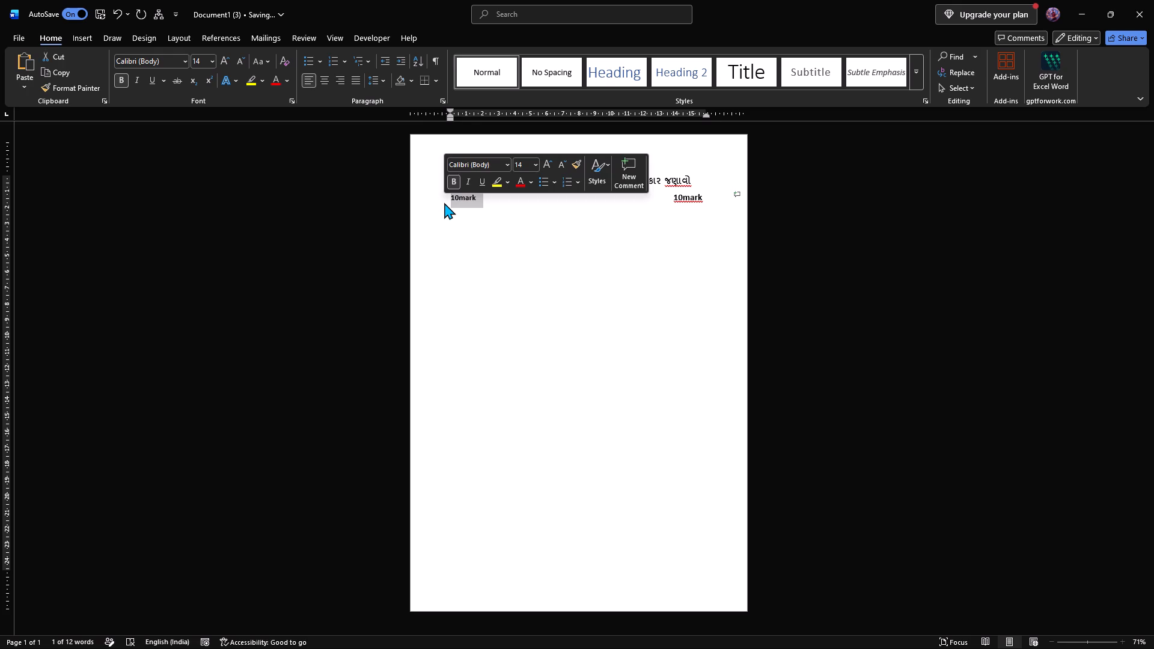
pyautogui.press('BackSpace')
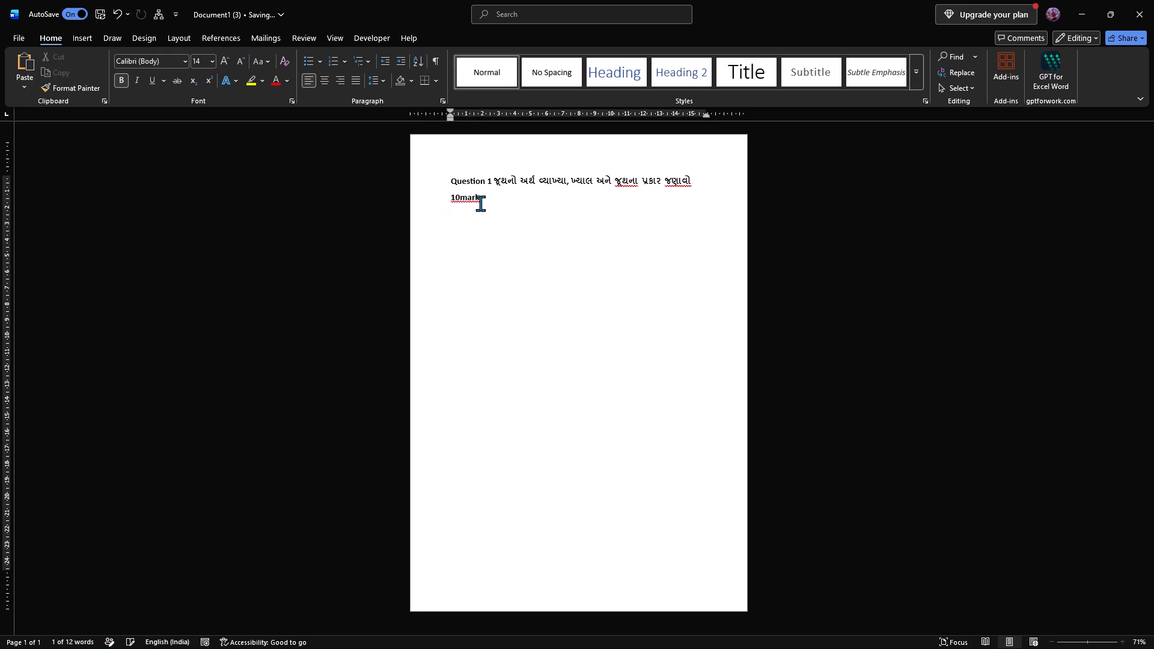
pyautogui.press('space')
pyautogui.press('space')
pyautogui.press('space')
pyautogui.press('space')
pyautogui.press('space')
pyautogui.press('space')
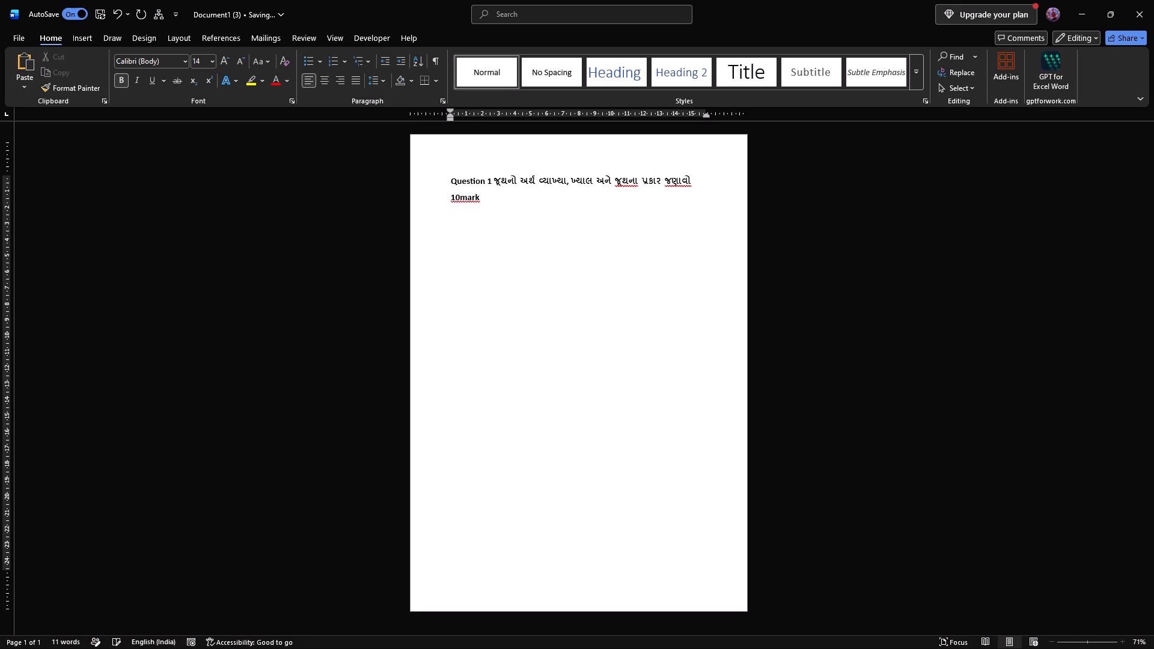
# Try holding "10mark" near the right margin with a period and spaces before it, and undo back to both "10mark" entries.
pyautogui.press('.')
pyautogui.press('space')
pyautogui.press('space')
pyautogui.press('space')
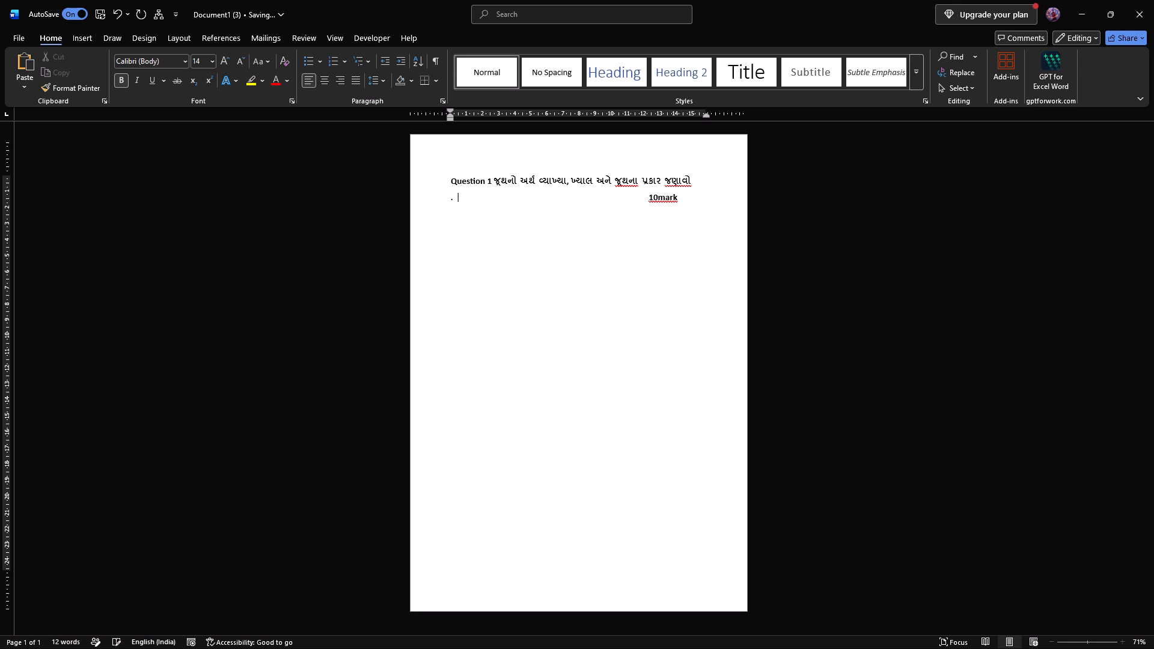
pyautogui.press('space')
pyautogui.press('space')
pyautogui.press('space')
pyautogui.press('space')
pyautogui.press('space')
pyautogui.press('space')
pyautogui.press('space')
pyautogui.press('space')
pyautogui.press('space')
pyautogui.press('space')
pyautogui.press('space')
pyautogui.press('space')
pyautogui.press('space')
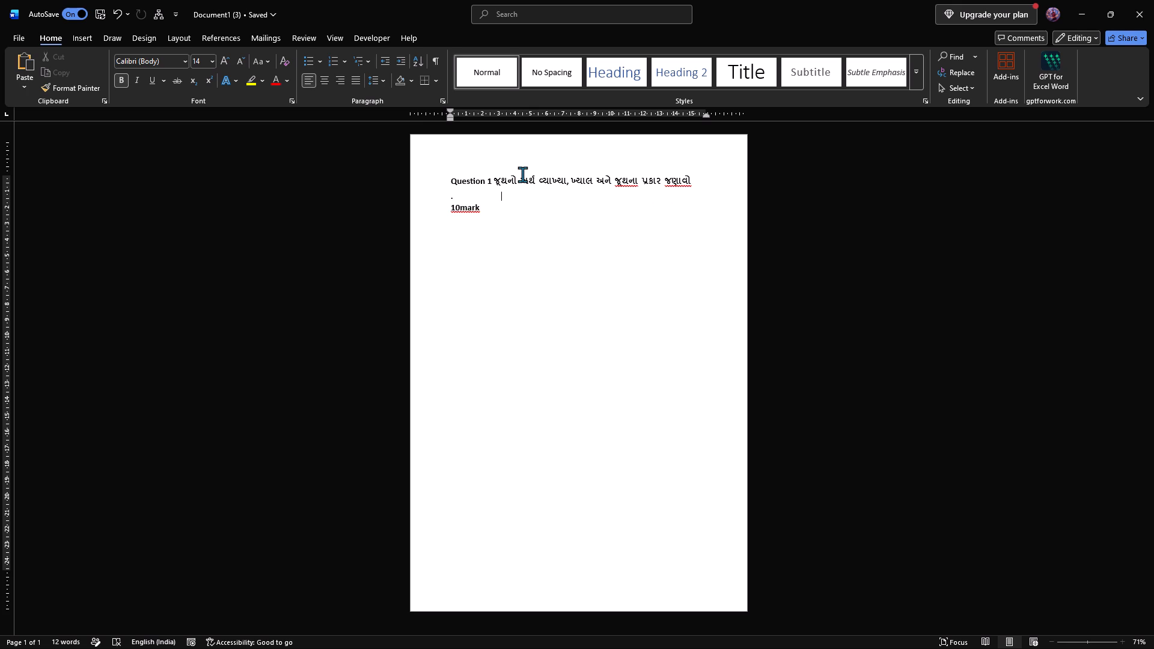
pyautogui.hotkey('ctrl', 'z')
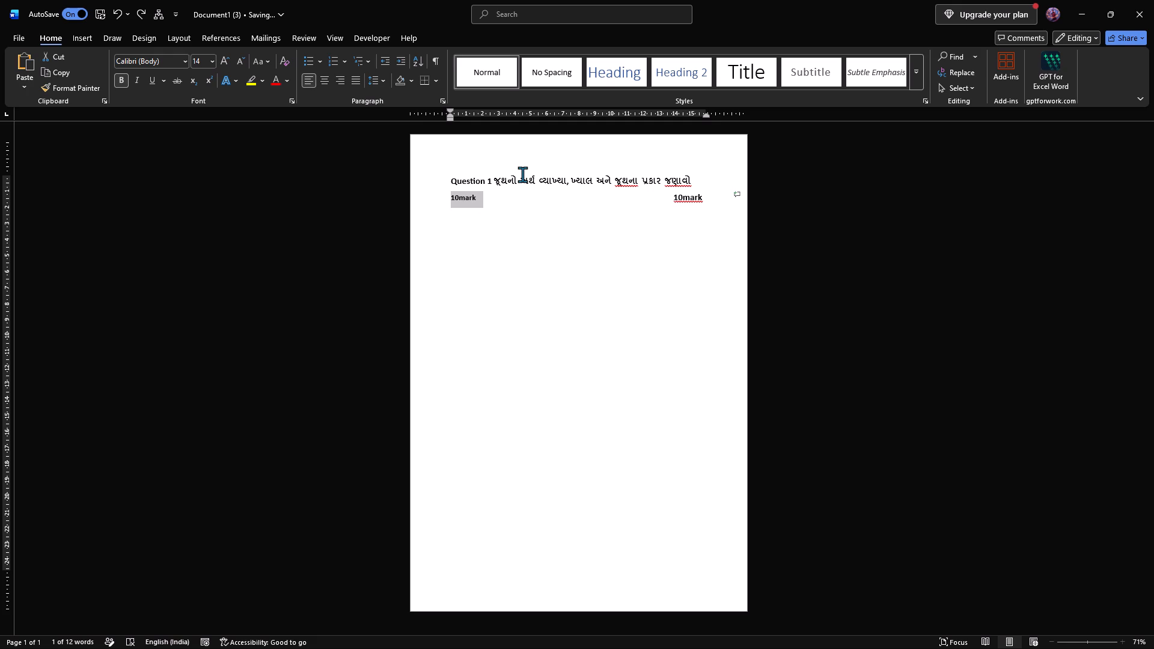
# Delete the selected first "10mark" from the marks line.
pyautogui.press('BackSpace')
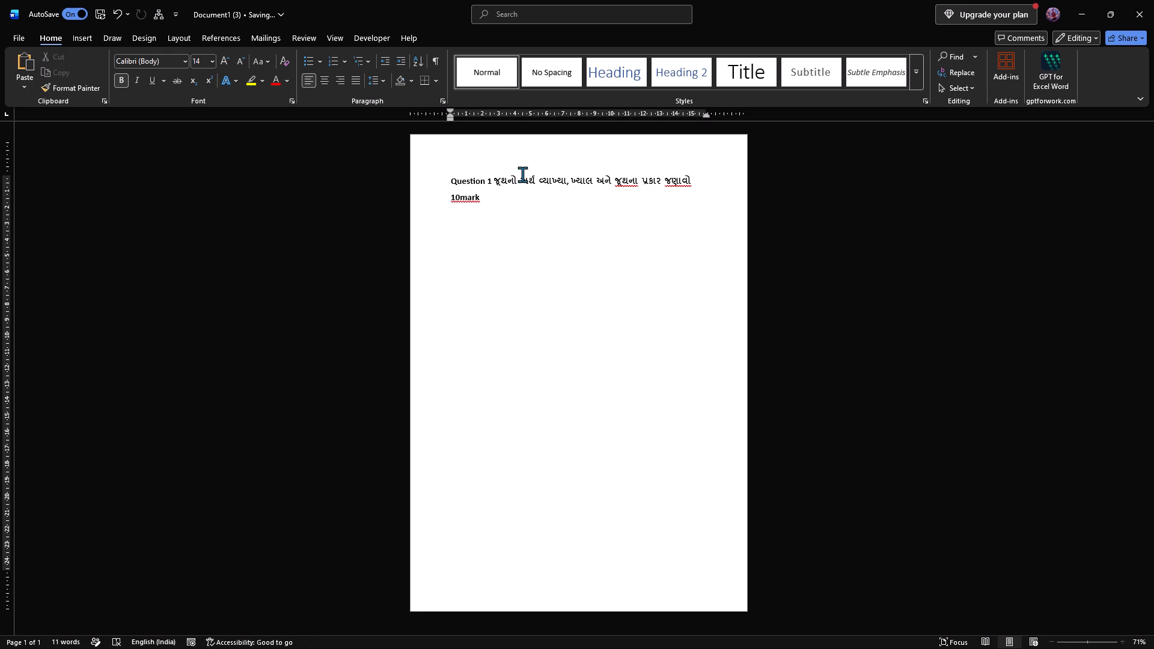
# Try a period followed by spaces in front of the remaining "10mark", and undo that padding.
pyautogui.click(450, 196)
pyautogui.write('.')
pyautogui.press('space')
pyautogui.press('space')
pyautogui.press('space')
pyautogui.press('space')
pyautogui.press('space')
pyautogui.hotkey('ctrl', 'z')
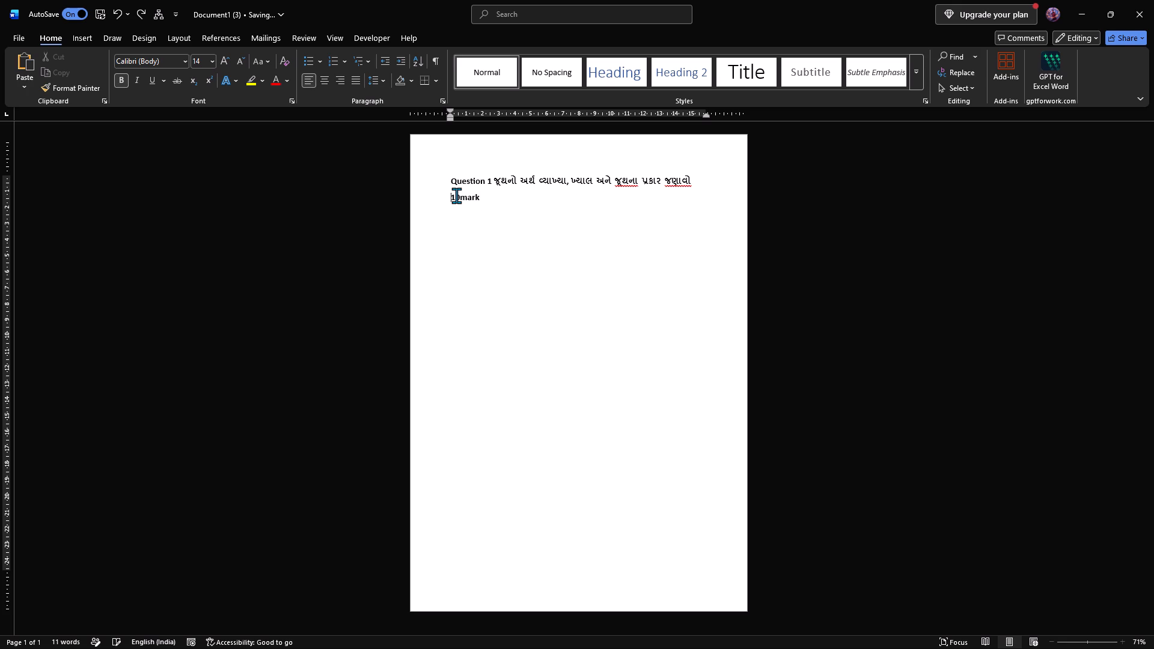
# Start the marks line with a period and add spaces after it until "10mark" sits at the page's right margin.
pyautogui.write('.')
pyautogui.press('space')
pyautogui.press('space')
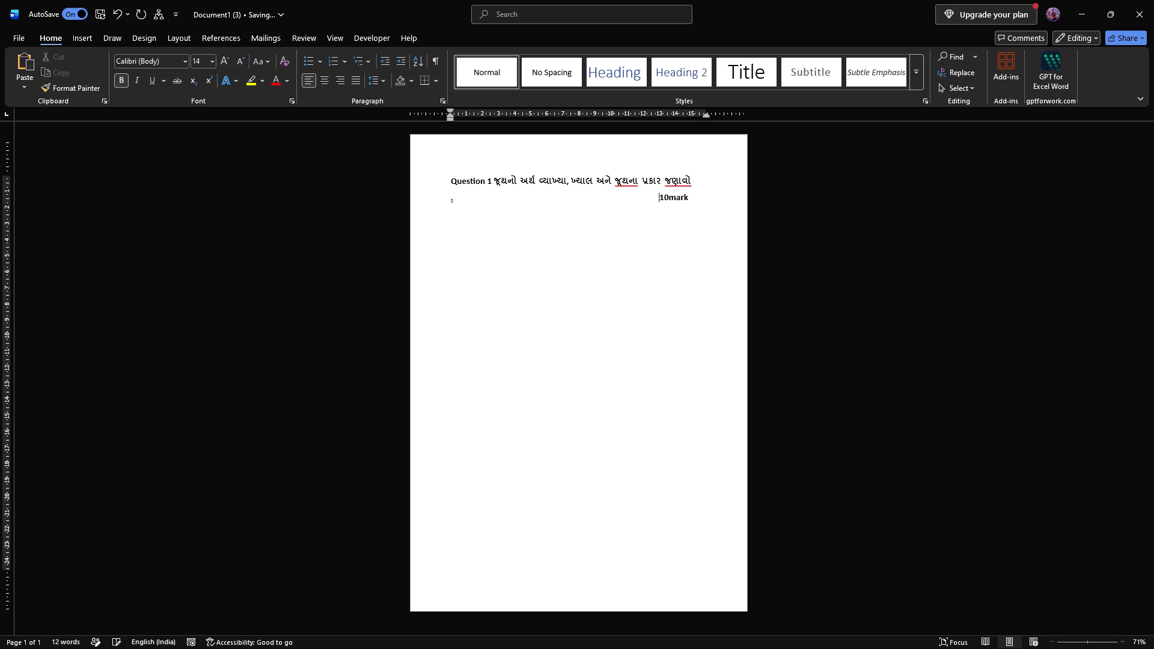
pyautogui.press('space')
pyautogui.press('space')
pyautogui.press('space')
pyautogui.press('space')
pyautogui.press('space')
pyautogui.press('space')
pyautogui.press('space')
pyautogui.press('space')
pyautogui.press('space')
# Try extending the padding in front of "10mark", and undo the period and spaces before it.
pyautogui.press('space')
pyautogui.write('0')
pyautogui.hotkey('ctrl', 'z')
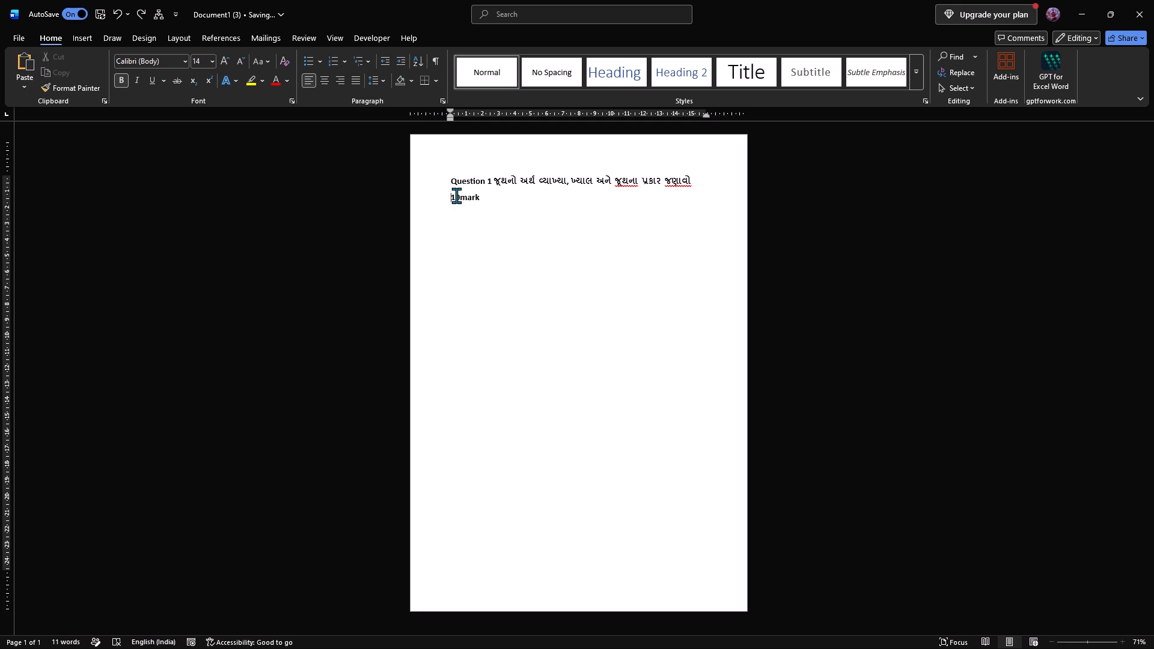
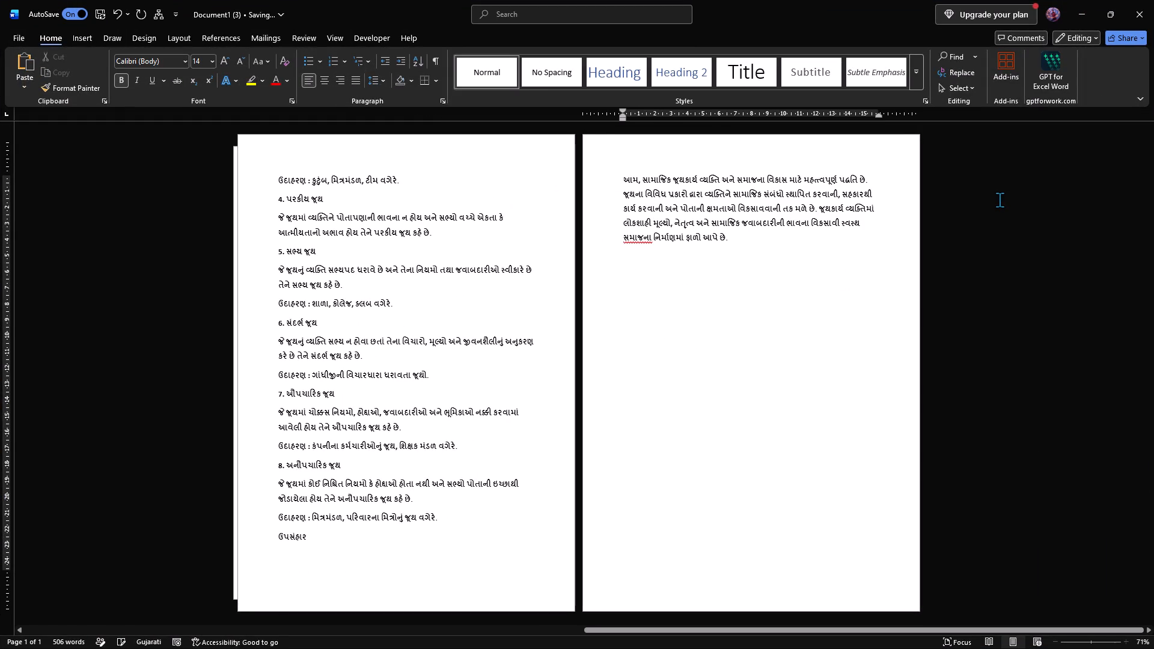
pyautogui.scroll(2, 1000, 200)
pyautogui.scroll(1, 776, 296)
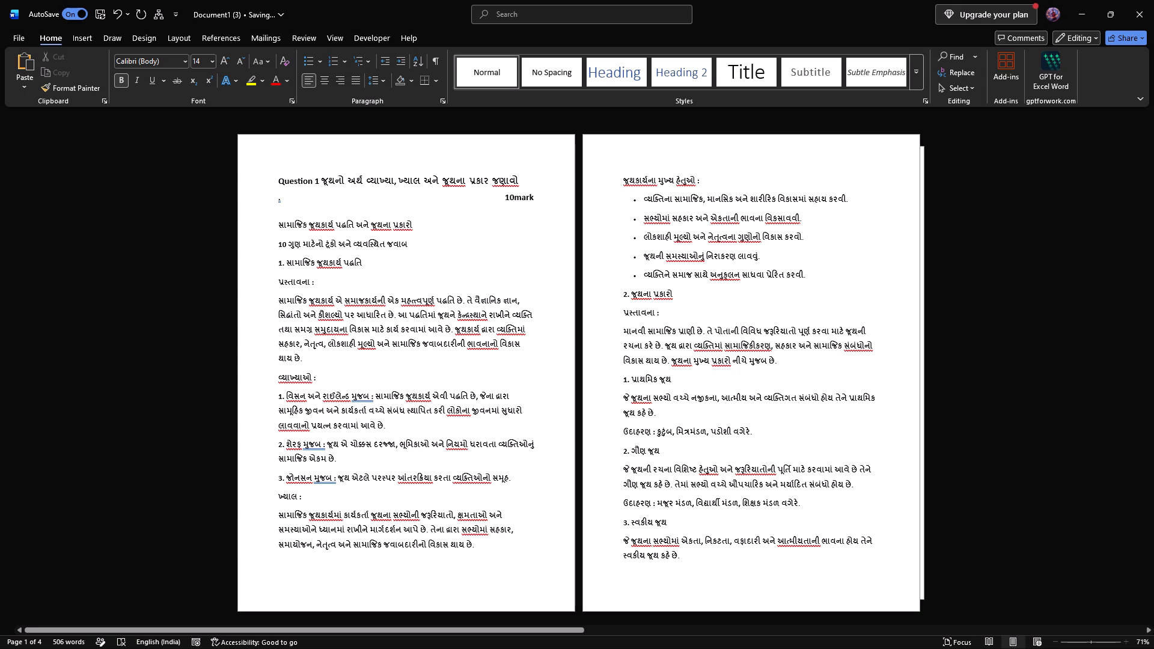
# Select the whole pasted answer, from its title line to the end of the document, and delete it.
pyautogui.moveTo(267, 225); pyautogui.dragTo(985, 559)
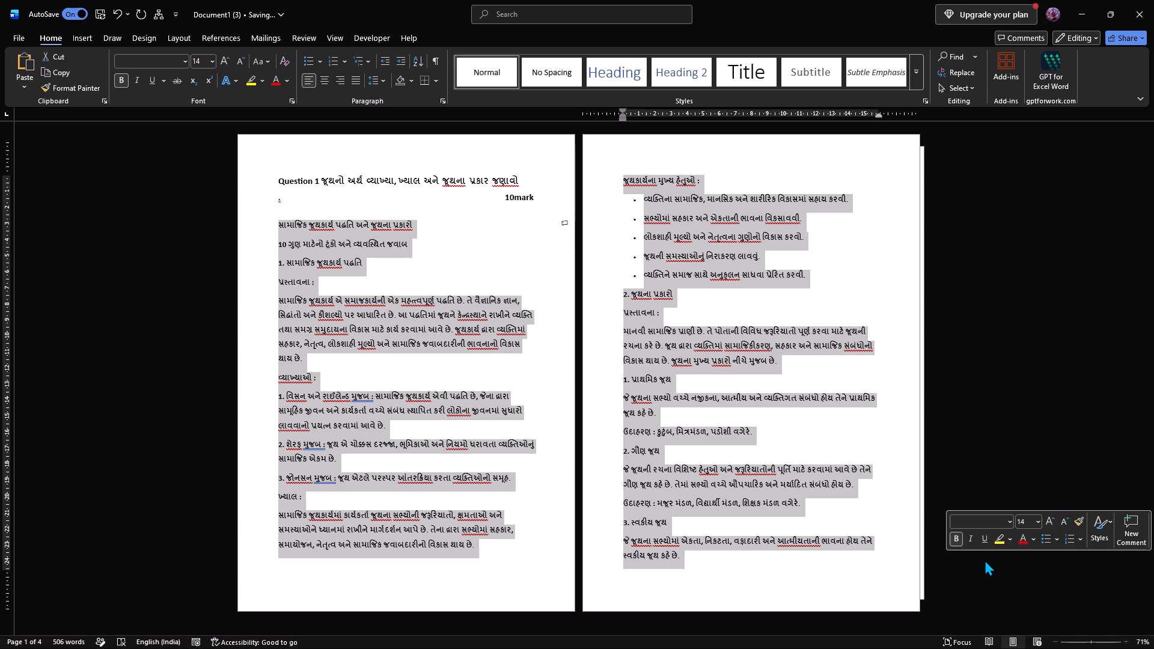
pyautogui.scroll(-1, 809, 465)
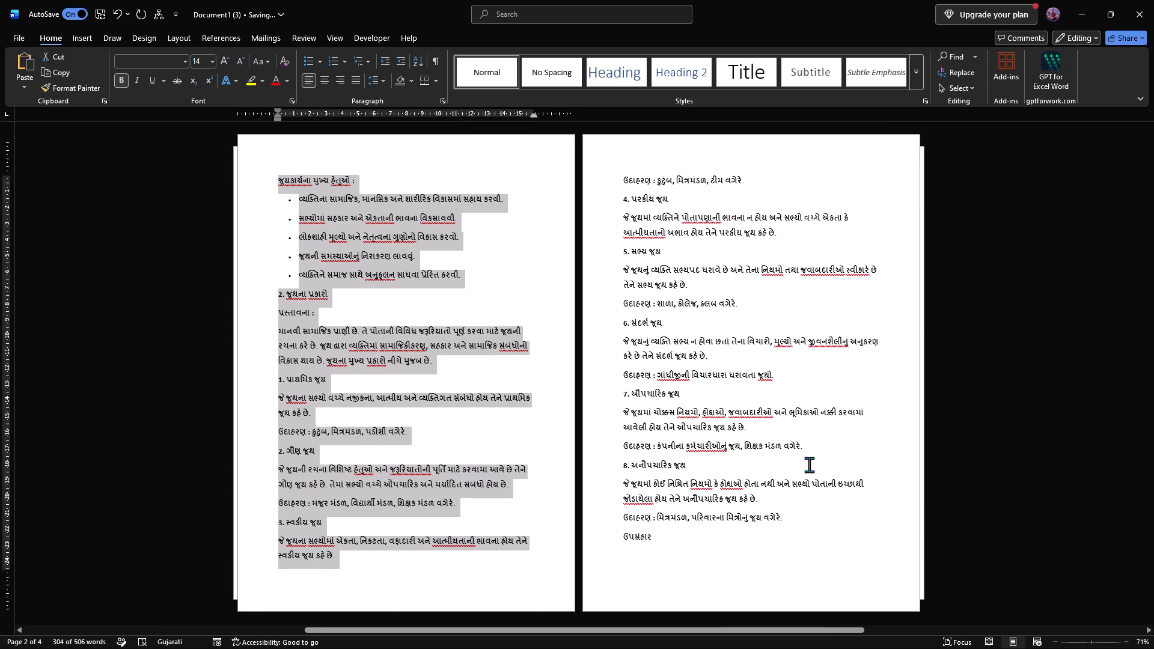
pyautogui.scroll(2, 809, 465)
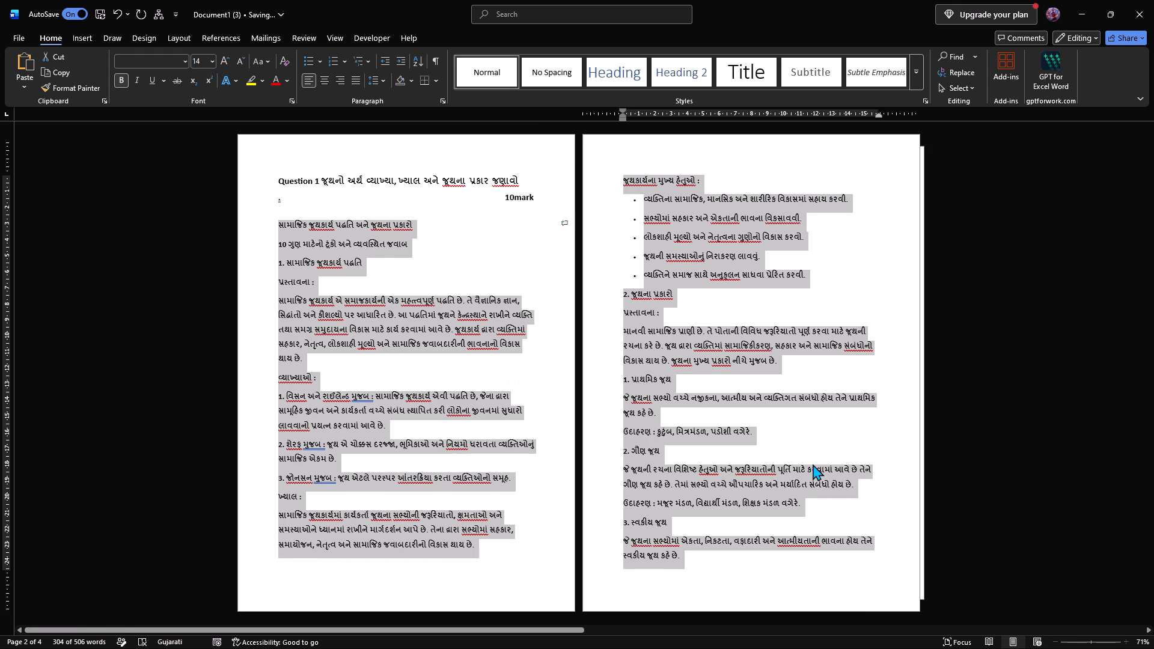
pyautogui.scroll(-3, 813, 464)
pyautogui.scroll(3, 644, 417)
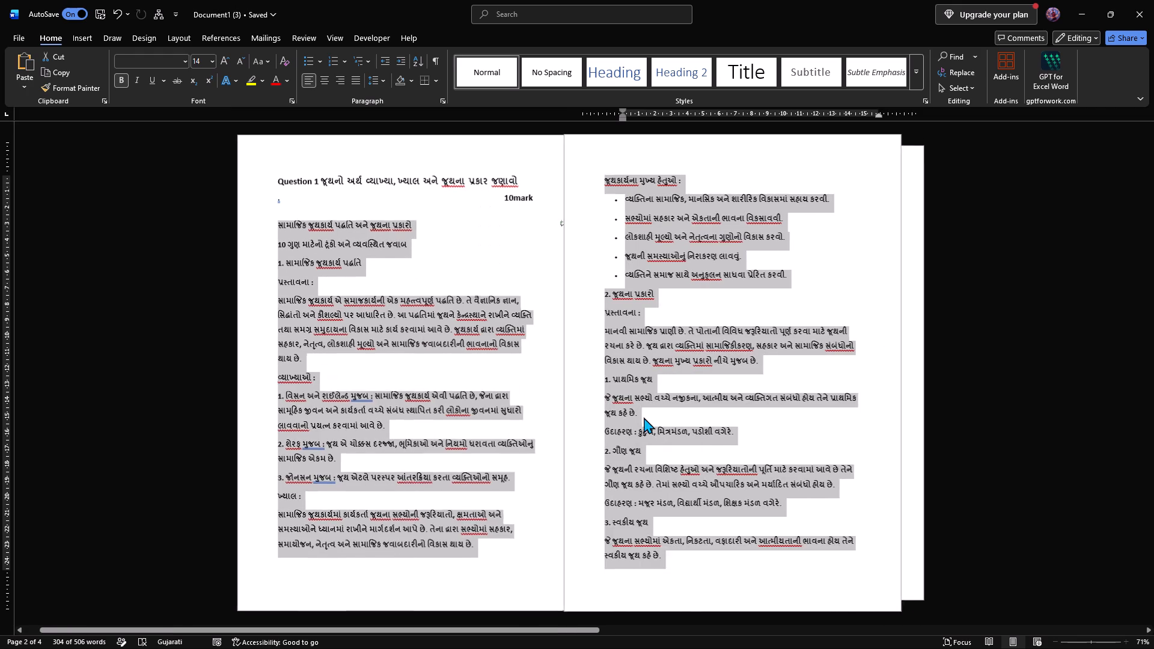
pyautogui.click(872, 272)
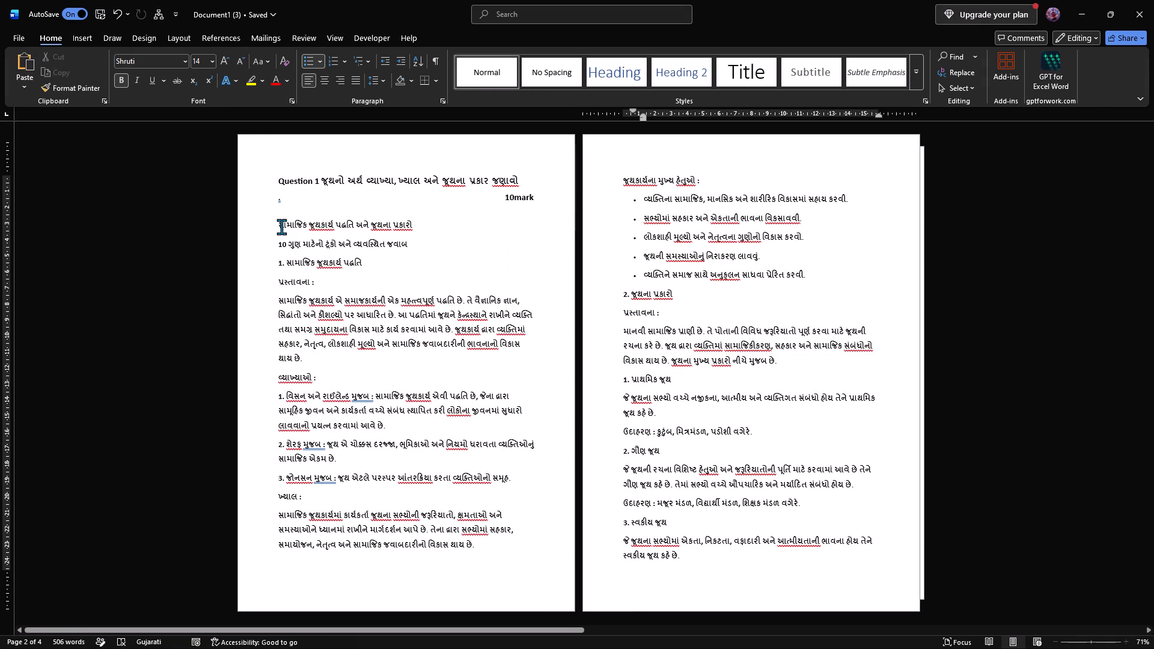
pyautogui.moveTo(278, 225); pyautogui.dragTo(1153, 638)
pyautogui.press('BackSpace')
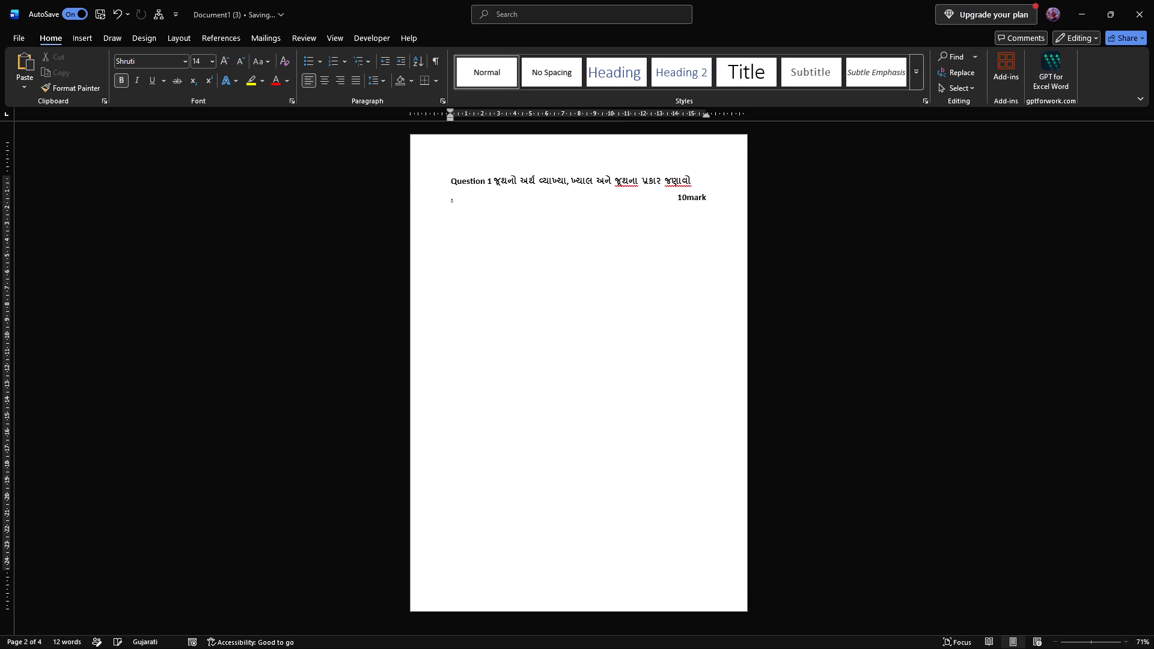
# Revisit the ChatGPT answer, turn bold off on Word's empty line below the marks line, and paste the answer there.
pyautogui.click(1104, 7)
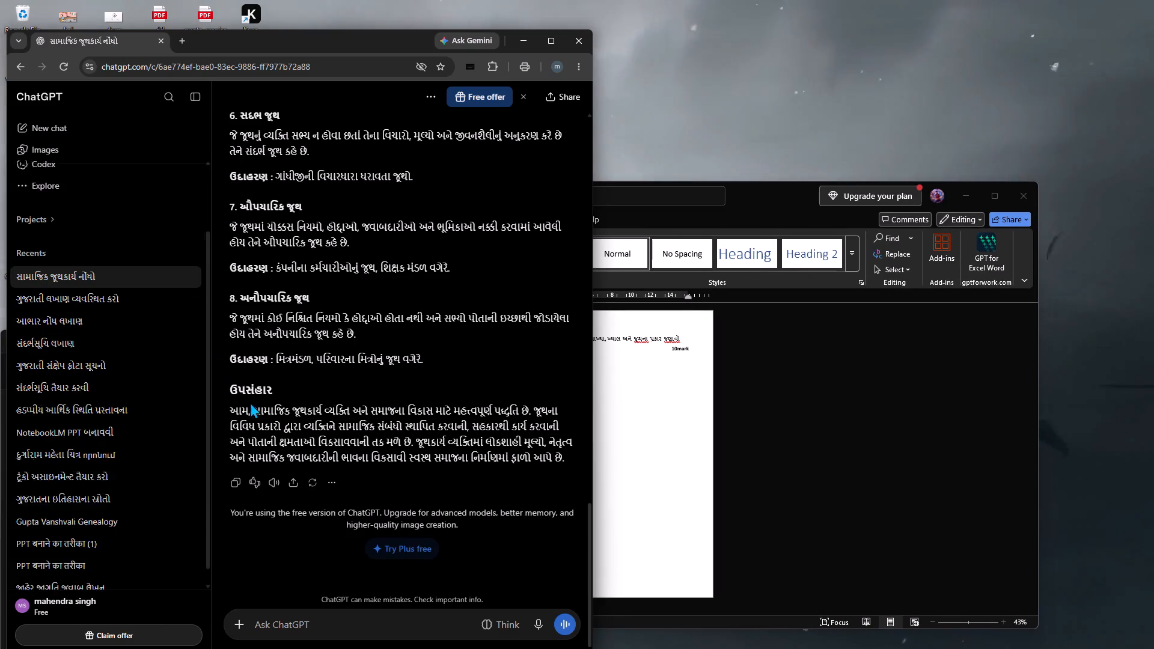
pyautogui.click(667, 448)
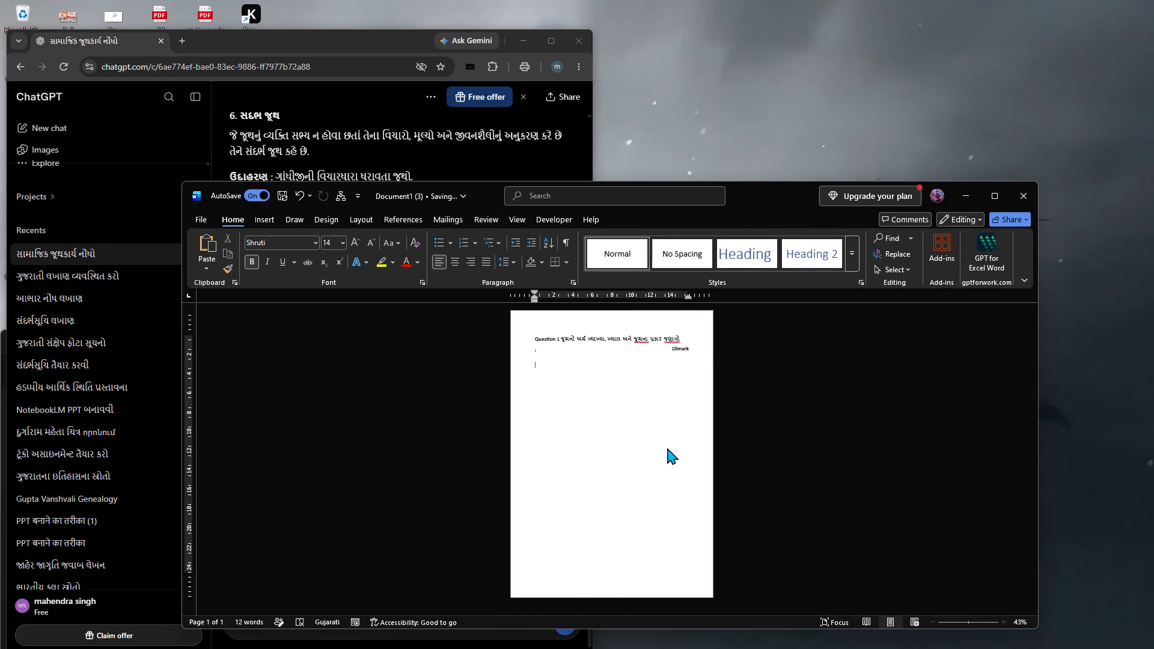
pyautogui.click(994, 201)
pyautogui.click(117, 78)
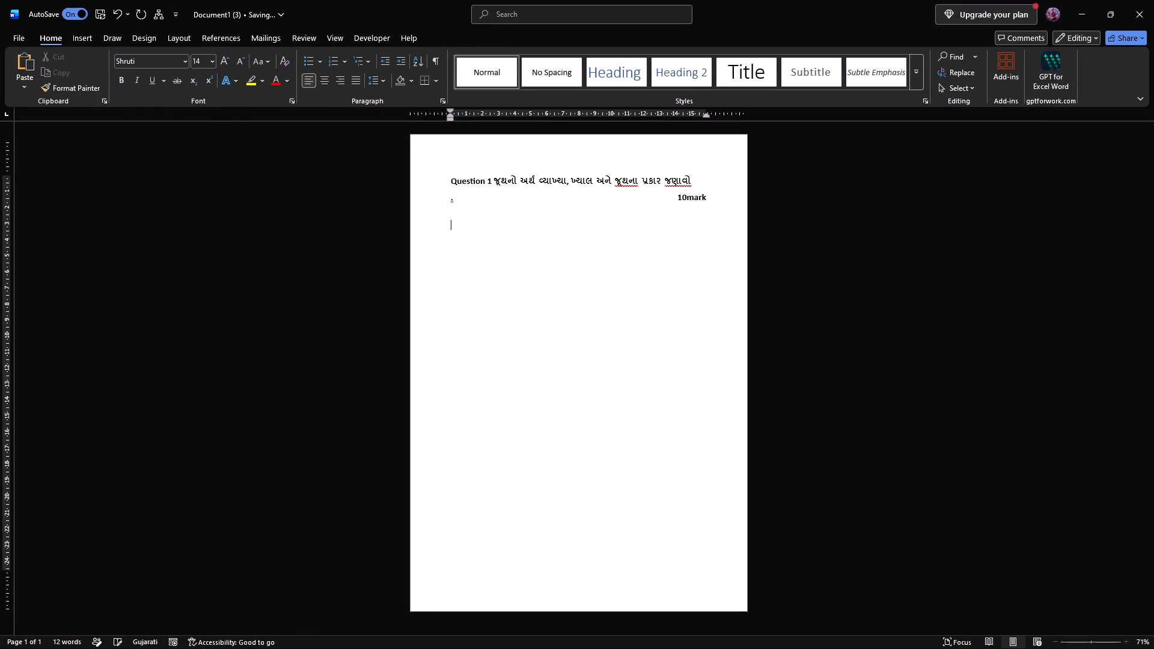
pyautogui.click(614, 340)
pyautogui.hotkey('ctrl', 'v')
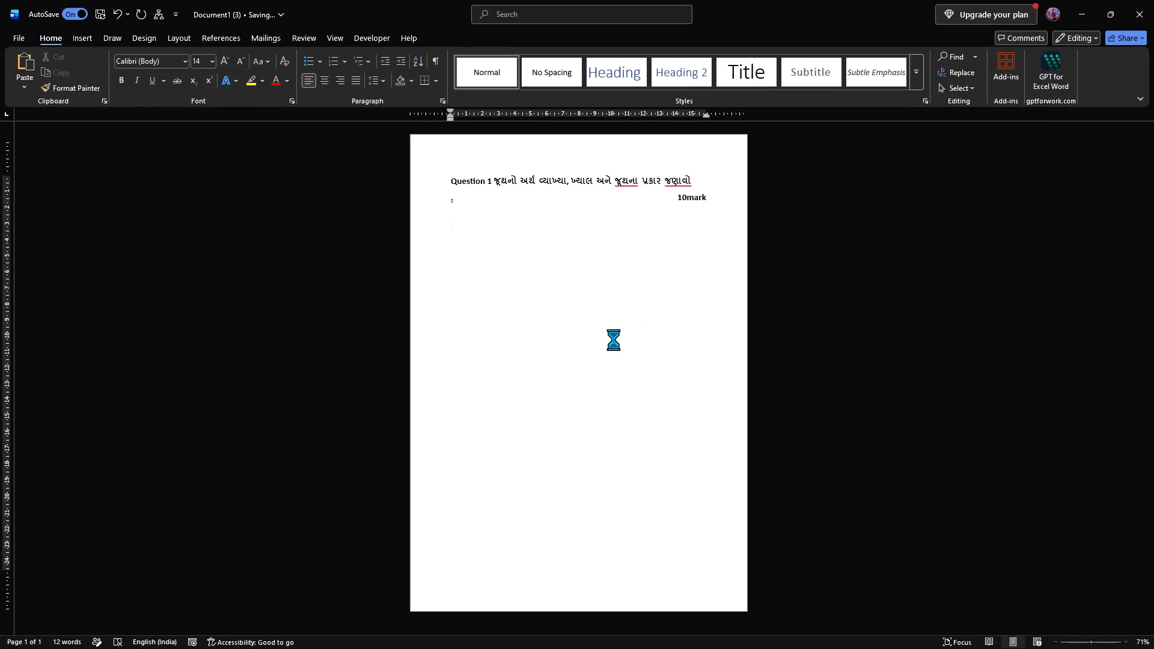
pyautogui.scroll(3, 614, 340)
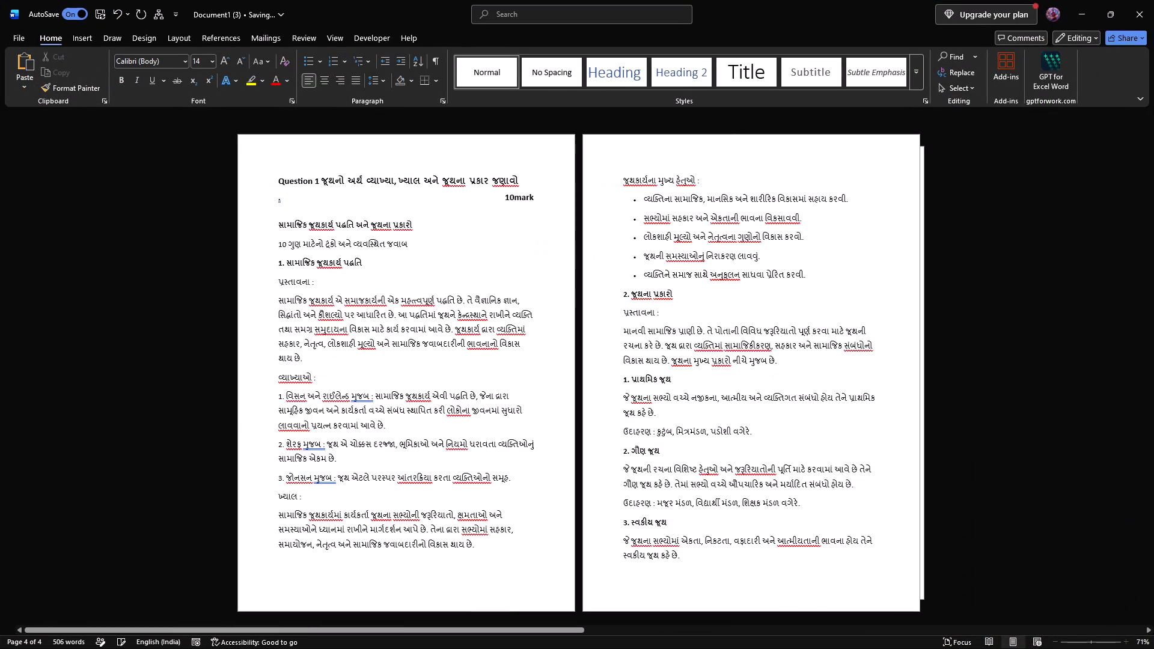
# Delete the answer's title, its "10 ગુણ માટેનો ટૂંકો અને વ્યવસ્થિત જવાબ" line and the empty line above "1. સામાજિક જૂથકાર્ય પદ્ધતિ".
pyautogui.click(504, 234)
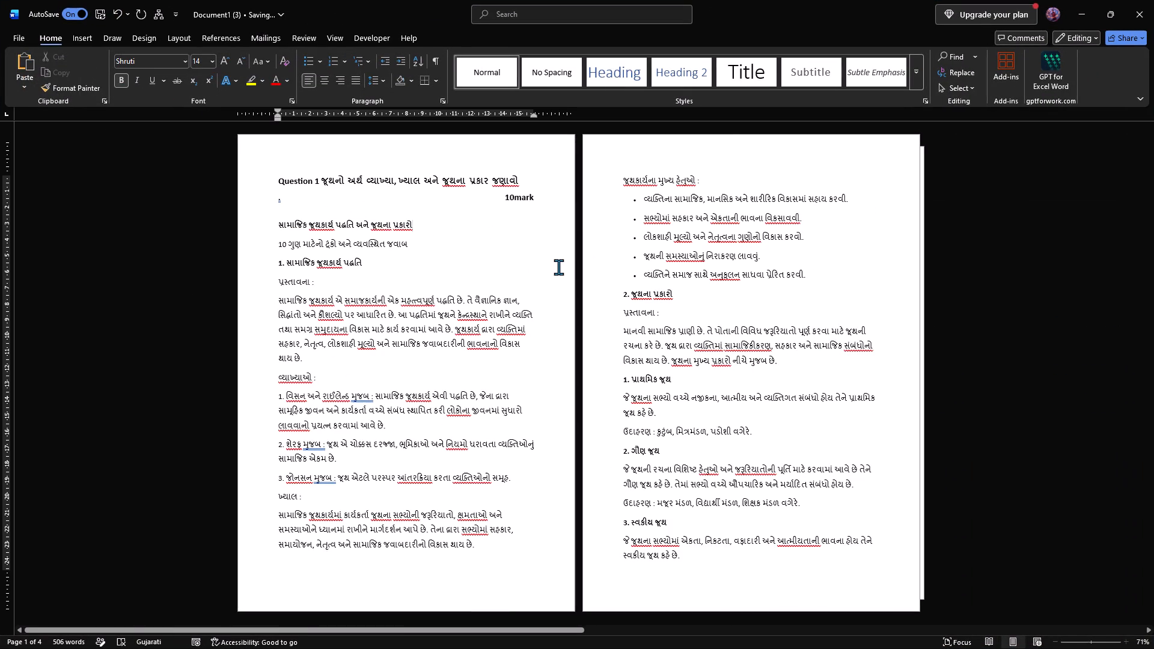
pyautogui.moveTo(284, 224); pyautogui.dragTo(439, 250)
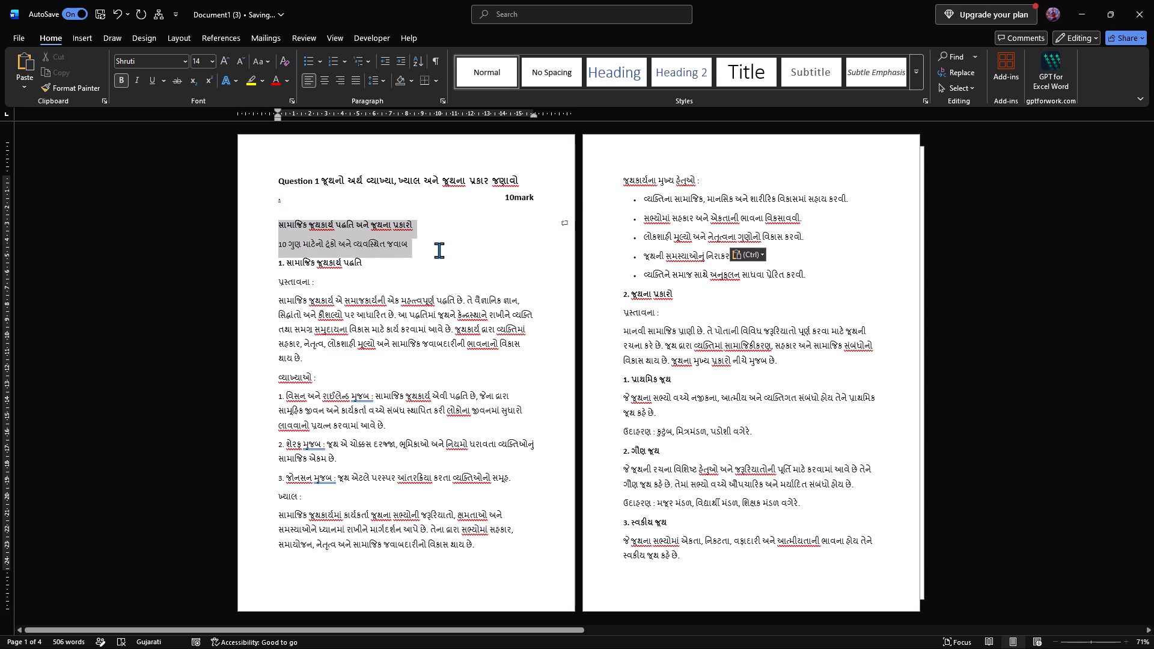
pyautogui.moveTo(439, 250); pyautogui.dragTo(439, 250)
pyautogui.press('BackSpace')
pyautogui.press('BackSpace')
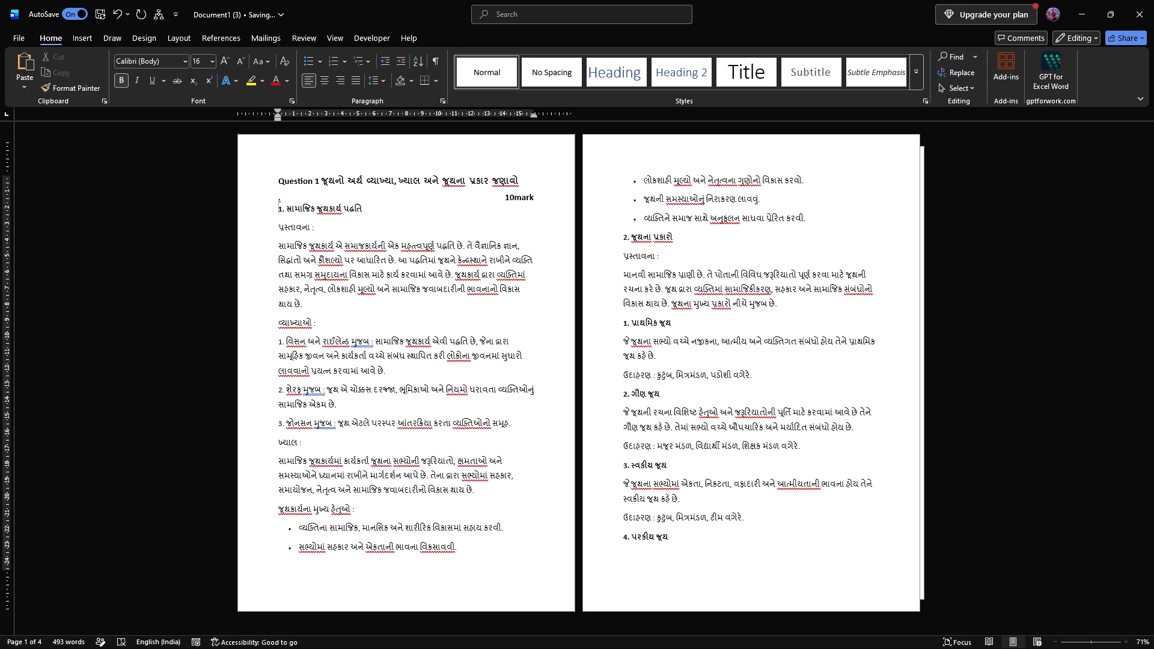
# Bold the "પ્રસ્તાવના :" and "વ્યાખ્યાઓ :" subheadings on the first page.
pyautogui.moveTo(280, 224); pyautogui.dragTo(332, 225)
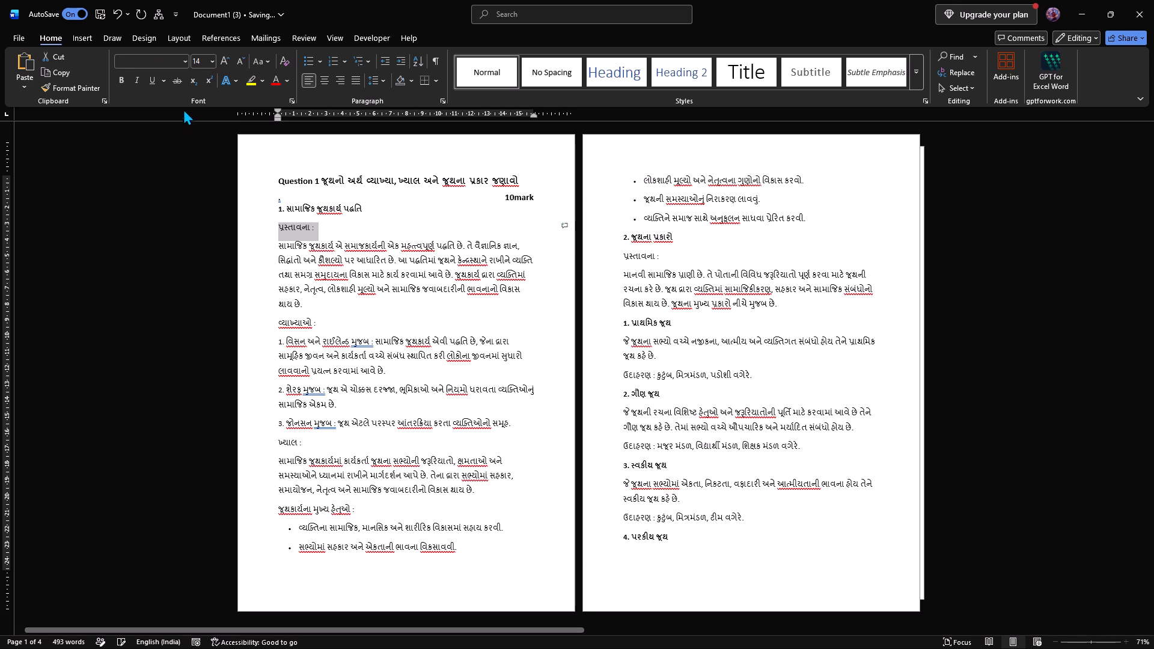
pyautogui.click(120, 79)
pyautogui.click(508, 222)
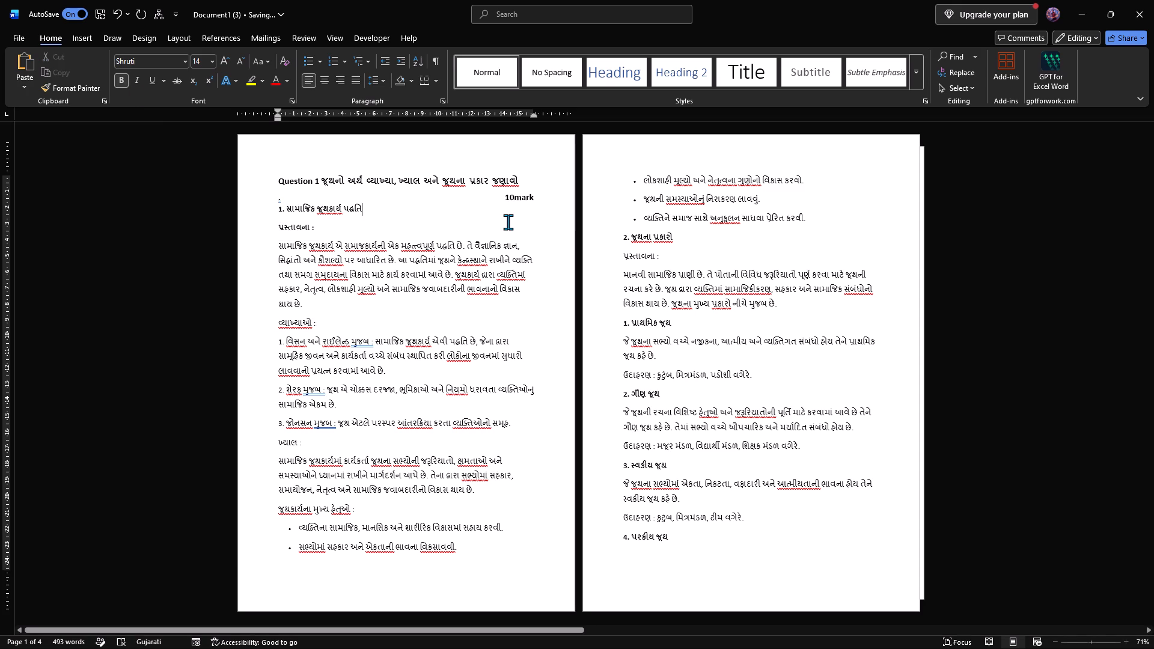
pyautogui.moveTo(283, 324); pyautogui.dragTo(338, 320)
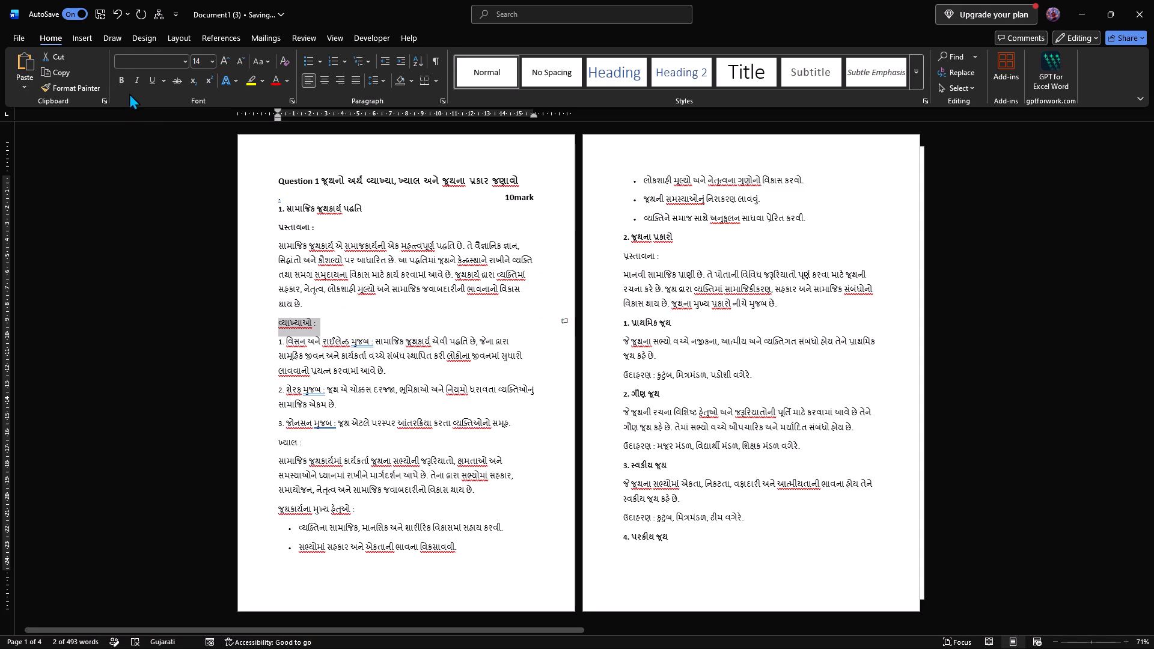
pyautogui.click(118, 83)
pyautogui.click(471, 258)
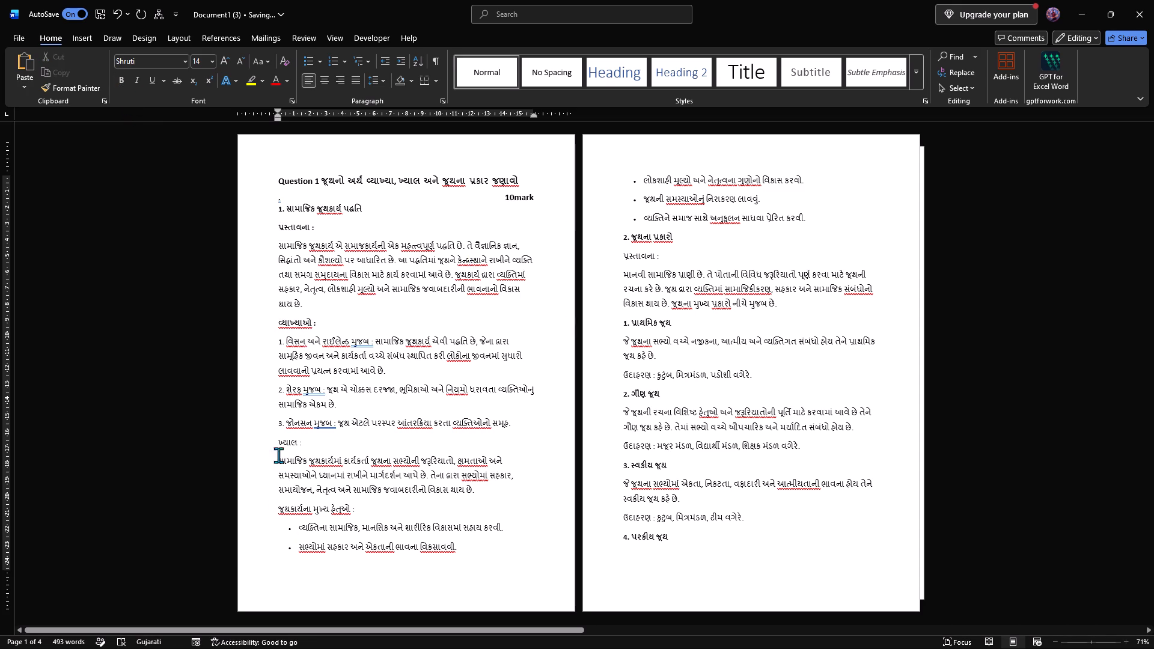
# Bold the "ખ્યાલ :" subheading near the bottom of the first page.
pyautogui.moveTo(274, 437); pyautogui.dragTo(308, 436)
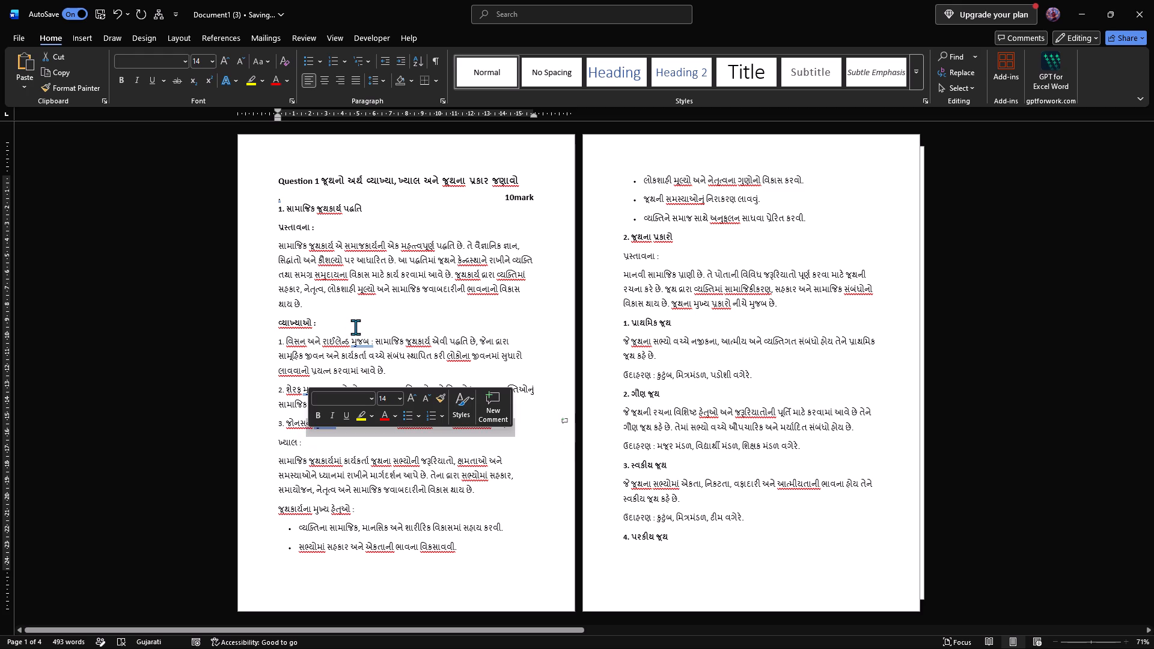
pyautogui.click(355, 327)
pyautogui.moveTo(274, 439); pyautogui.dragTo(303, 446)
pyautogui.click(117, 82)
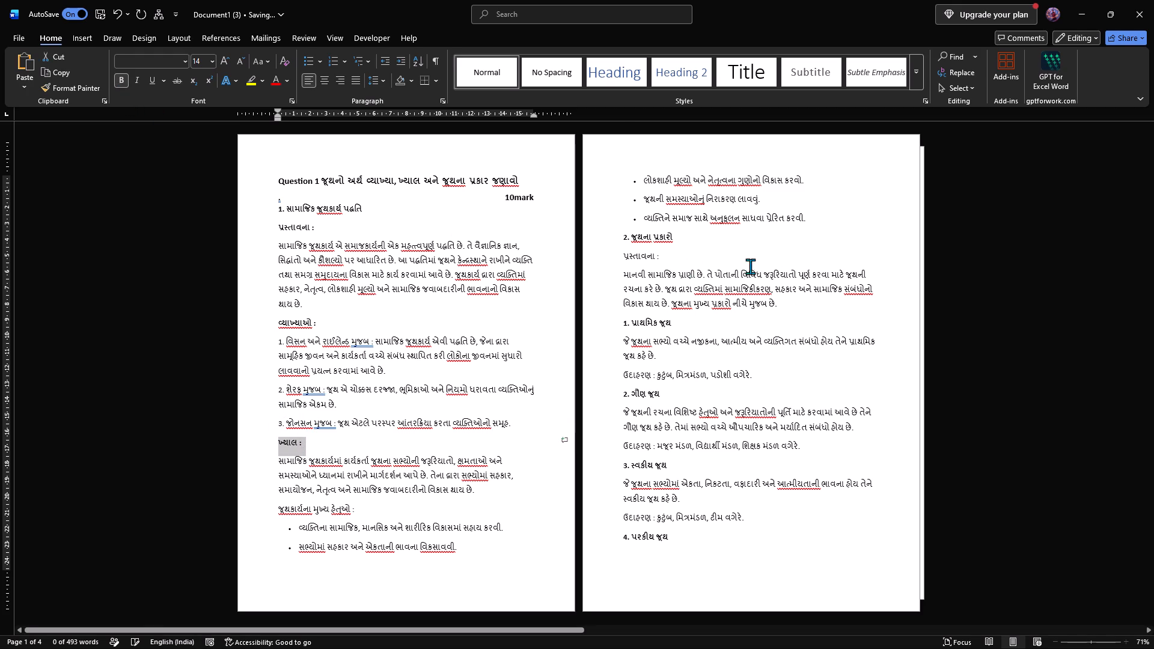
pyautogui.click(802, 255)
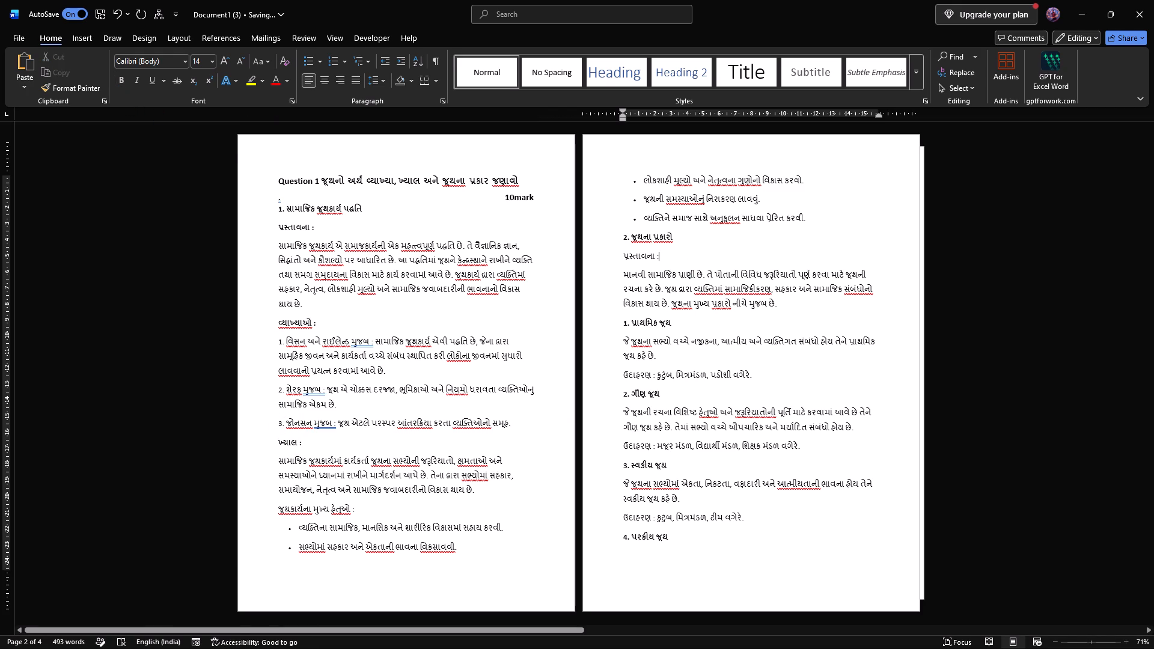
# Add an arrowhead bullet to the "2. જૂથના પ્રકારો" heading on the second page.
pyautogui.scroll(-1, 802, 255)
pyautogui.scroll(1, 802, 255)
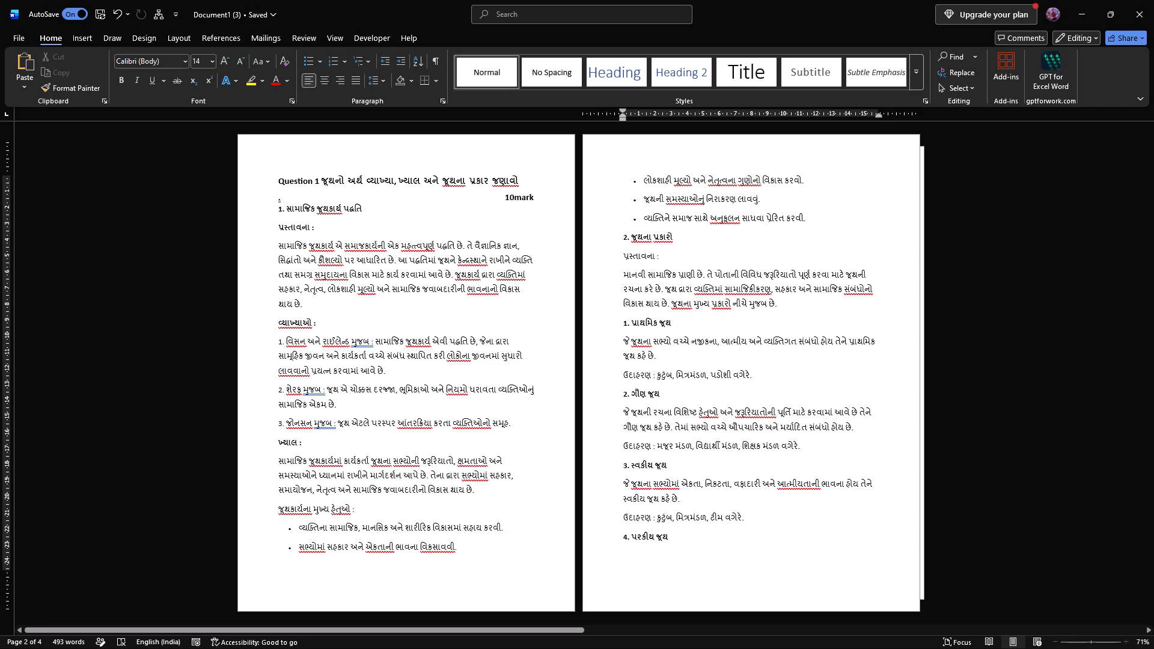
pyautogui.click(622, 234)
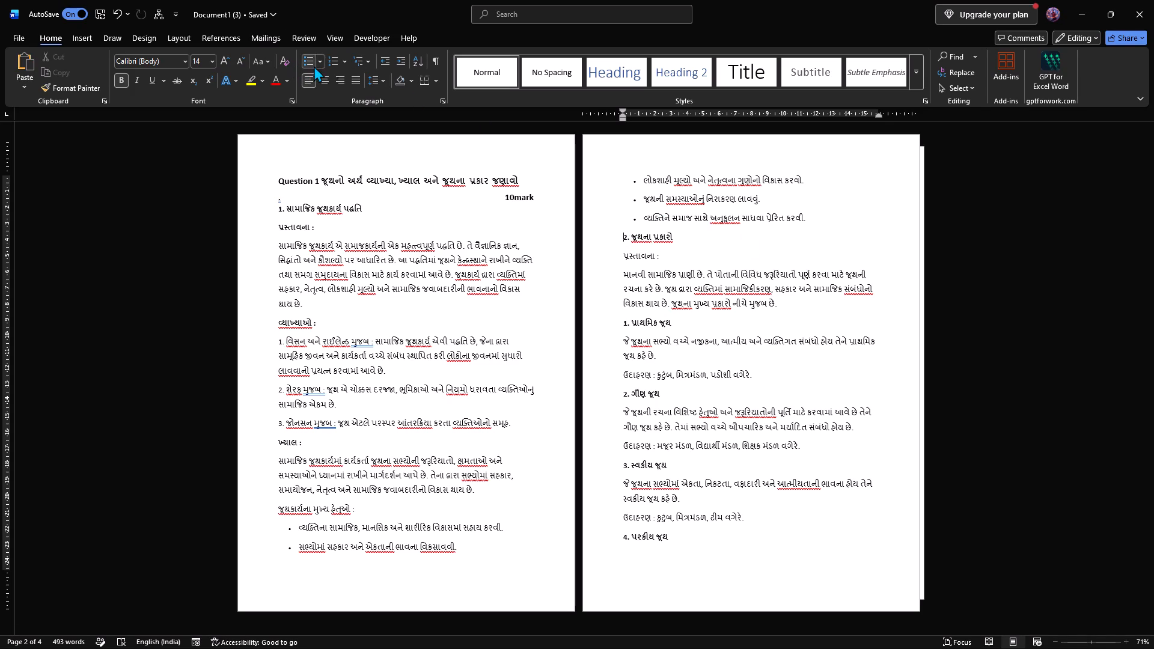
pyautogui.click(321, 59)
pyautogui.click(337, 128)
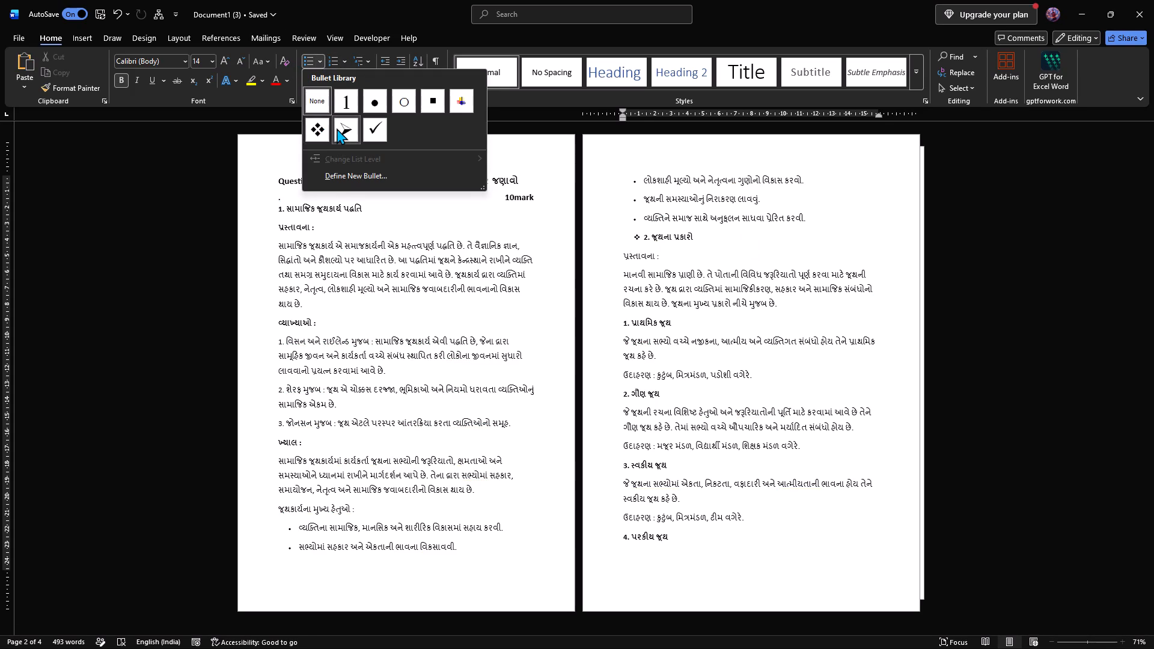
pyautogui.click(902, 234)
# Join the "ઉદાહરણ : શાળા, કોલેજ, ક્લબ વગેરે." line to the end of the preceding paragraph under "5. સભ્ય જૂથ".
pyautogui.scroll(-1, 872, 222)
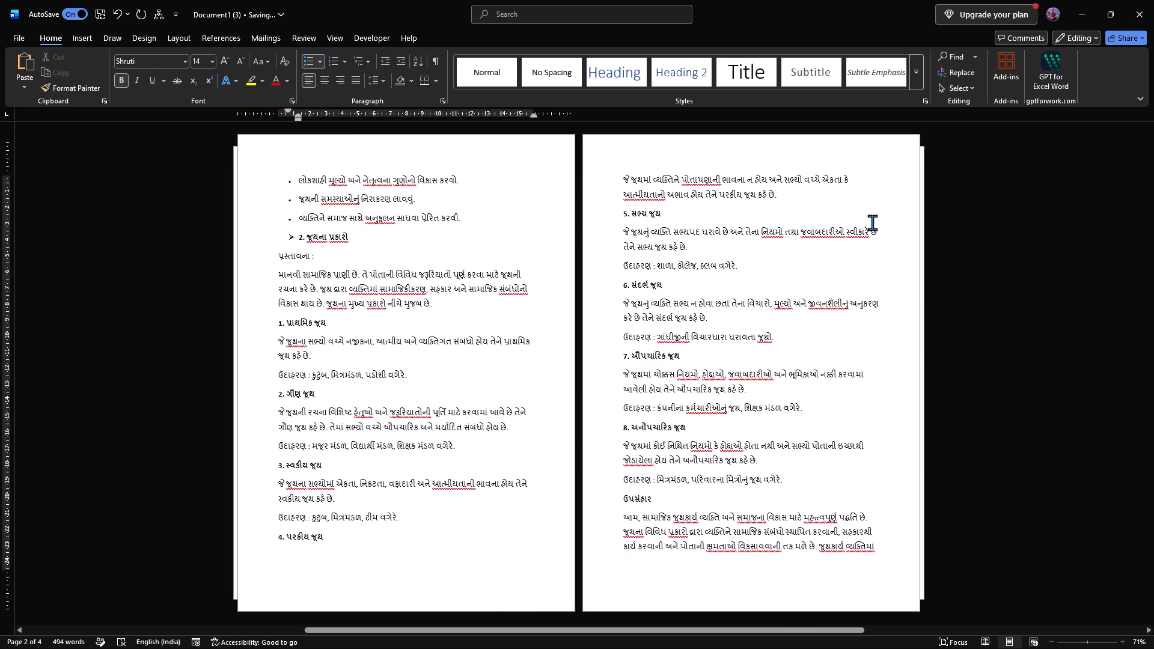
pyautogui.scroll(-2, 872, 222)
pyautogui.click(769, 192)
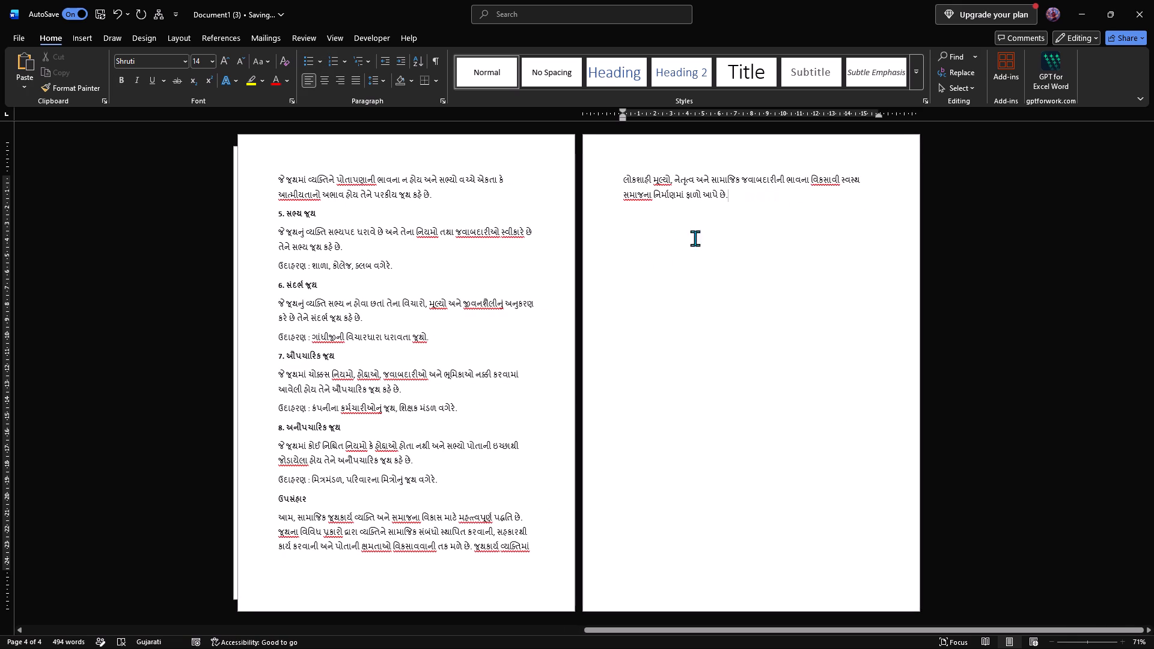
pyautogui.scroll(2, 629, 269)
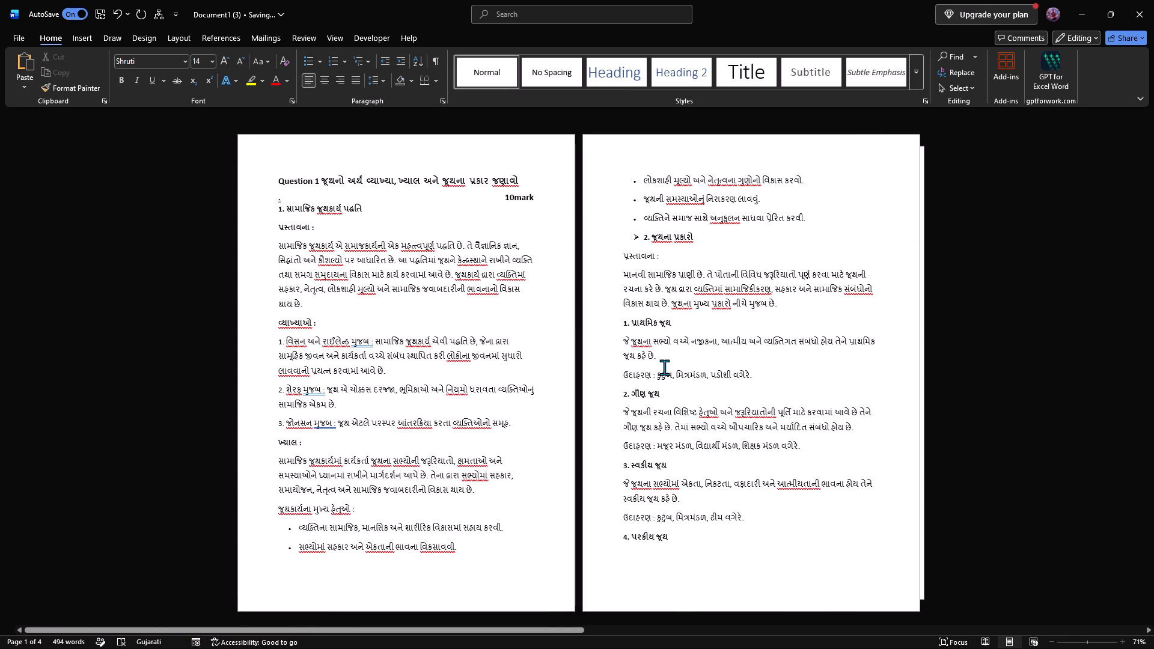
pyautogui.scroll(-2, 664, 367)
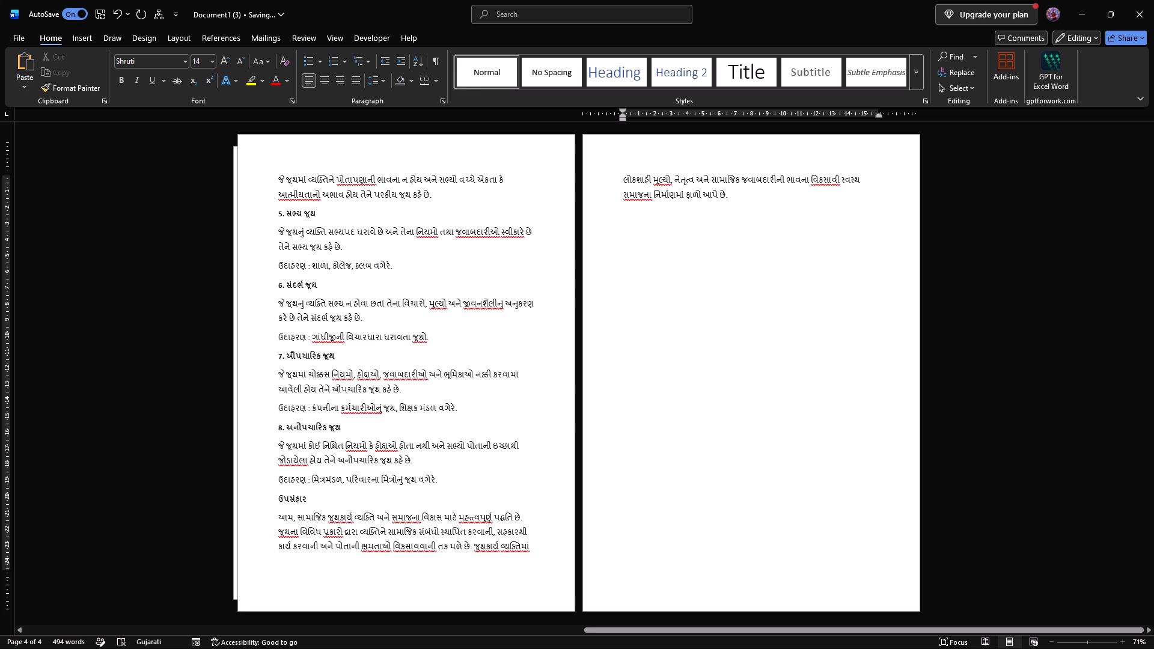
pyautogui.click(624, 181)
pyautogui.click(553, 372)
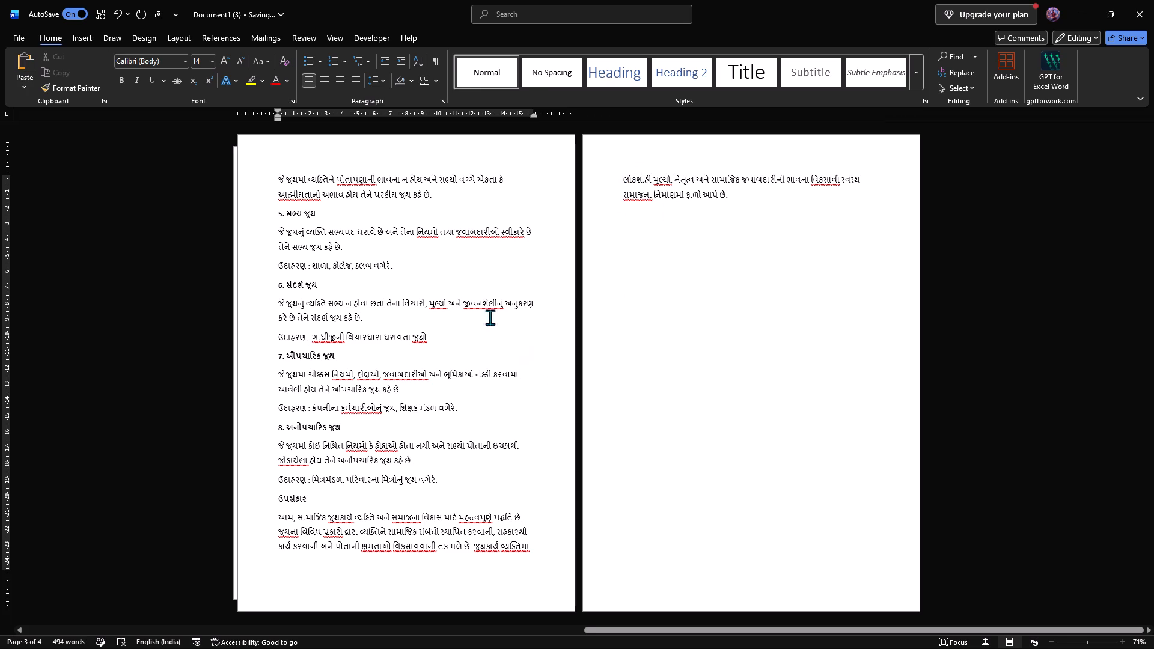
pyautogui.click(276, 265)
pyautogui.press('BackSpace')
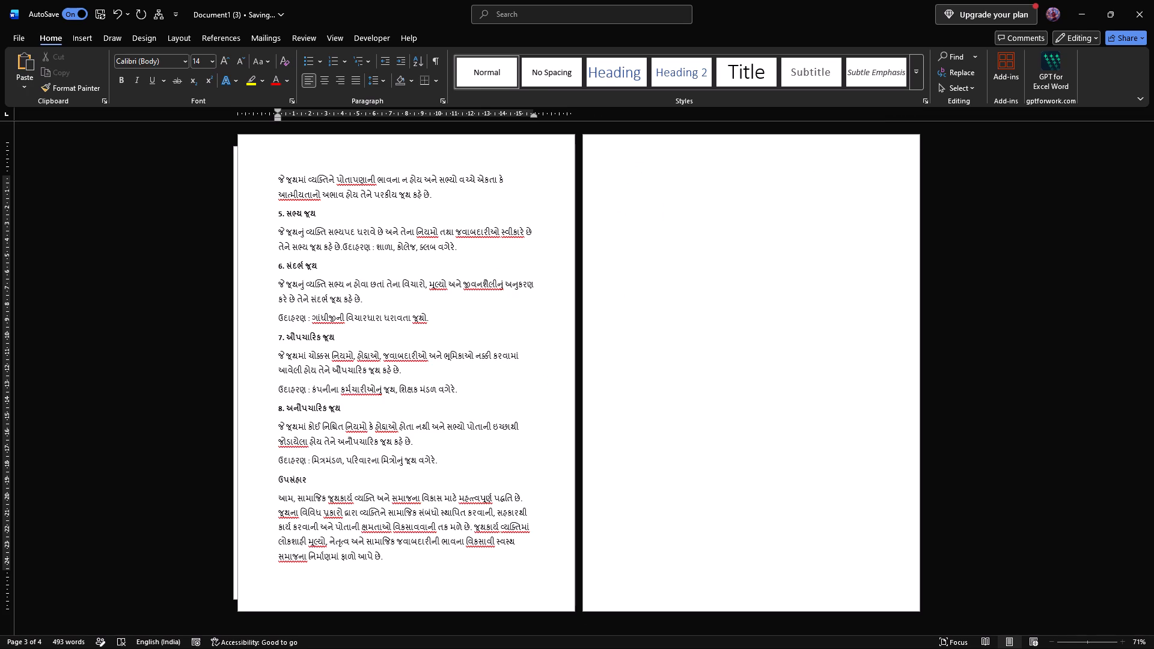
# Place the cursor on the blank page after the answer, and restore the Word window to a smaller size to reach the ChatGPT browser window.
pyautogui.click(665, 290)
pyautogui.scroll(2, 686, 240)
pyautogui.scroll(-2, 686, 240)
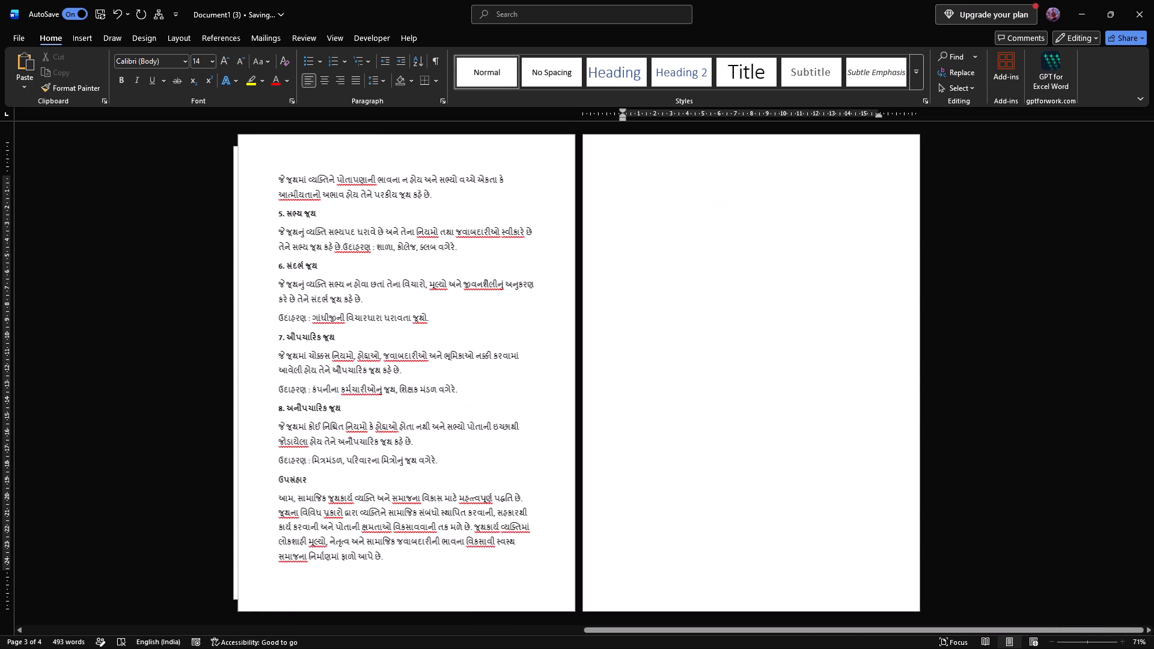
pyautogui.click(702, 193)
pyautogui.click(1113, 10)
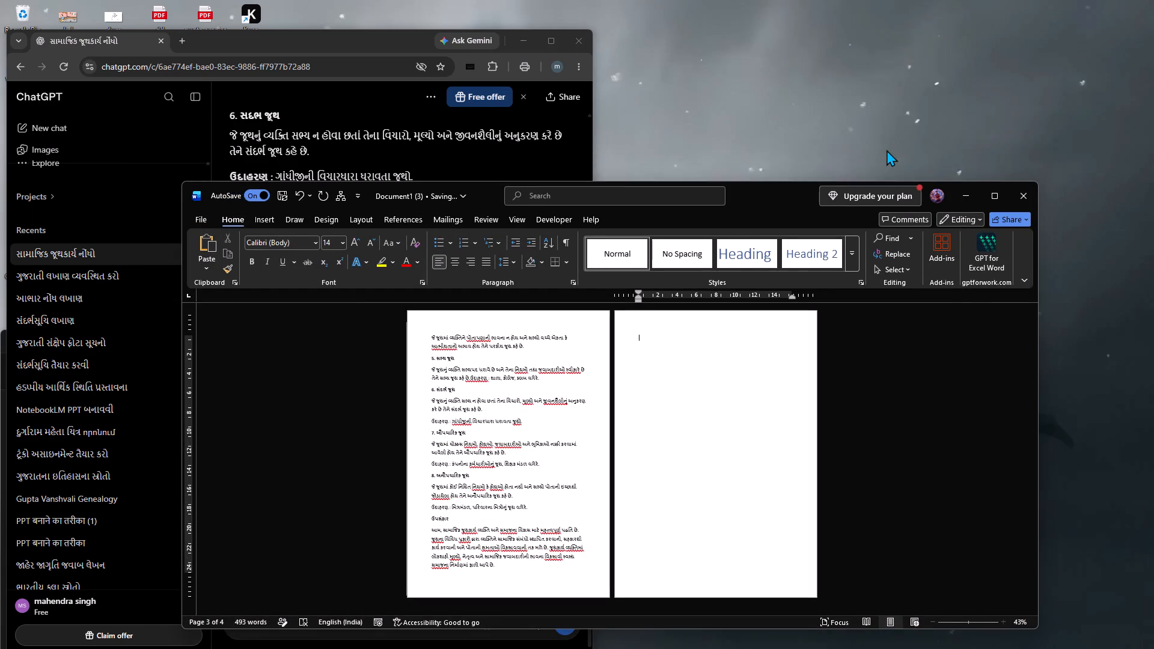
pyautogui.click(890, 126)
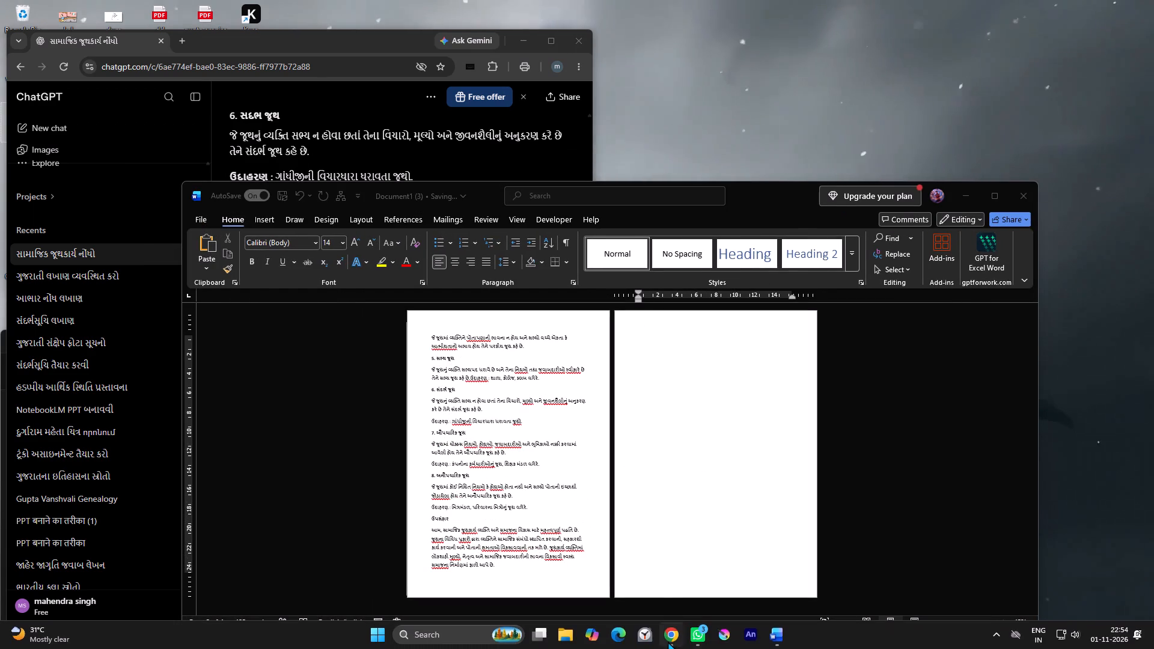
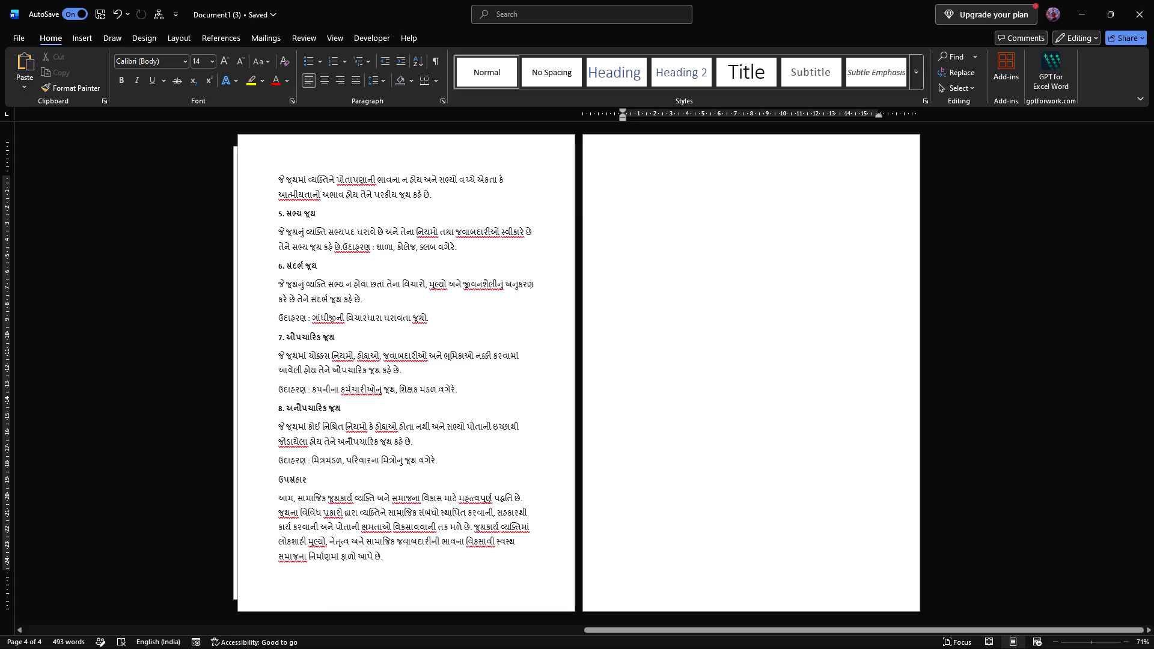
# Paste the copied question "જૂથ સેવાકાર્ય પદ્ધતિના હેતુઓ સમજાવો" at the top of the blank page.
pyautogui.hotkey('ctrl', 'v')
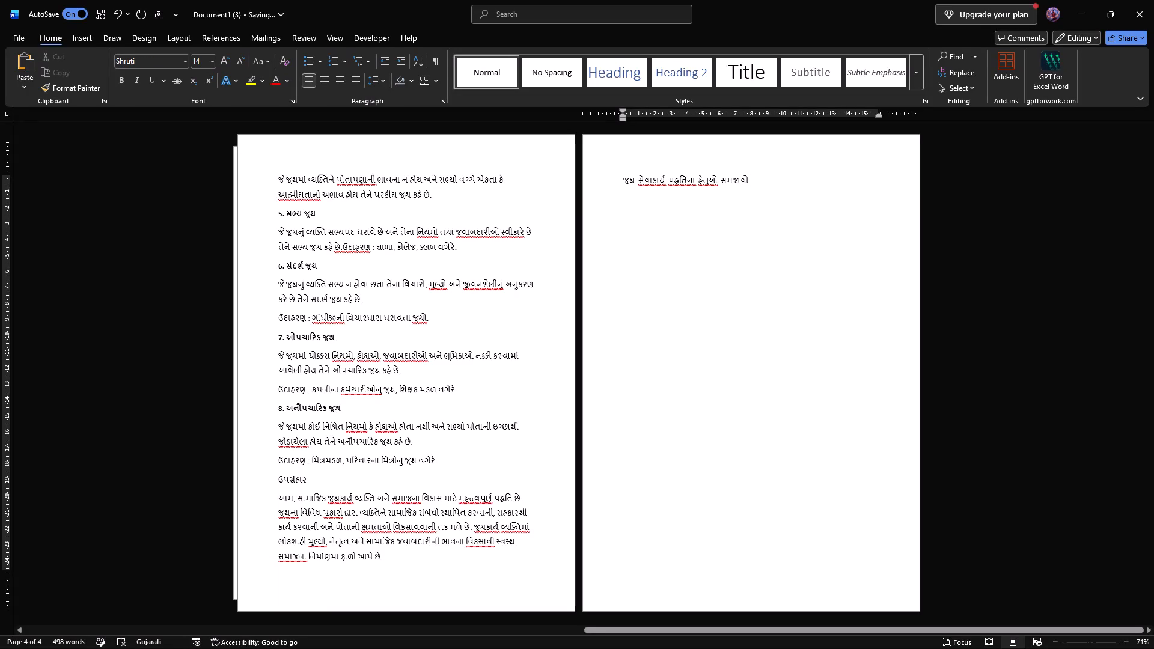
# Add "10 mark" at the far end of the new question line, set apart from the question by a wide gap of spaces.
pyautogui.press('space')
pyautogui.press('space')
pyautogui.press('space')
pyautogui.press('space')
pyautogui.press('space')
pyautogui.press('space')
pyautogui.press('space')
pyautogui.press('space')
pyautogui.press('space')
pyautogui.press('space')
pyautogui.press('space')
pyautogui.press('space')
pyautogui.press('space')
pyautogui.press('space')
pyautogui.press('space')
pyautogui.press('space')
pyautogui.press('space')
pyautogui.press('space')
pyautogui.press('space')
pyautogui.press('space')
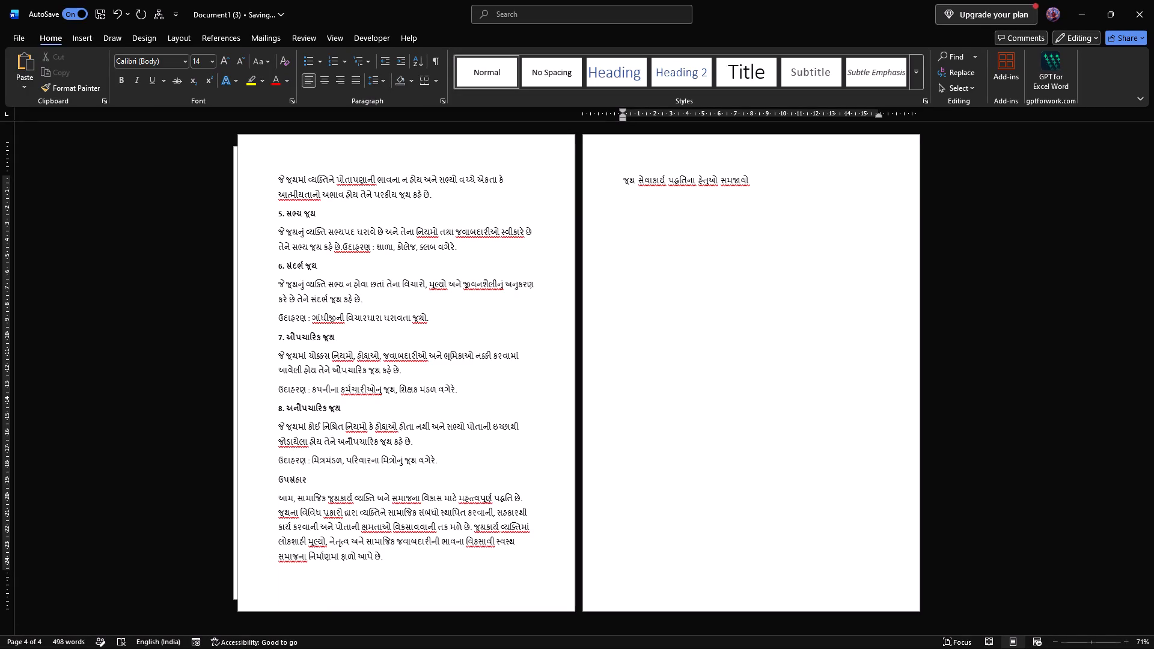
pyautogui.write('1m')
pyautogui.press('space')
pyautogui.press('BackSpace')
pyautogui.press('BackSpace')
pyautogui.write('0 marl')
pyautogui.press('BackSpace')
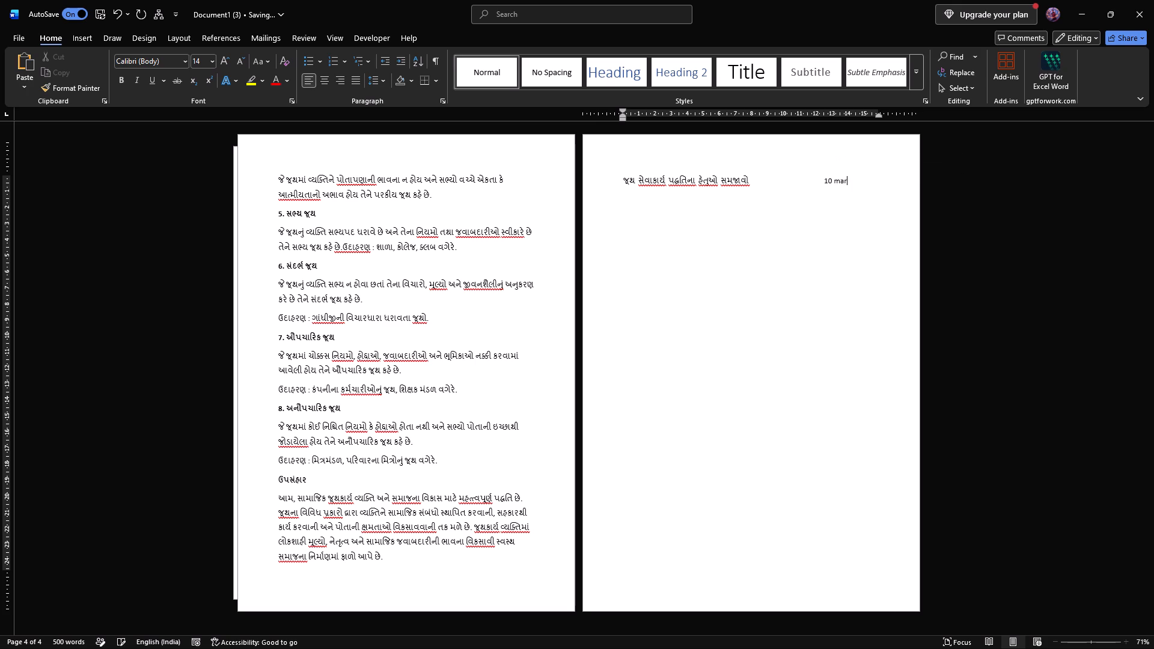
pyautogui.press('l')
pyautogui.press('BackSpace')
pyautogui.write('k')
pyautogui.press('space')
# Insert the label "Question 2" in front of the pasted question.
pyautogui.click(619, 180)
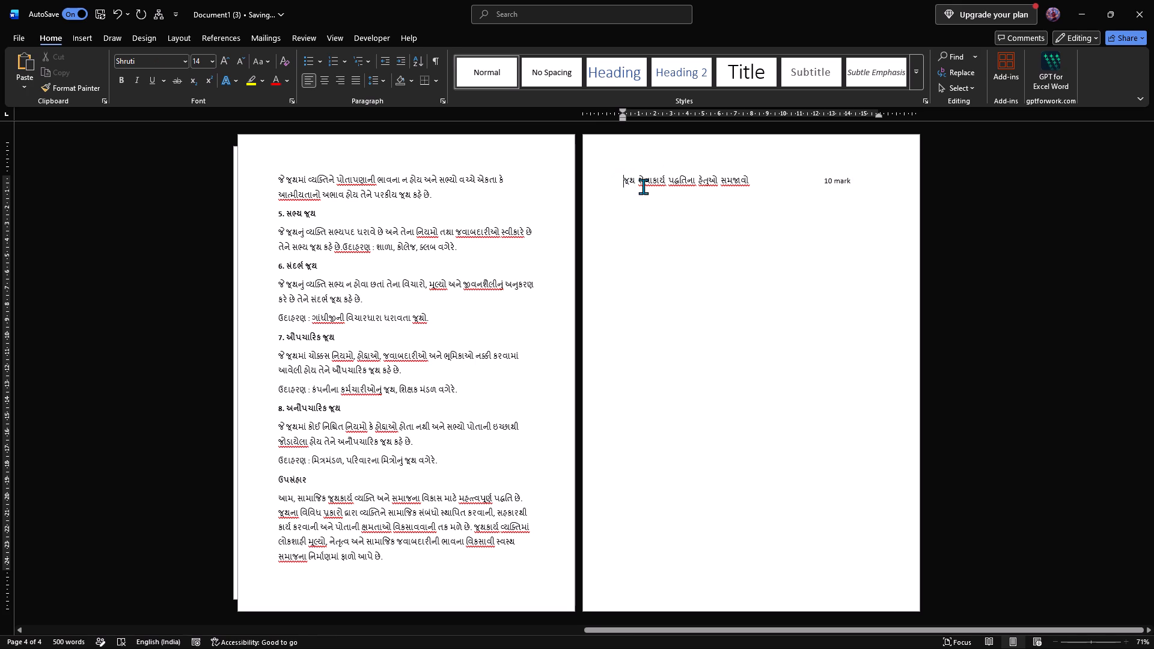
pyautogui.press('space')
pyautogui.write('question')
pyautogui.press('space')
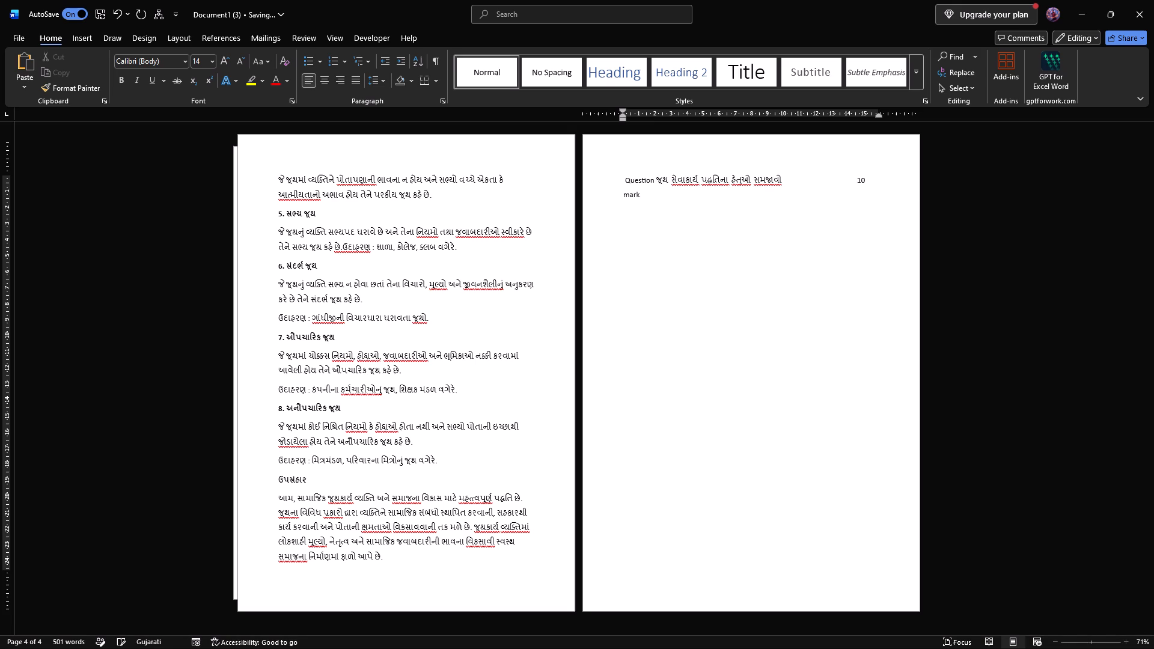
pyautogui.write('2')
pyautogui.press('space')
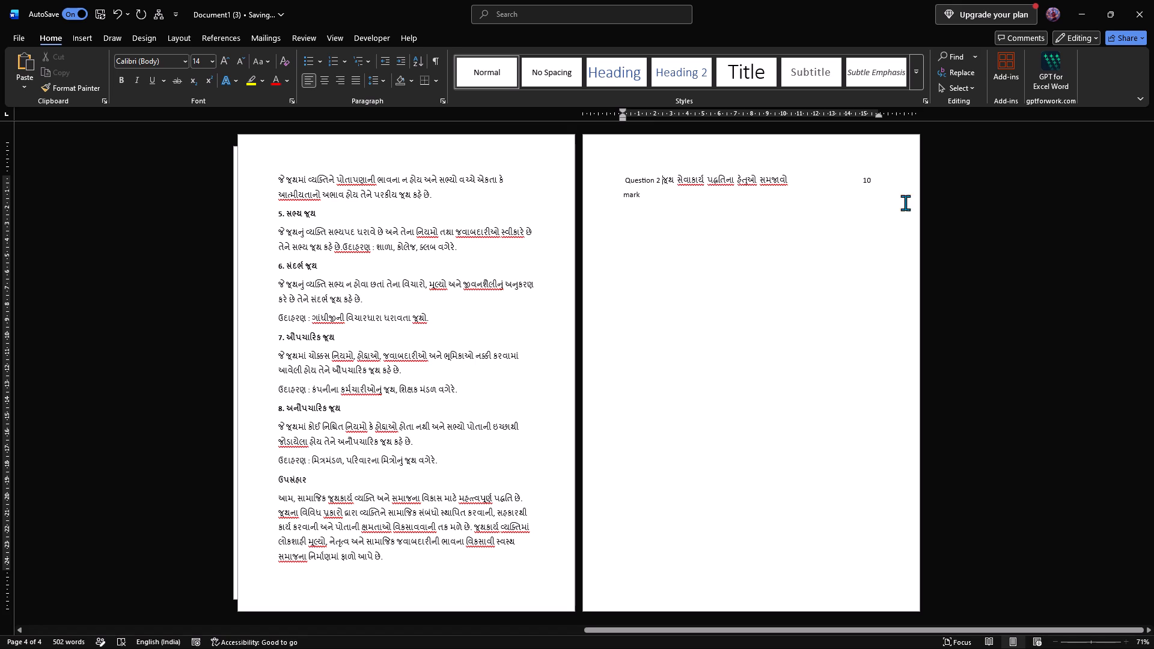
# Remove surplus spaces before "10 mark" so the whole Question 2 heading fits on one line.
pyautogui.click(864, 183)
pyautogui.press('BackSpace')
pyautogui.press('BackSpace')
pyautogui.press('BackSpace')
pyautogui.press('BackSpace')
pyautogui.press('BackSpace')
pyautogui.press('BackSpace')
pyautogui.press('BackSpace')
pyautogui.press('BackSpace')
pyautogui.press('BackSpace')
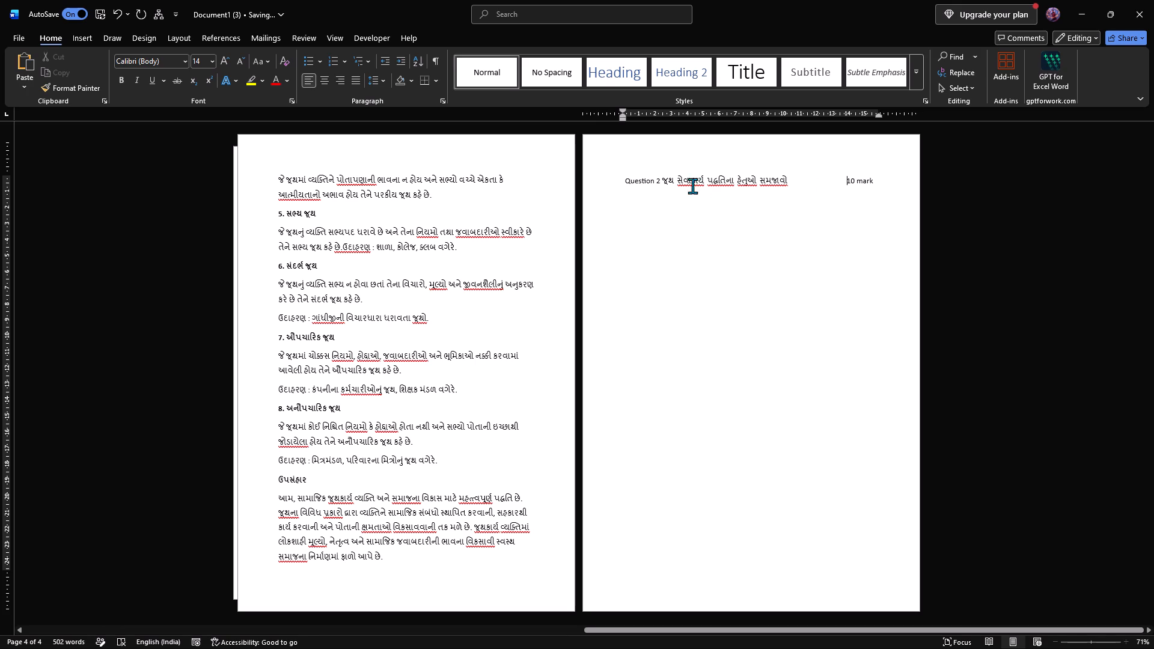
pyautogui.press('BackSpace')
pyautogui.press('BackSpace')
pyautogui.press('BackSpace')
pyautogui.press('BackSpace')
pyautogui.press('BackSpace')
pyautogui.press('BackSpace')
pyautogui.press('BackSpace')
pyautogui.press('BackSpace')
pyautogui.press('BackSpace')
pyautogui.press('BackSpace')
pyautogui.press('BackSpace')
pyautogui.press('BackSpace')
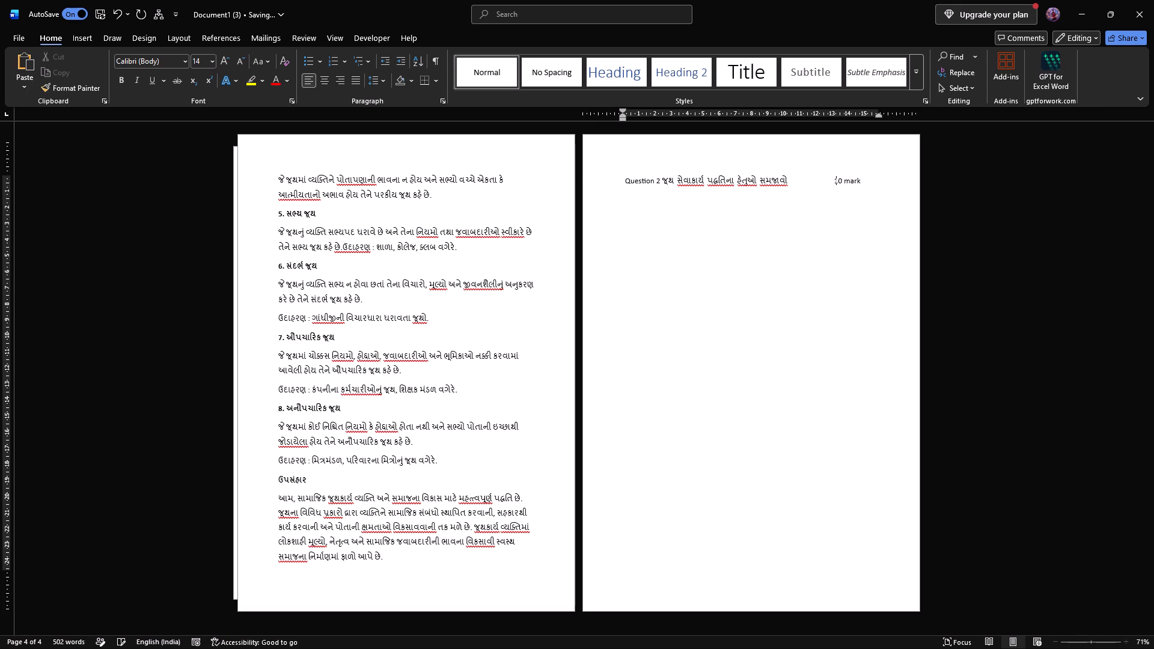
# Set the font size of the whole Question 2 line, including "10 mark", to 16.
pyautogui.moveTo(622, 180); pyautogui.dragTo(752, 193)
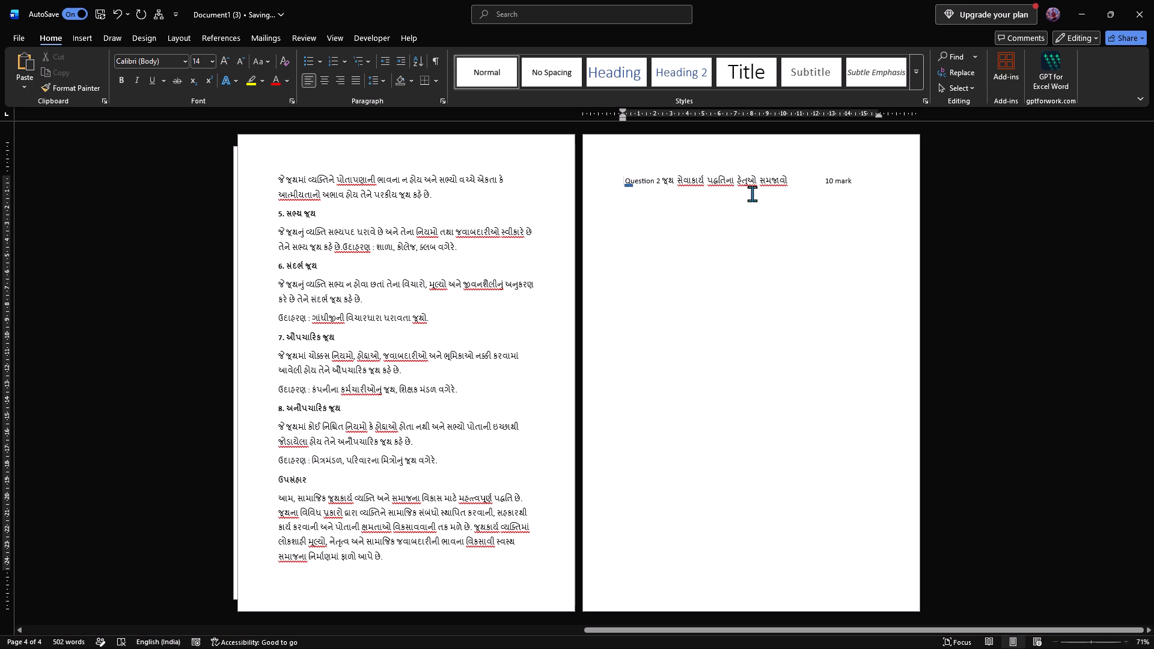
pyautogui.moveTo(752, 193); pyautogui.dragTo(938, 196)
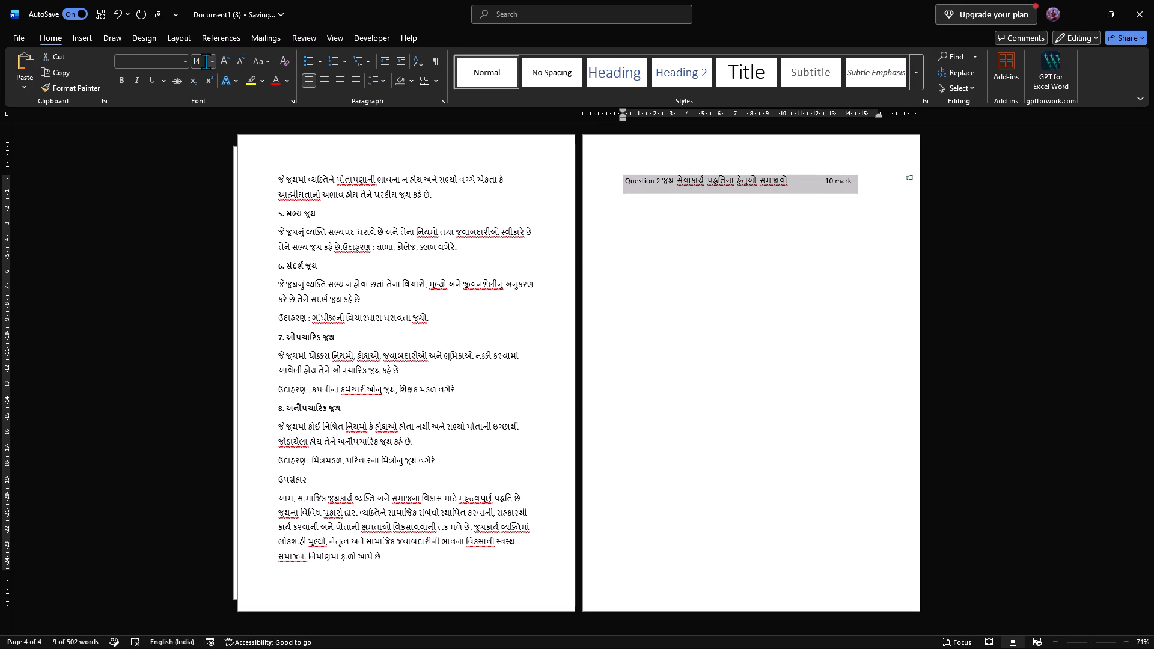
pyautogui.click(206, 61)
pyautogui.click(210, 59)
pyautogui.click(198, 162)
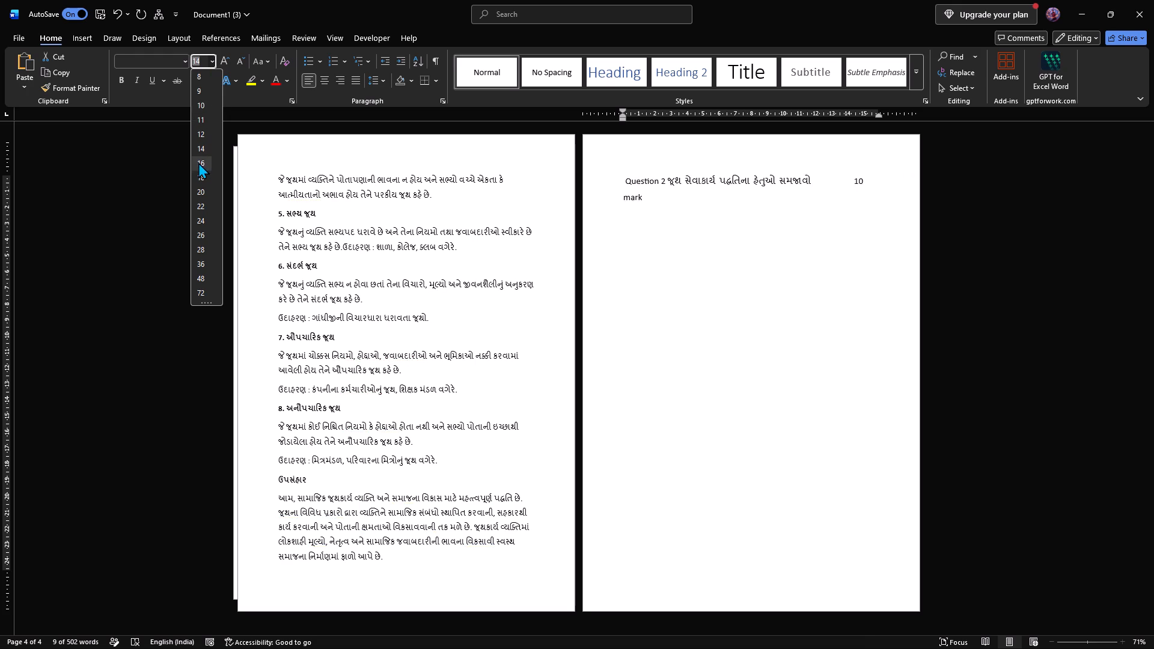
pyautogui.click(214, 62)
pyautogui.click(683, 245)
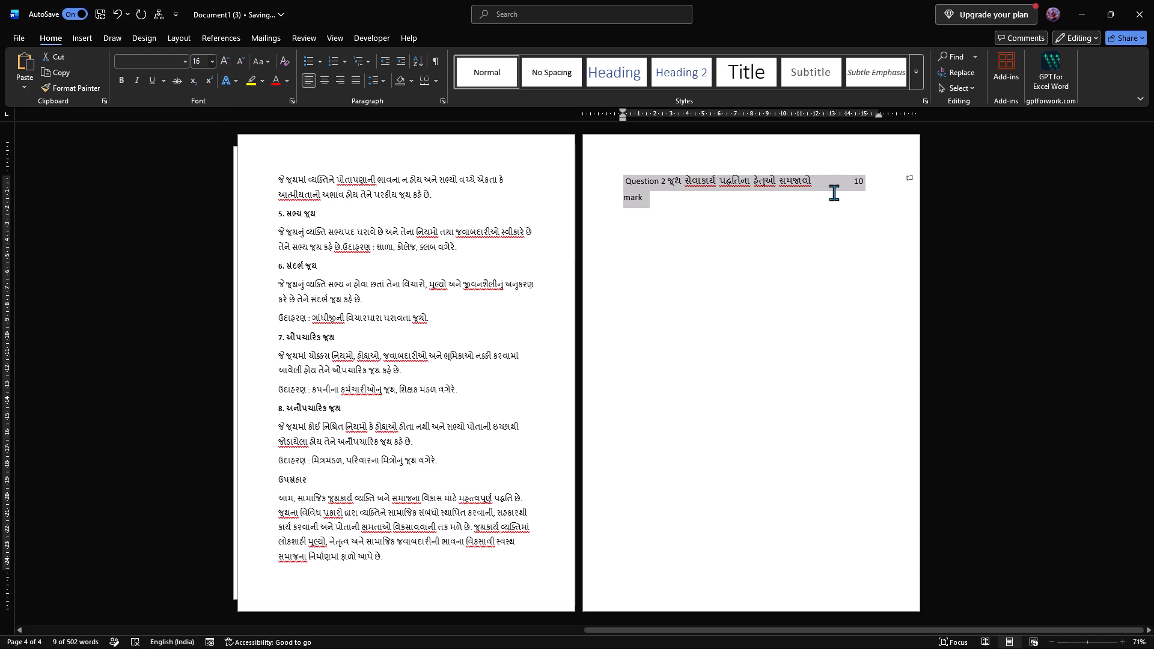
# Delete more spaces before "10 mark" so the enlarged Question 2 heading fits on a single line.
pyautogui.click(844, 181)
pyautogui.press('BackSpace')
pyautogui.press('BackSpace')
pyautogui.press('BackSpace')
pyautogui.press('BackSpace')
pyautogui.press('BackSpace')
pyautogui.press('BackSpace')
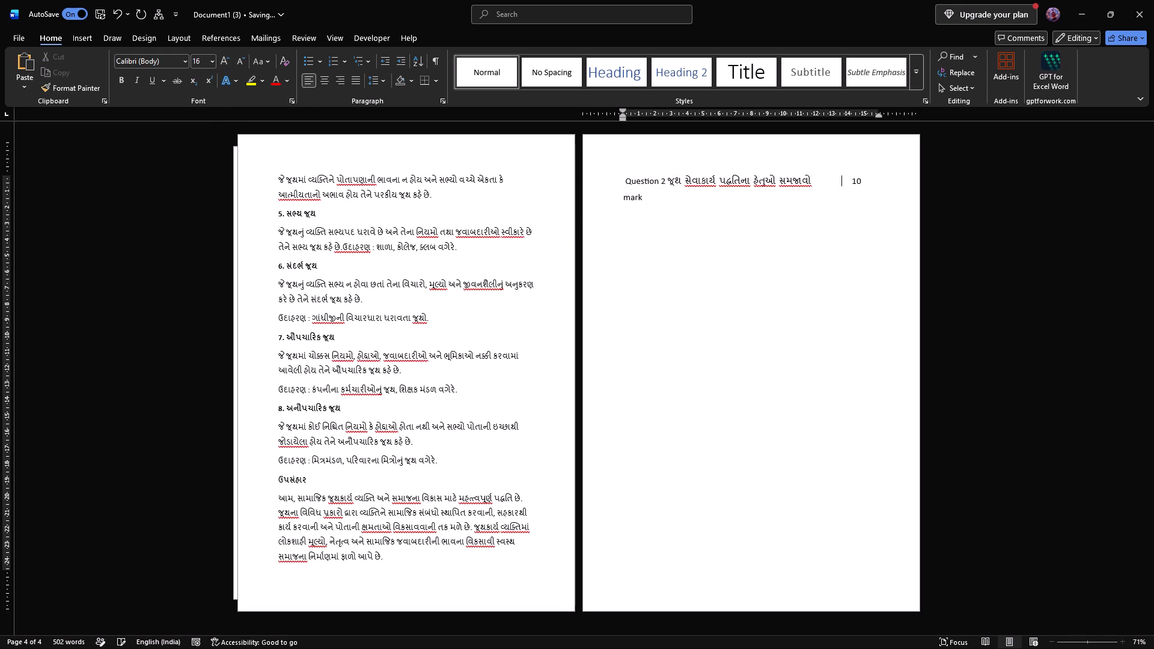
pyautogui.press('BackSpace')
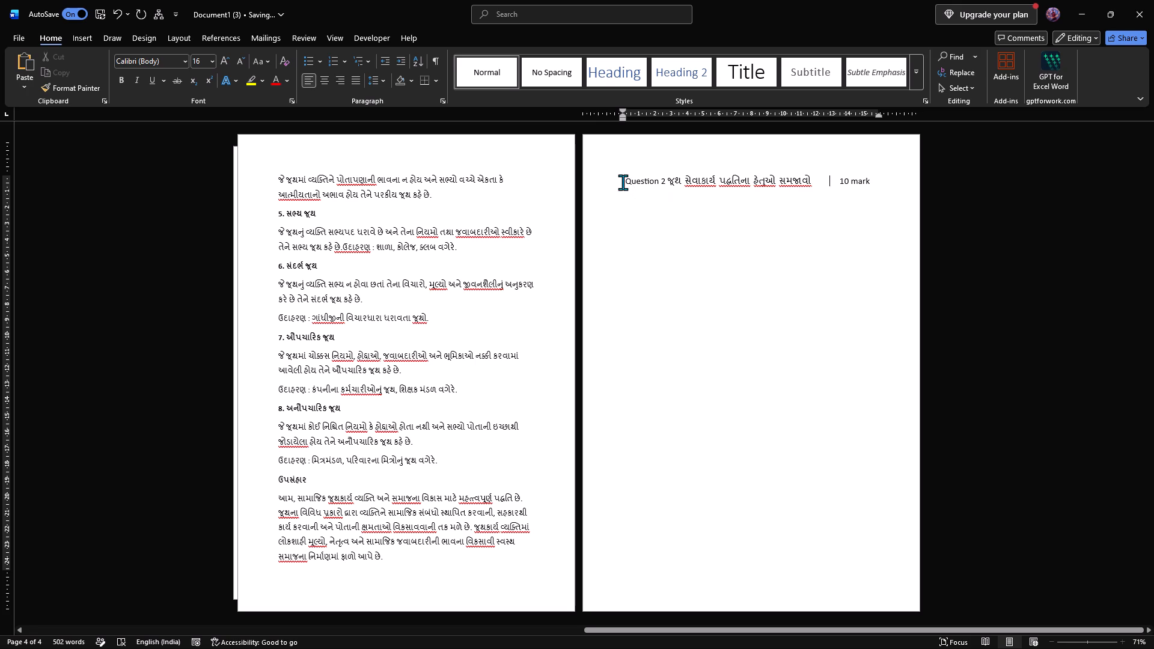
# Bold the entire Question 2 line, including "10 mark".
pyautogui.moveTo(623, 182); pyautogui.dragTo(856, 173)
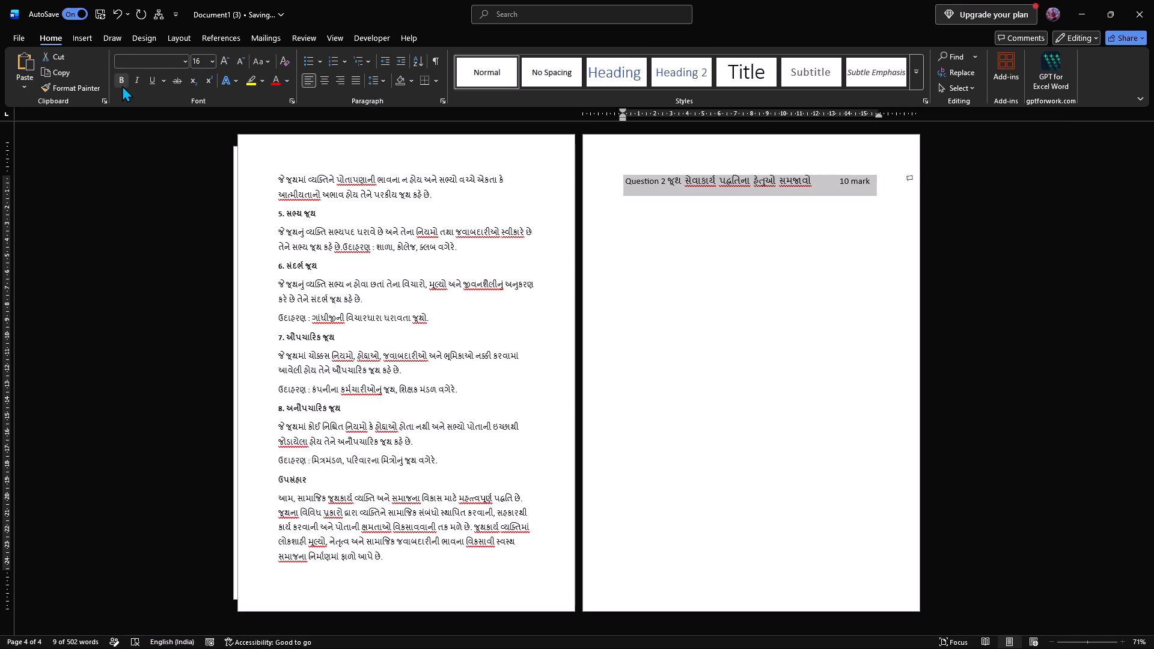
pyautogui.click(122, 85)
pyautogui.moveTo(867, 172); pyautogui.dragTo(874, 173)
# Start a new line below the Question 2 heading with bold off and font size 12 for the answer.
pyautogui.click(896, 176)
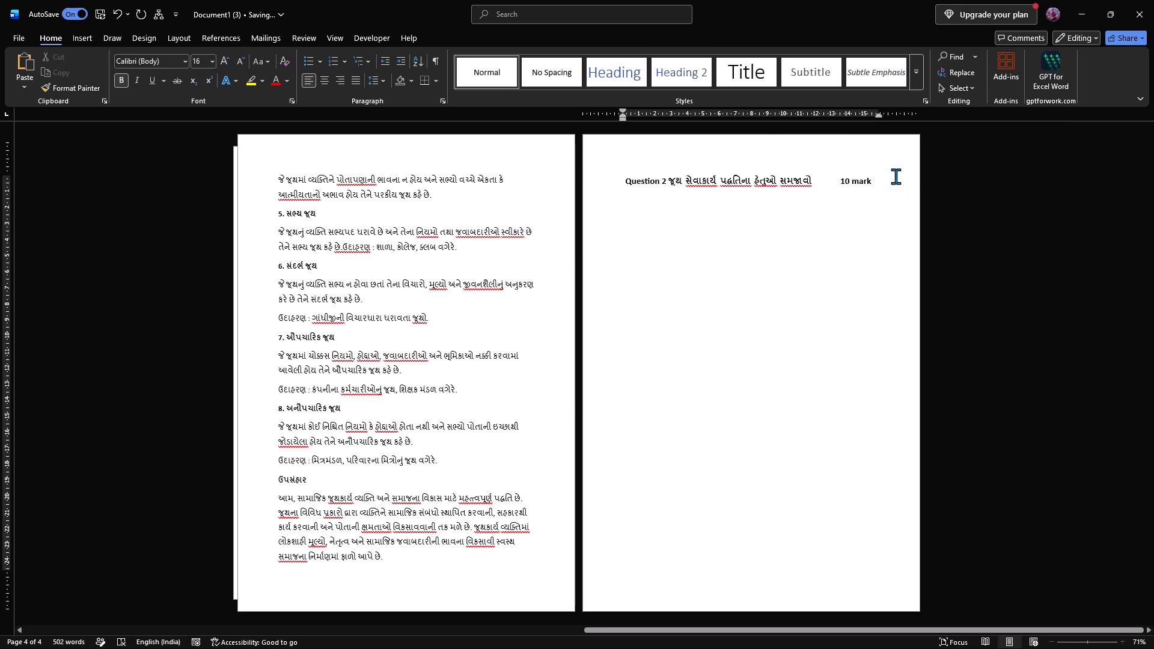
pyautogui.hotkey('shift', 'Return')
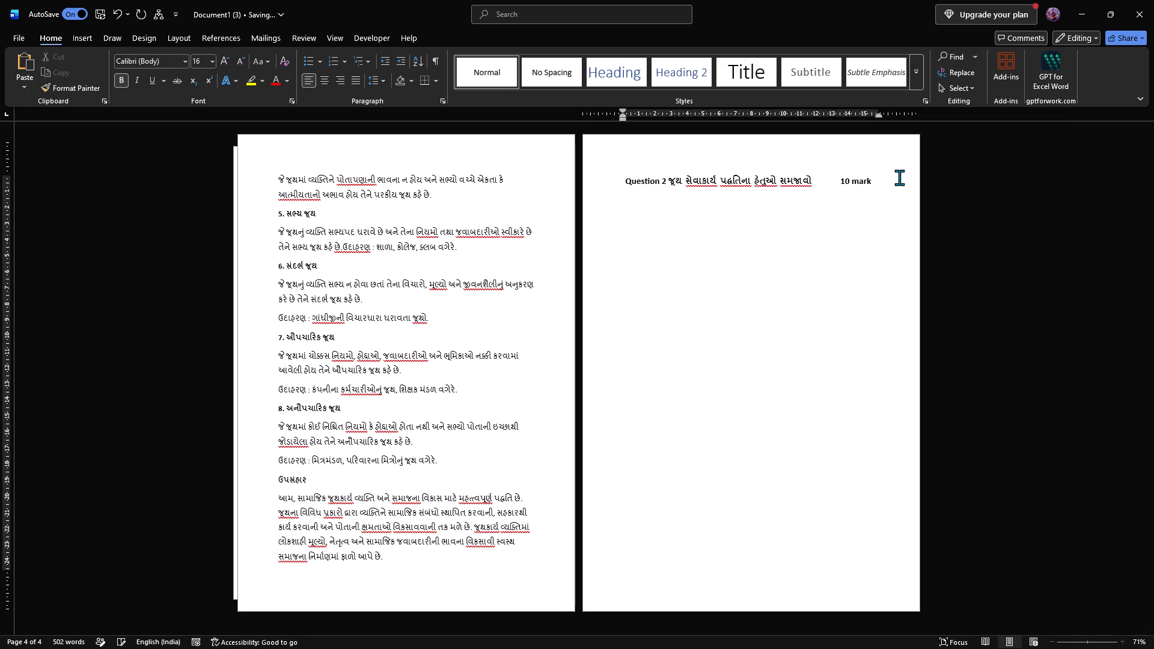
pyautogui.click(117, 82)
pyautogui.click(210, 61)
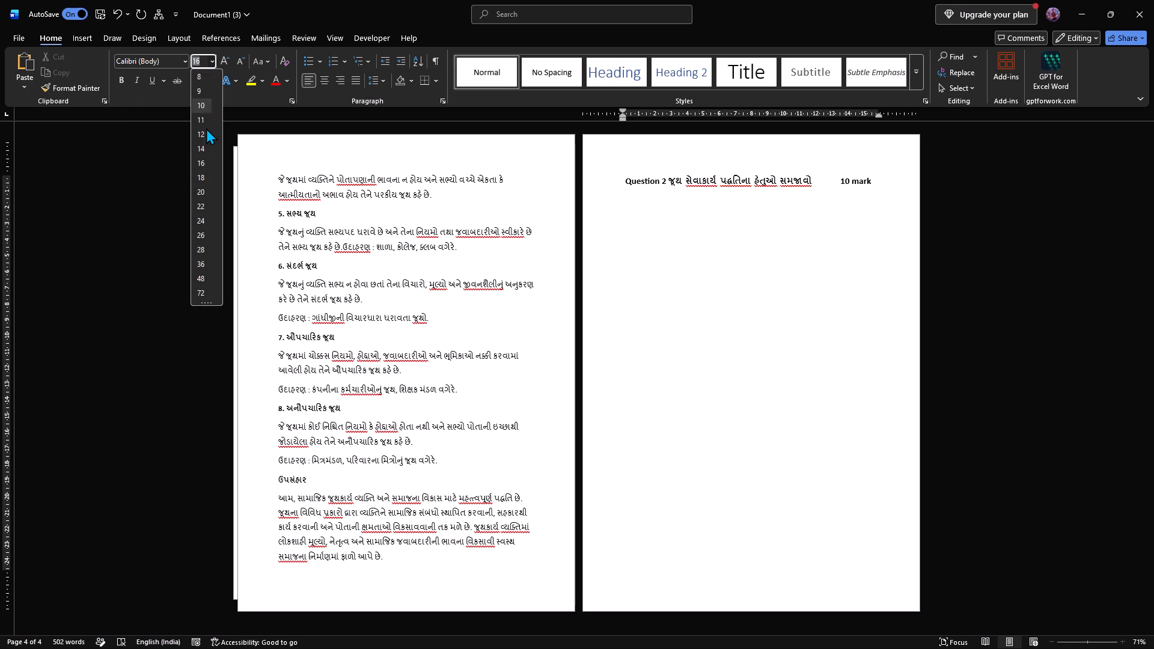
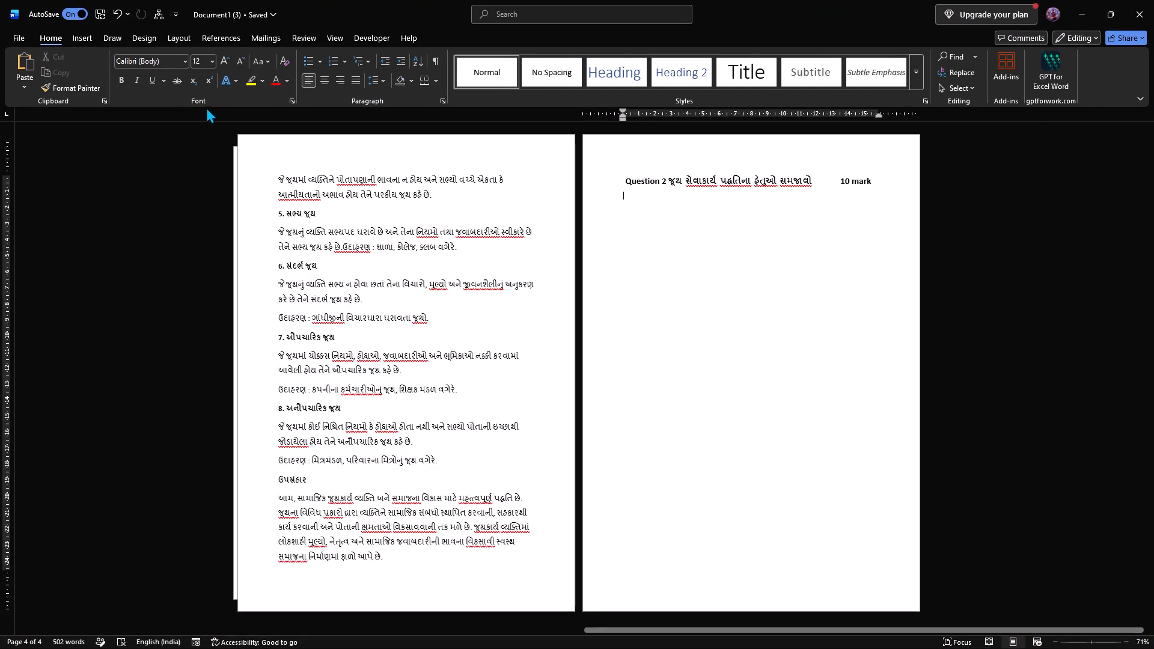
pyautogui.hotkey('ctrl', 'v')
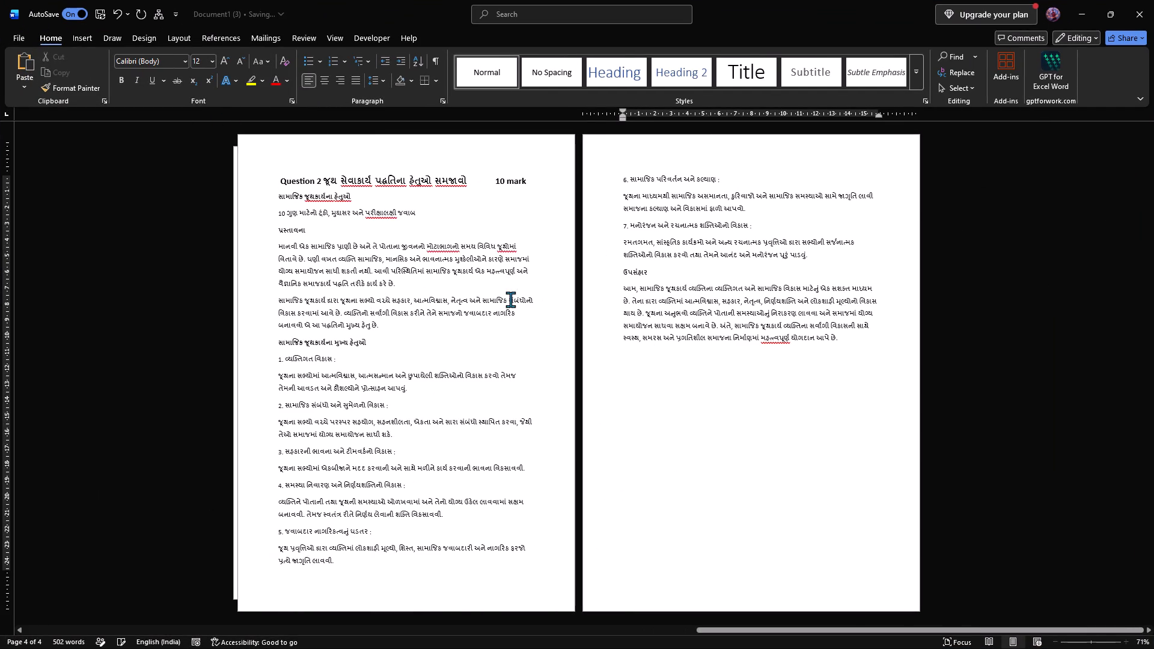
# Delete the line beginning "10 ગુણ માટેનો" from the pasted answer, keeping the "પ્રસ્તાવના" heading on its own line.
pyautogui.moveTo(280, 213); pyautogui.dragTo(439, 221)
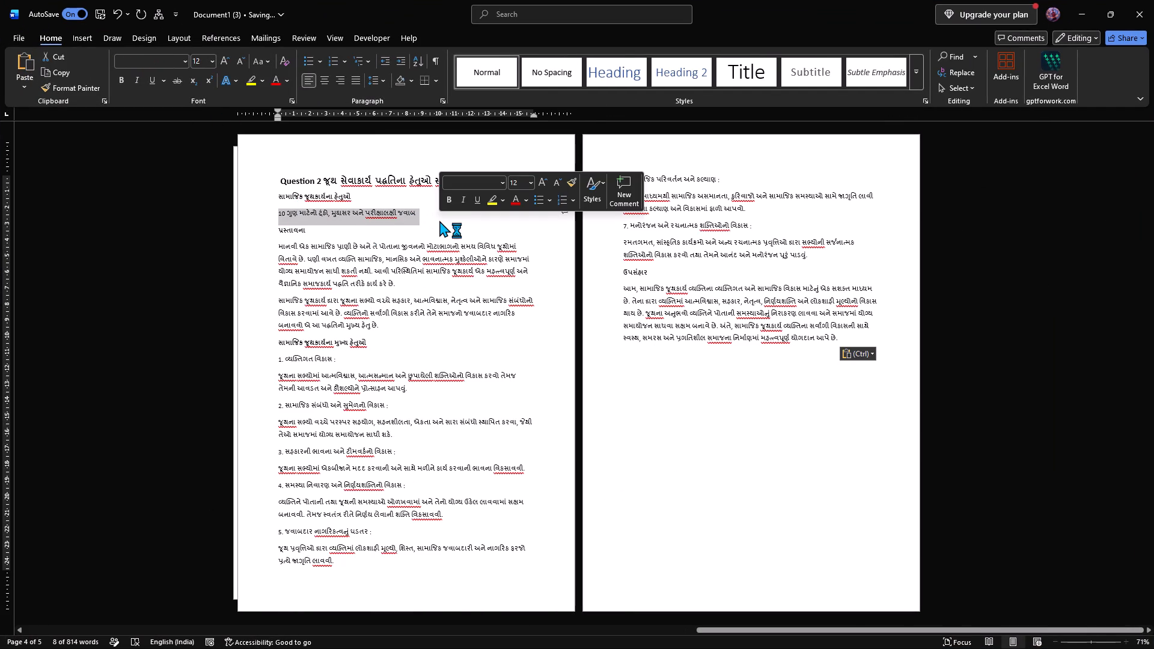
pyautogui.press('BackSpace')
pyautogui.press('BackSpace')
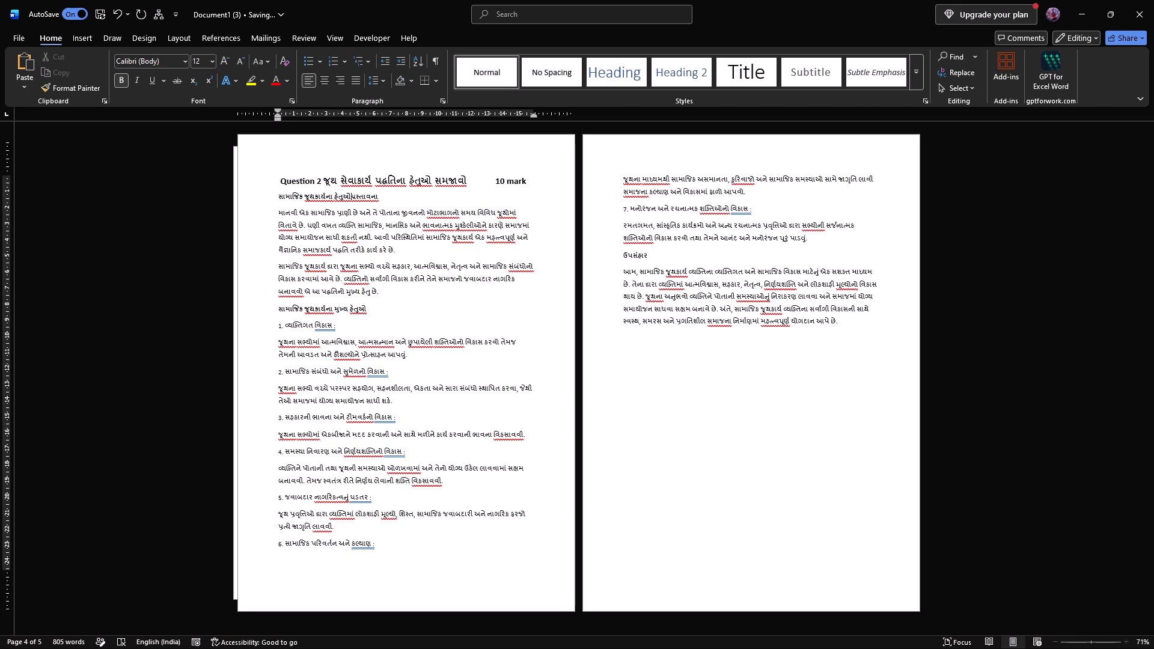
pyautogui.hotkey('ctrl', 'z')
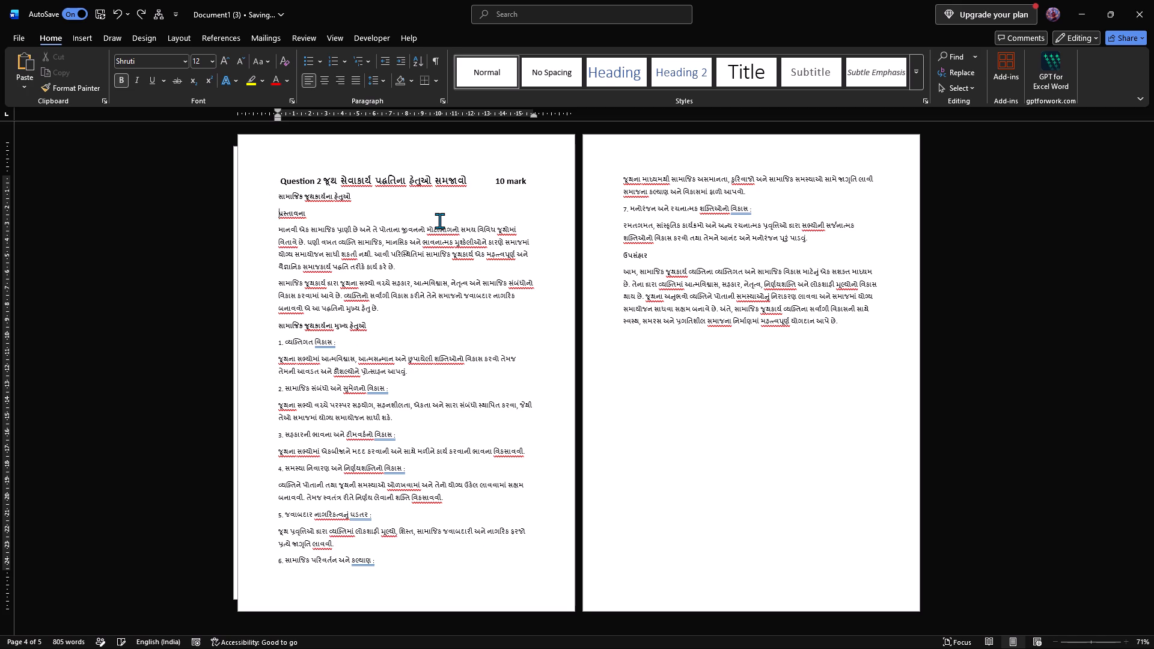
# Place the cursor after the end of the Question 2 answer and restore Word to a smaller window to reach ChatGPT.
pyautogui.click(772, 456)
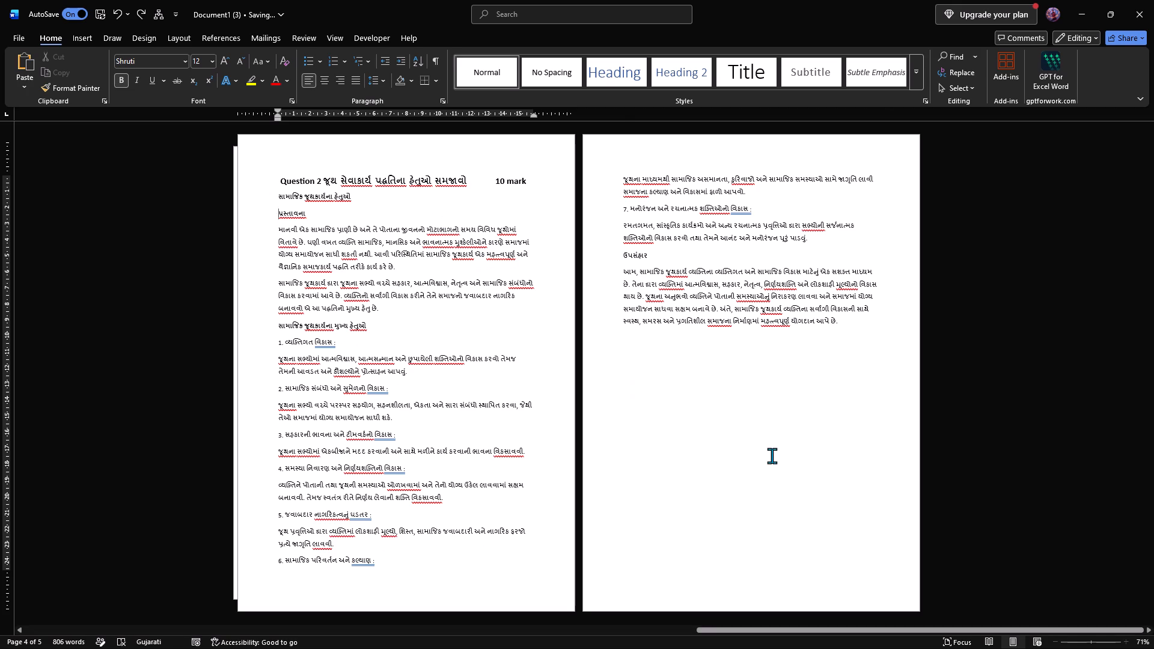
pyautogui.click(1106, 8)
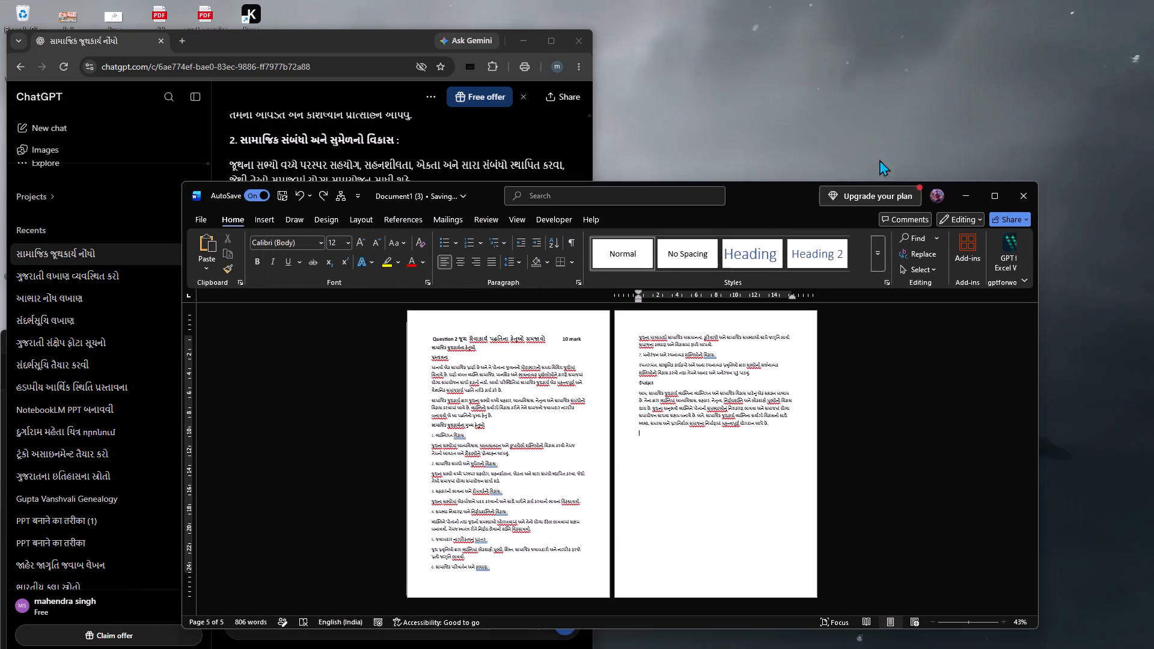
pyautogui.click(737, 147)
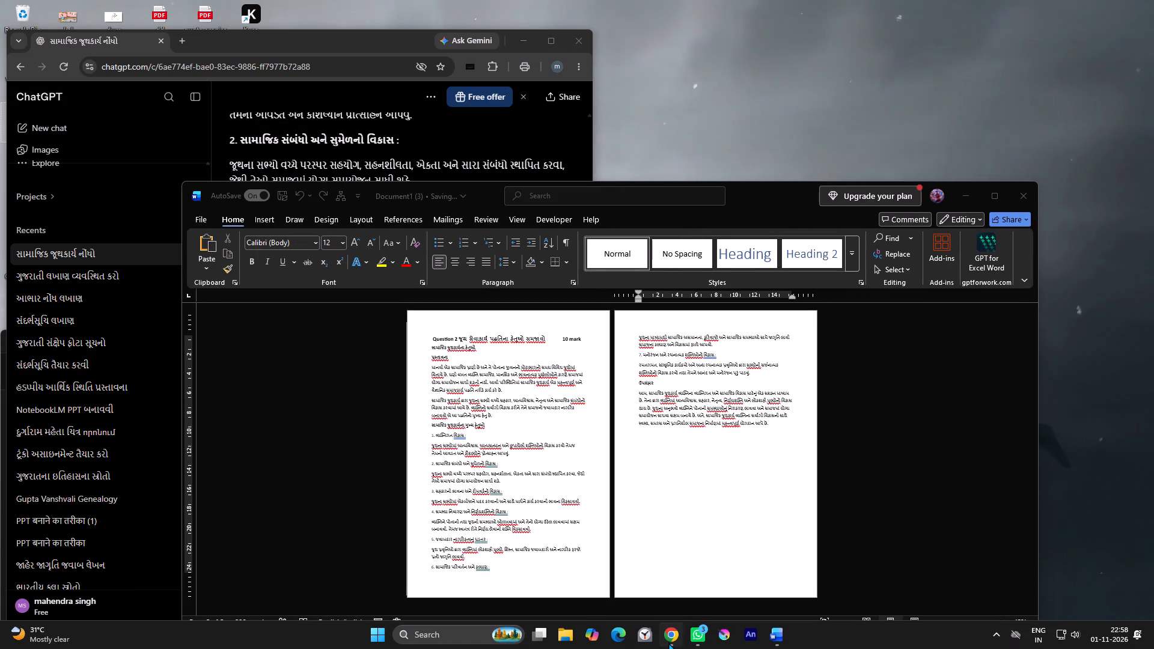
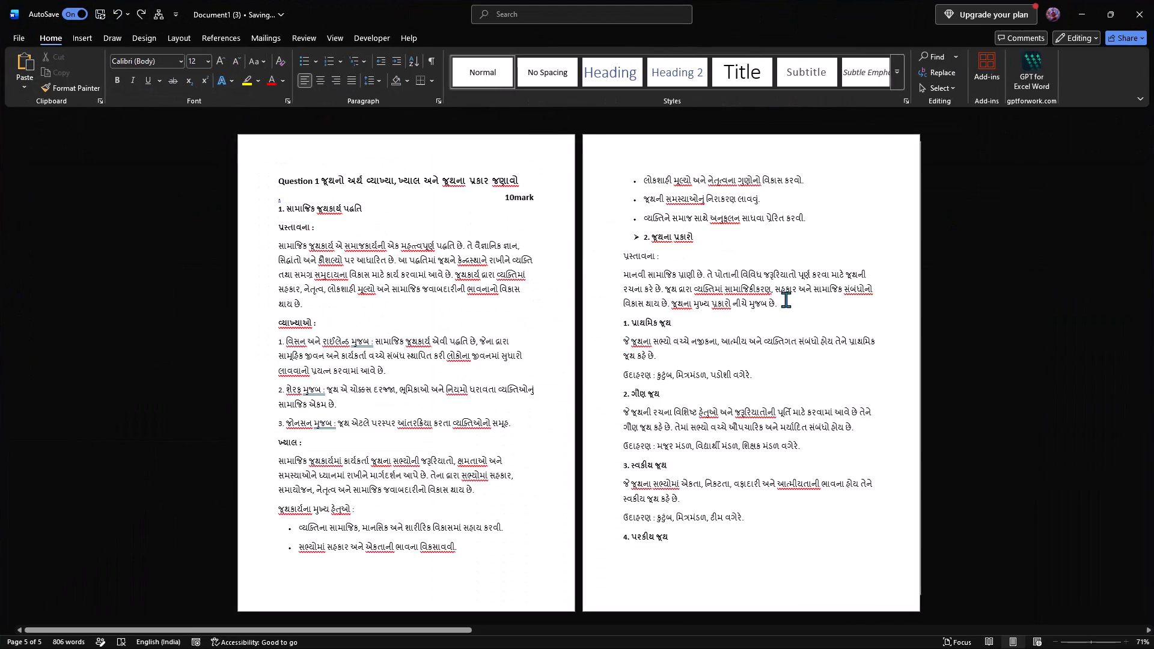
# Examine the text formatting of Question 1's answer against the answer under the Question 2 heading.
pyautogui.scroll(-1, 822, 290)
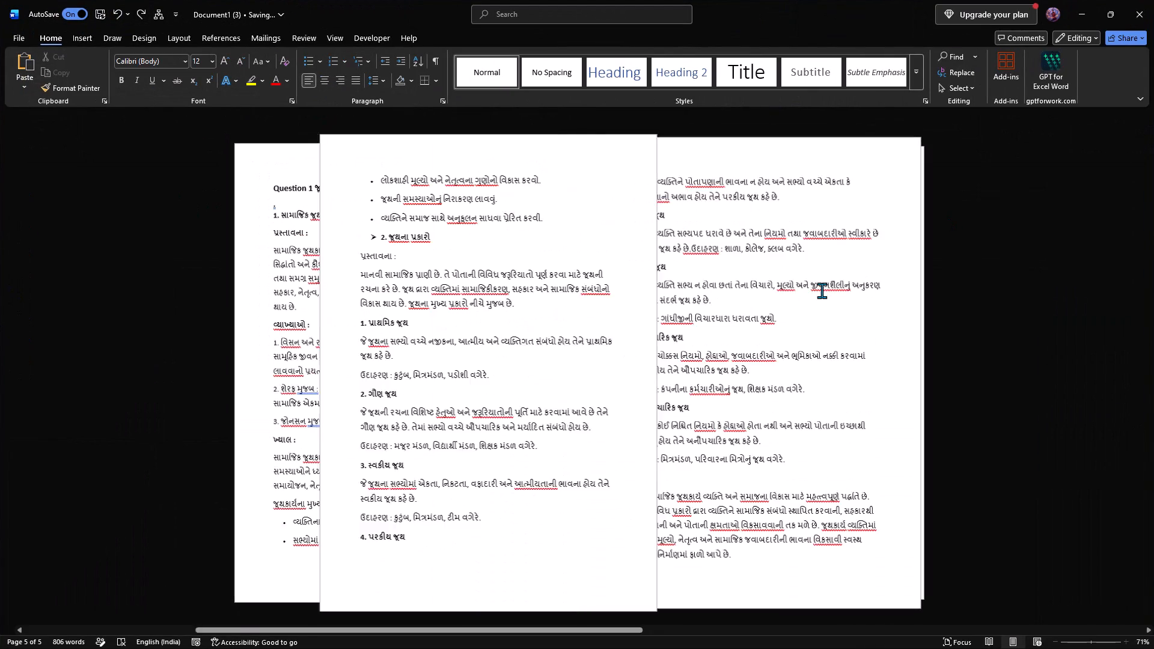
pyautogui.scroll(-3, 822, 290)
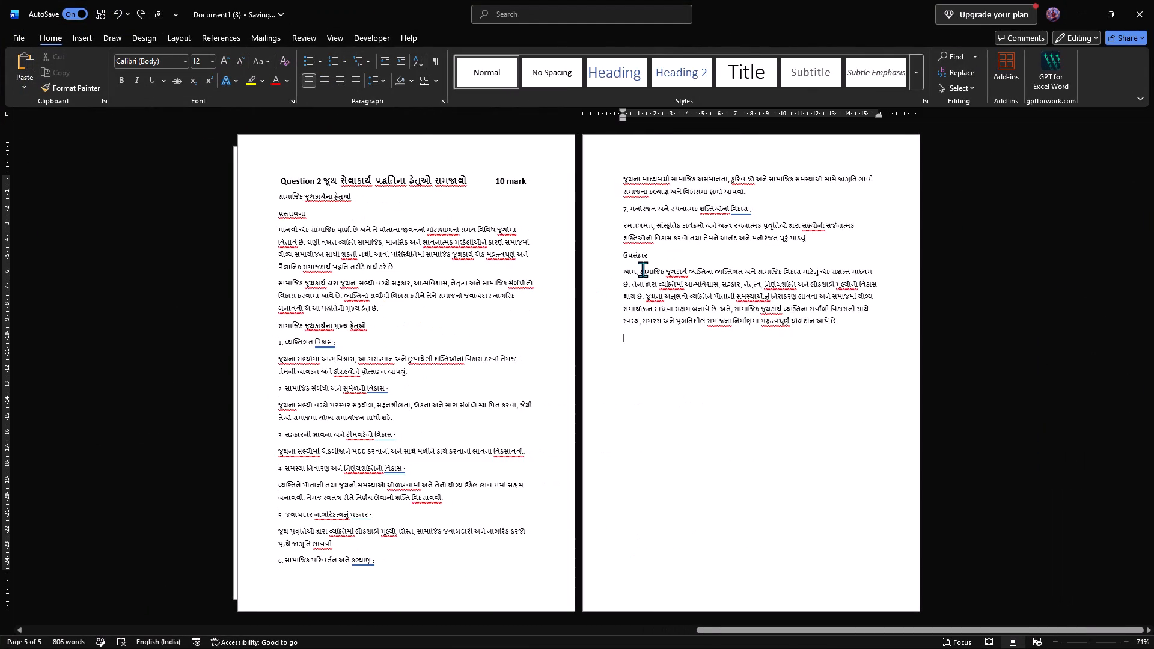
pyautogui.scroll(3, 456, 259)
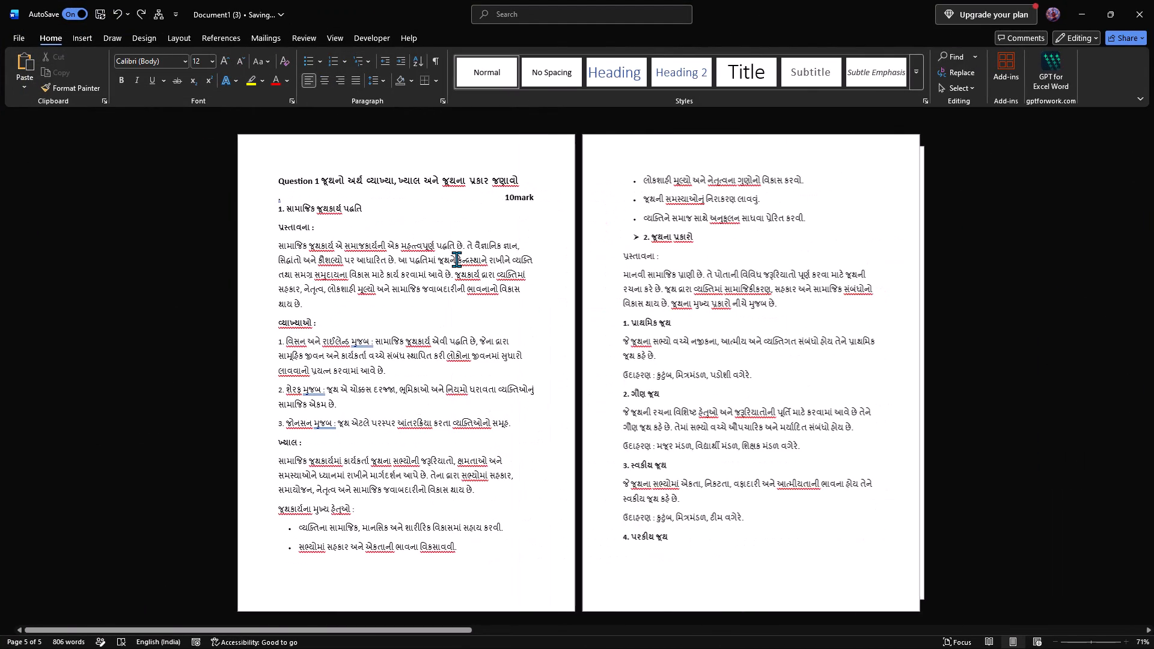
pyautogui.click(432, 255)
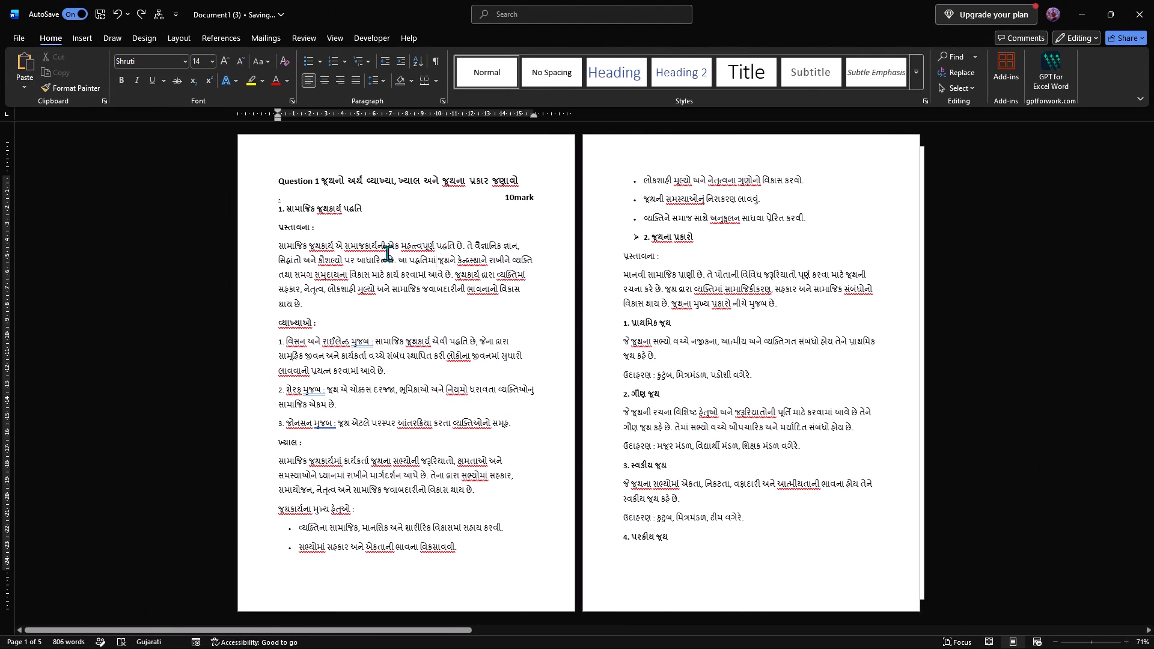
pyautogui.click(370, 253)
pyautogui.scroll(-7, 676, 252)
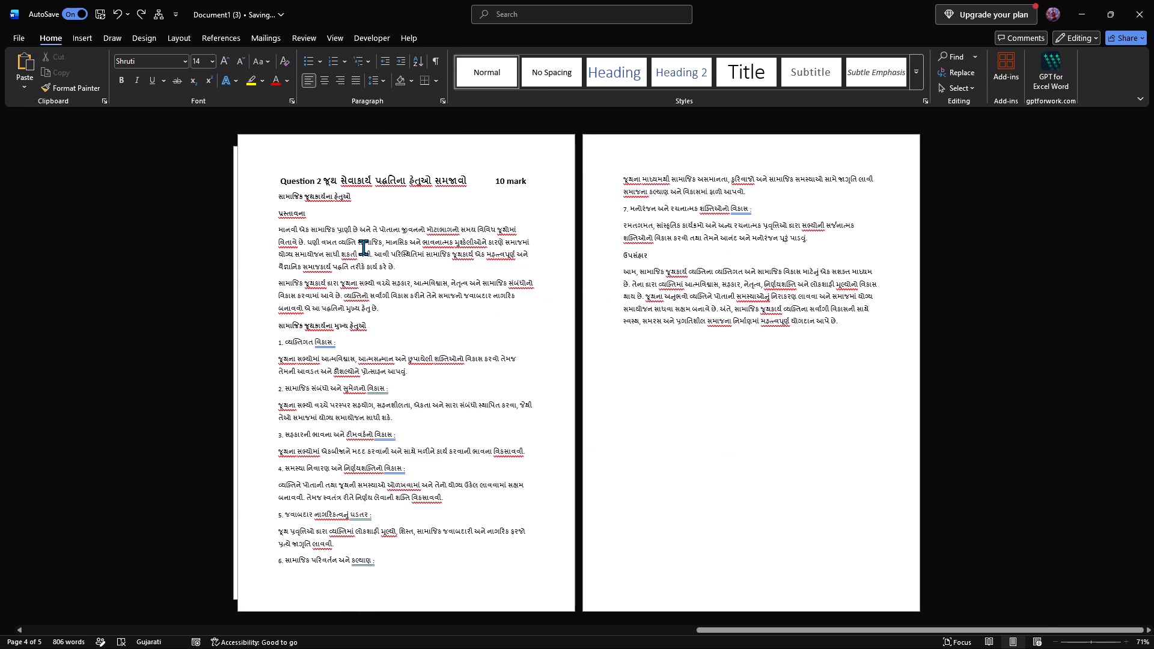
# Make the numbered subheadings 1, 2 and 3 in the Question 2 answer bold.
pyautogui.moveTo(277, 347); pyautogui.dragTo(352, 345)
pyautogui.click(123, 82)
pyautogui.click(531, 222)
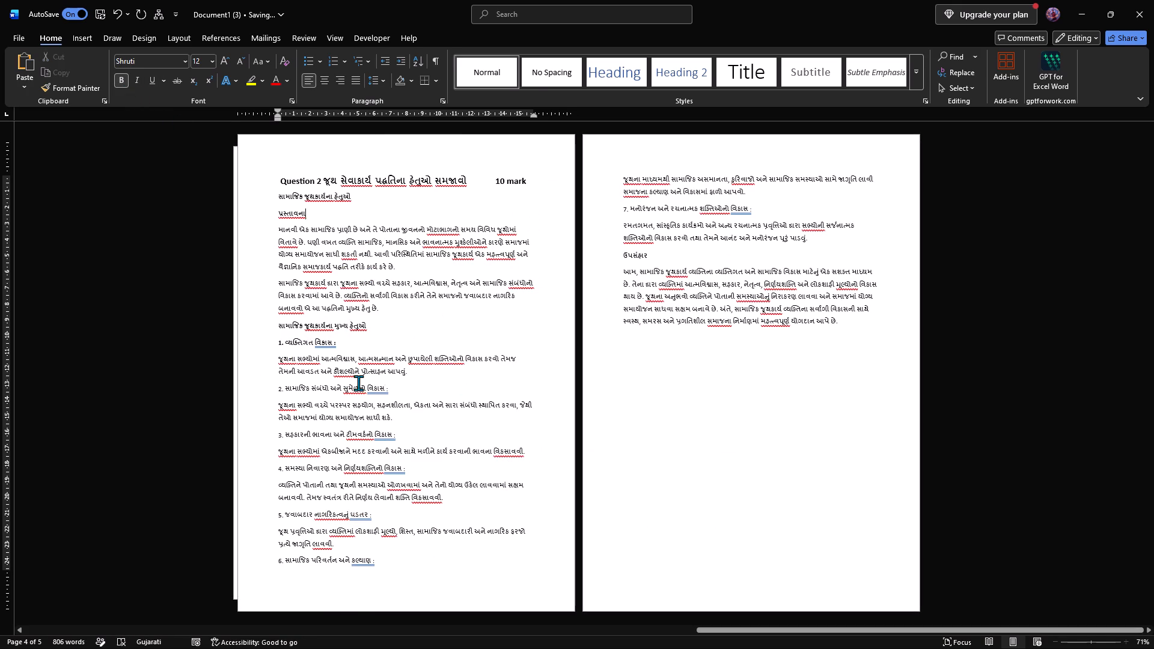
pyautogui.moveTo(271, 388); pyautogui.dragTo(414, 383)
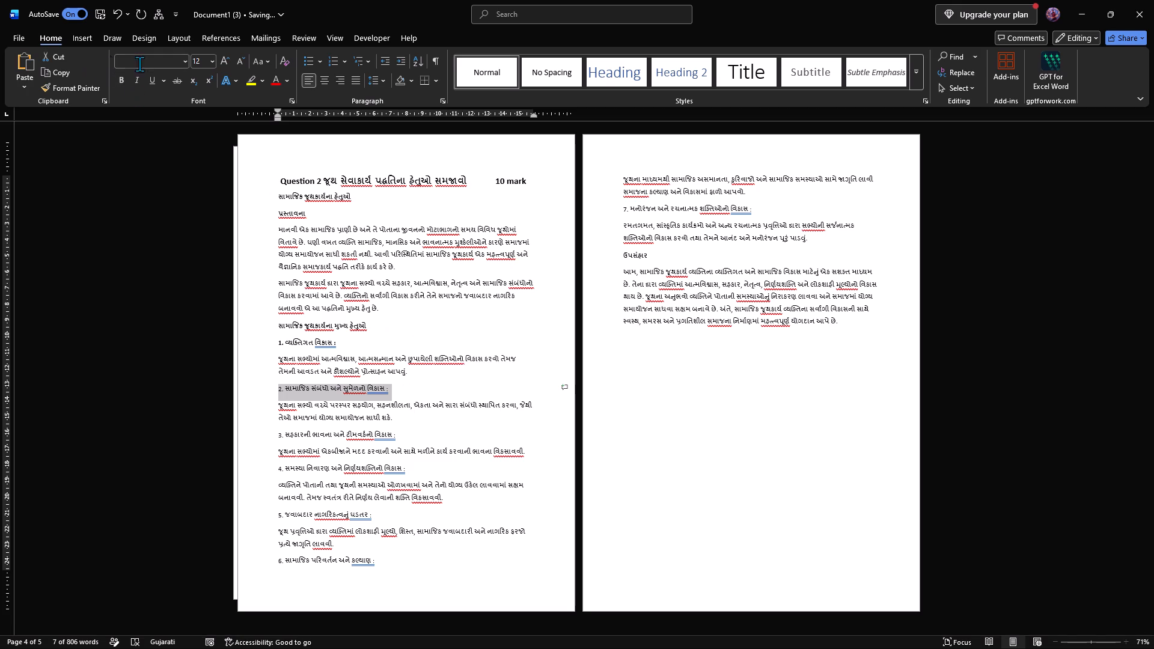
pyautogui.click(129, 79)
pyautogui.click(123, 78)
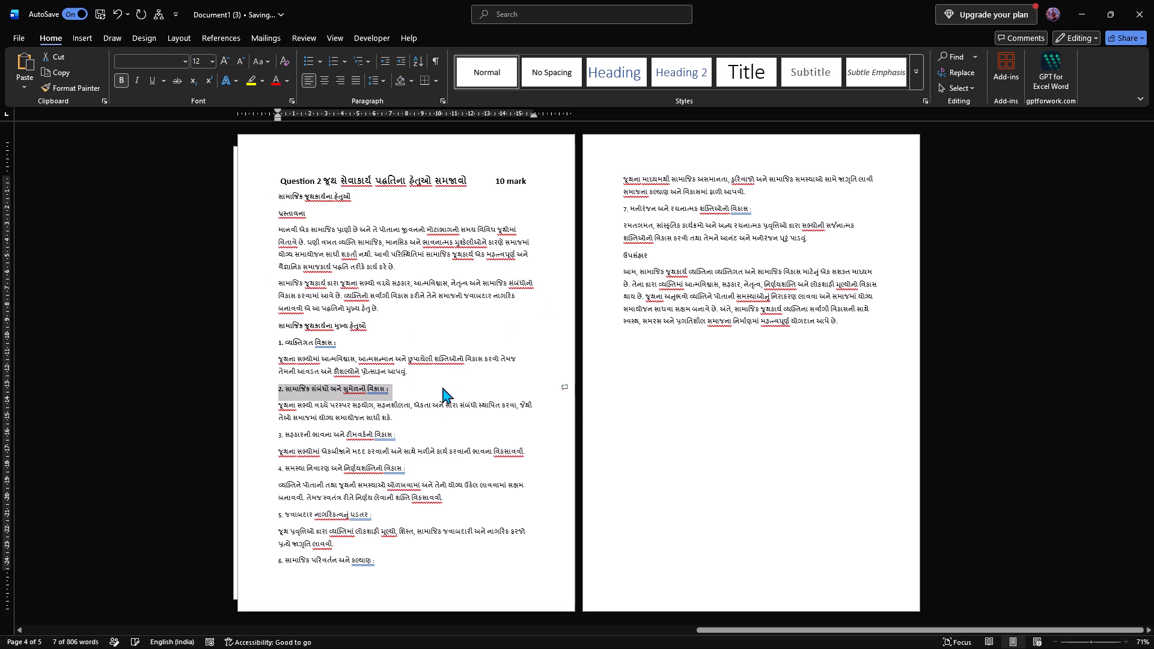
pyautogui.click(489, 407)
pyautogui.moveTo(272, 434); pyautogui.dragTo(319, 434)
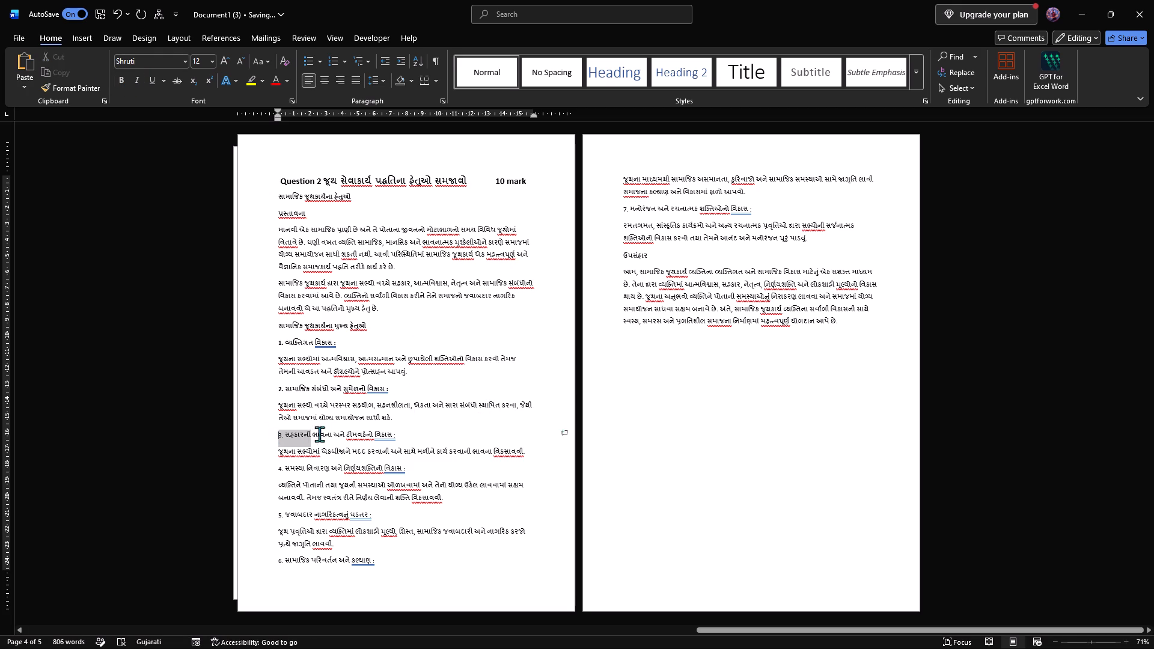
pyautogui.moveTo(319, 434); pyautogui.dragTo(435, 439)
pyautogui.click(121, 78)
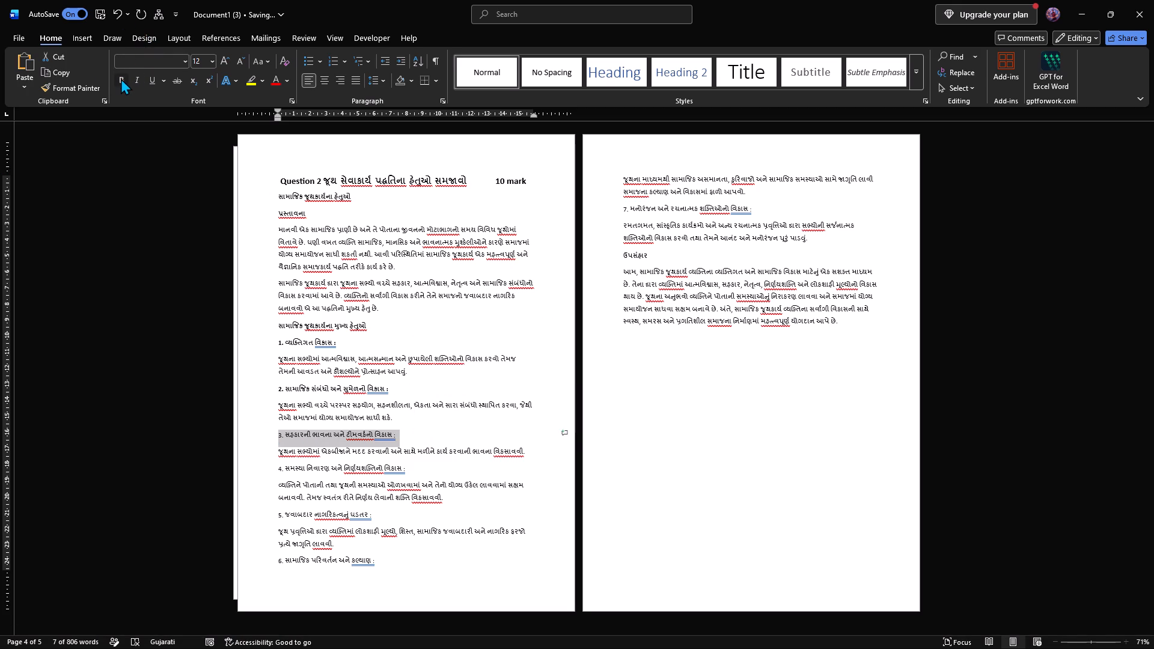
pyautogui.click(806, 365)
# Make the numbered subheadings 7, 4, 5 and 6 in the Question 2 answer bold.
pyautogui.moveTo(622, 210); pyautogui.dragTo(737, 210)
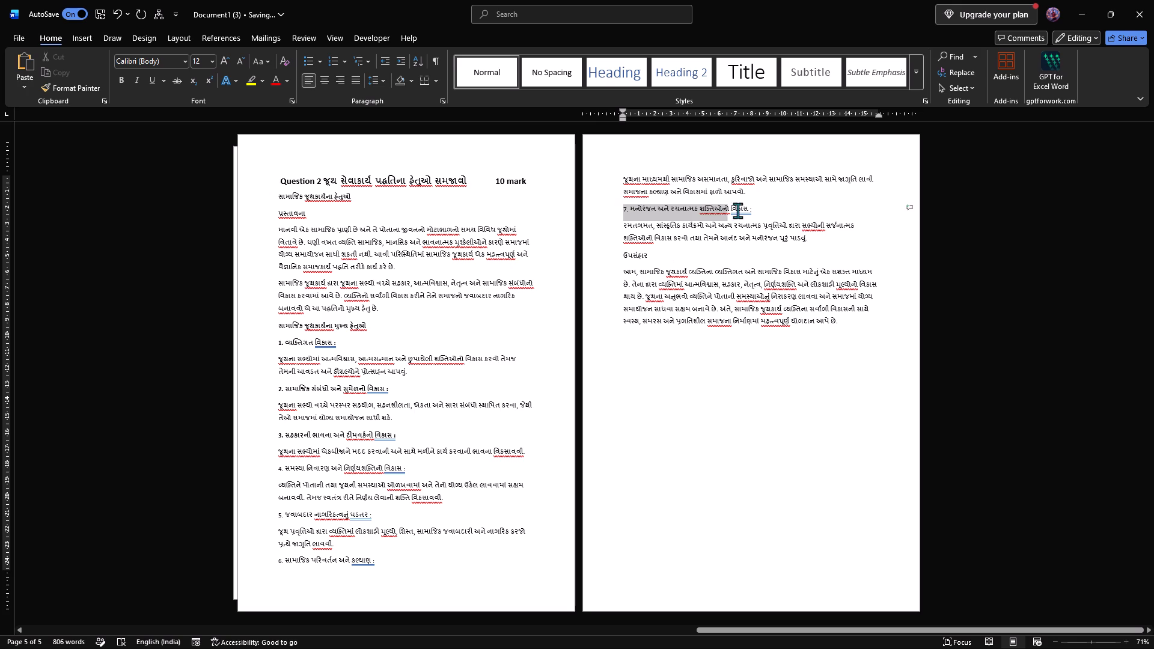
pyautogui.moveTo(737, 210); pyautogui.dragTo(765, 212)
pyautogui.click(124, 78)
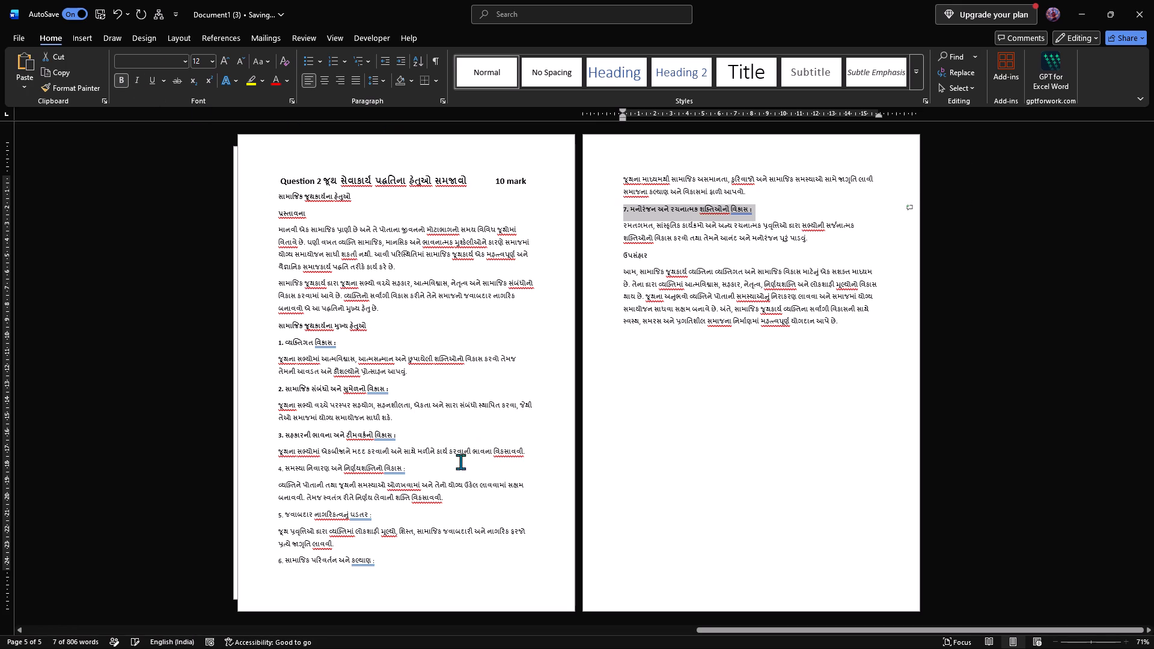
pyautogui.moveTo(276, 470); pyautogui.dragTo(432, 466)
pyautogui.click(120, 81)
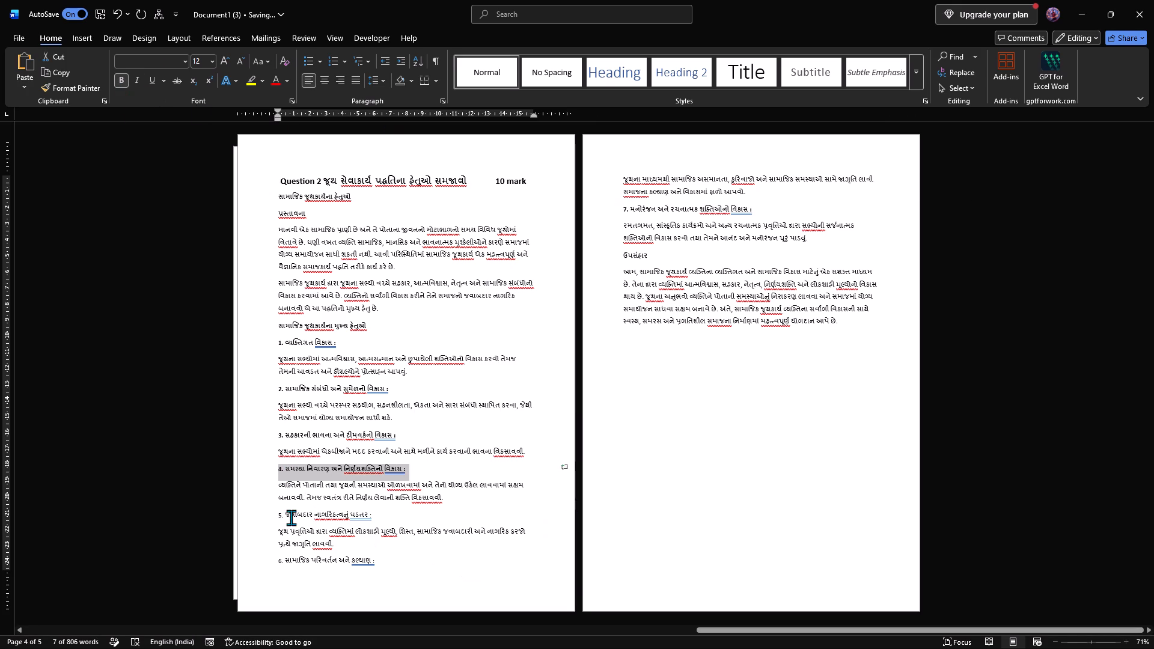
pyautogui.moveTo(276, 516); pyautogui.dragTo(409, 513)
pyautogui.click(124, 79)
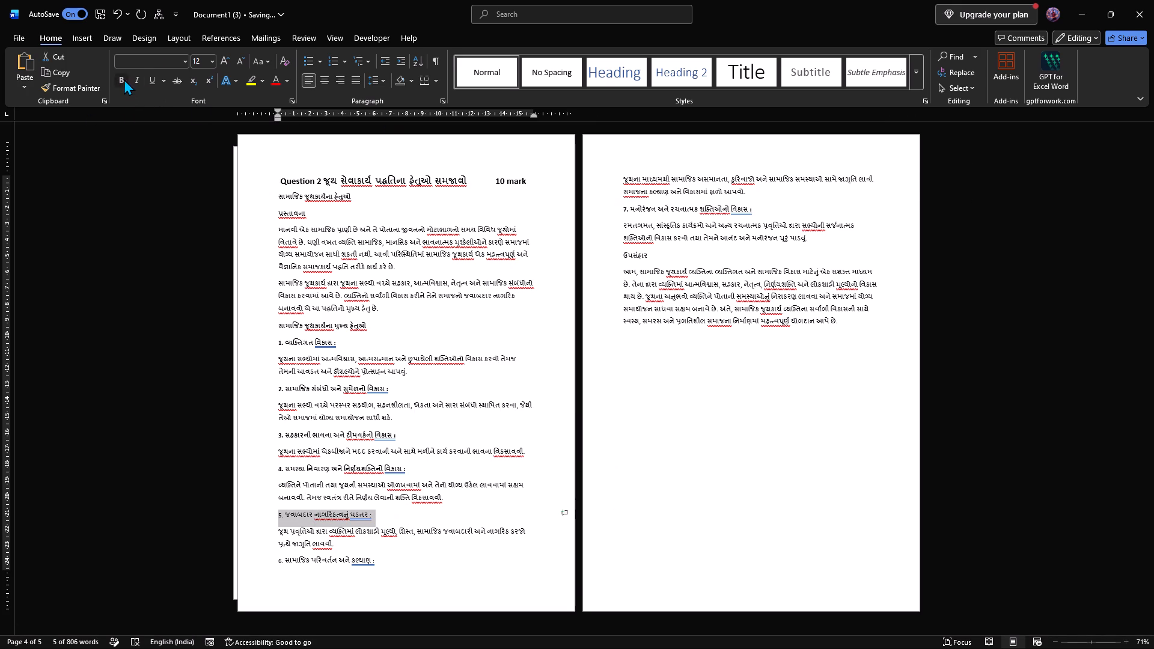
pyautogui.moveTo(275, 561); pyautogui.dragTo(383, 562)
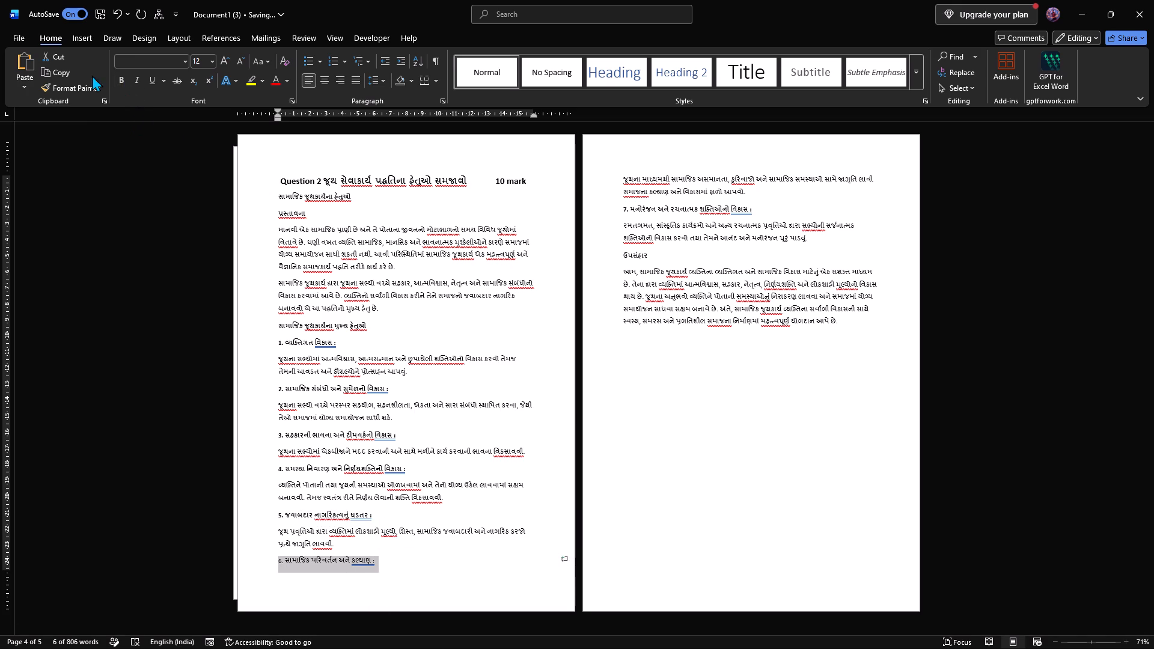
pyautogui.click(120, 81)
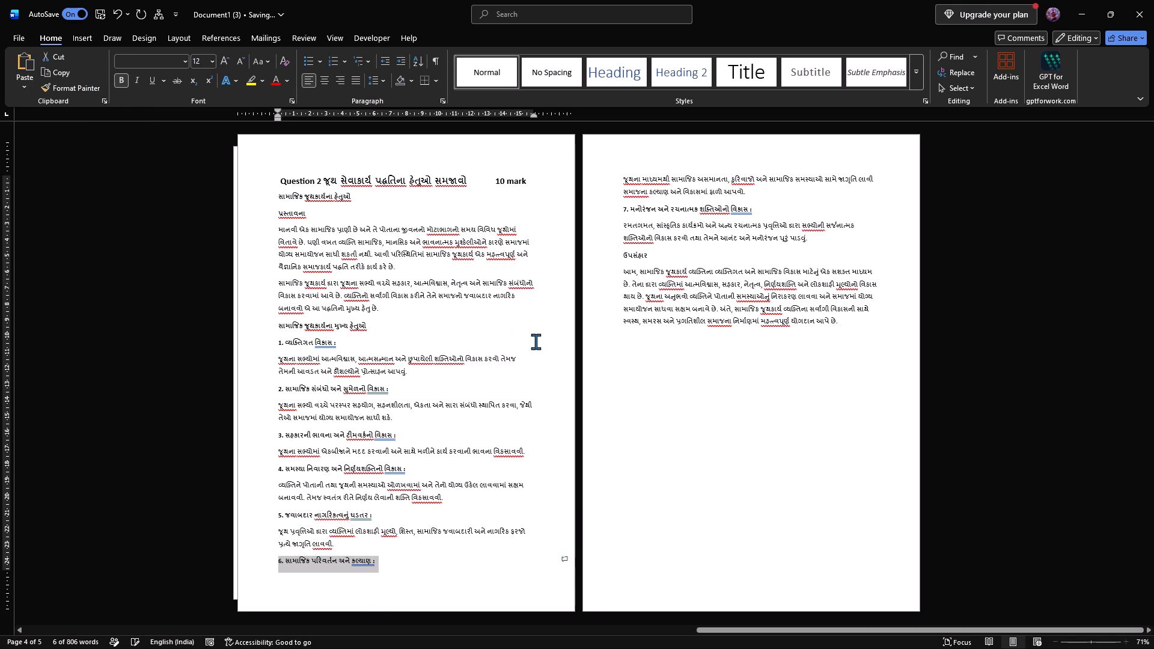
pyautogui.click(536, 341)
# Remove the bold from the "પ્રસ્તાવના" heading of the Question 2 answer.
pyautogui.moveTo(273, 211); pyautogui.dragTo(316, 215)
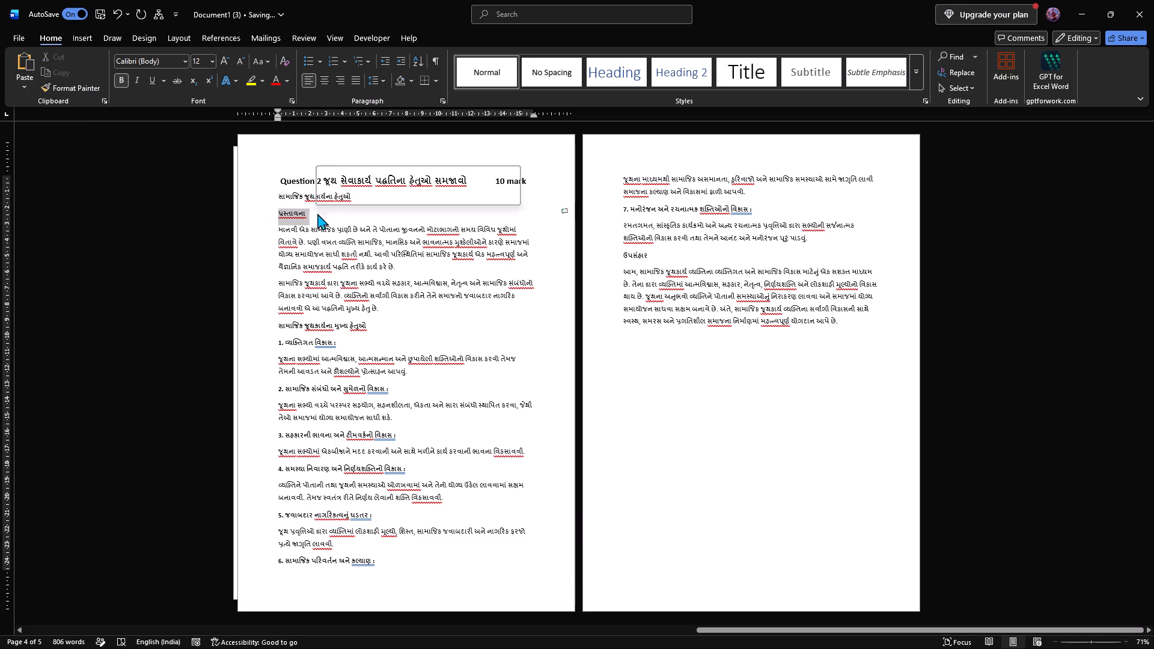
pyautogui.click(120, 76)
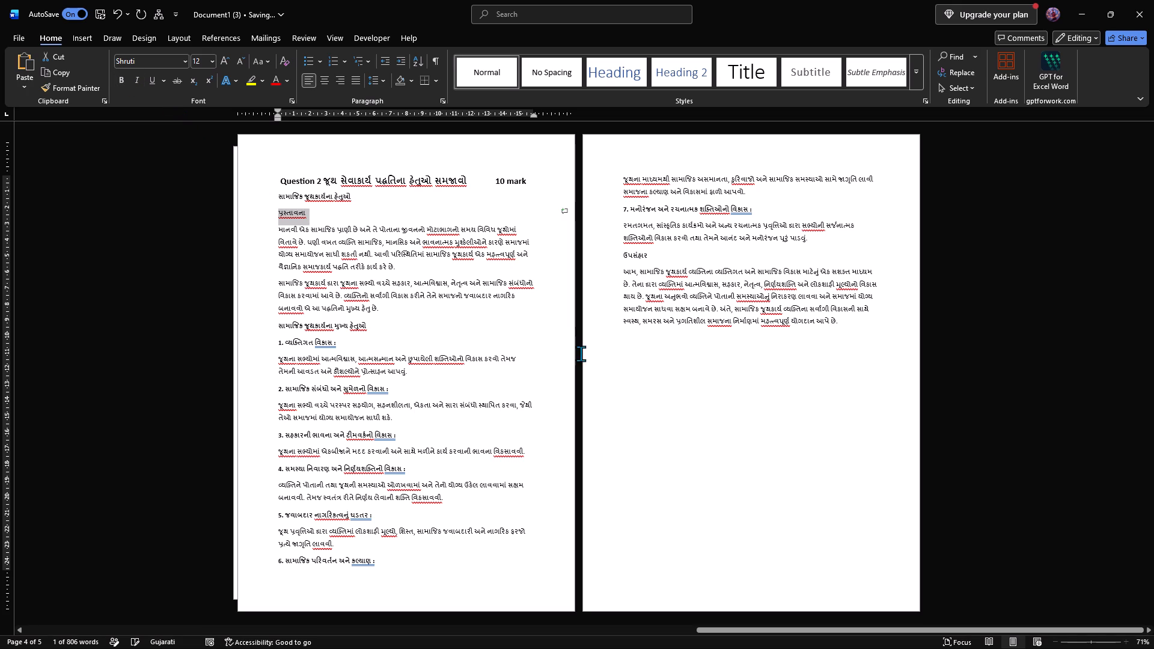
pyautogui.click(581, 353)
# Delete the line "સામાજિક જૂથકાર્યના હેતુઓ" and its empty paragraph directly below the Question 2 heading.
pyautogui.moveTo(276, 194); pyautogui.dragTo(360, 206)
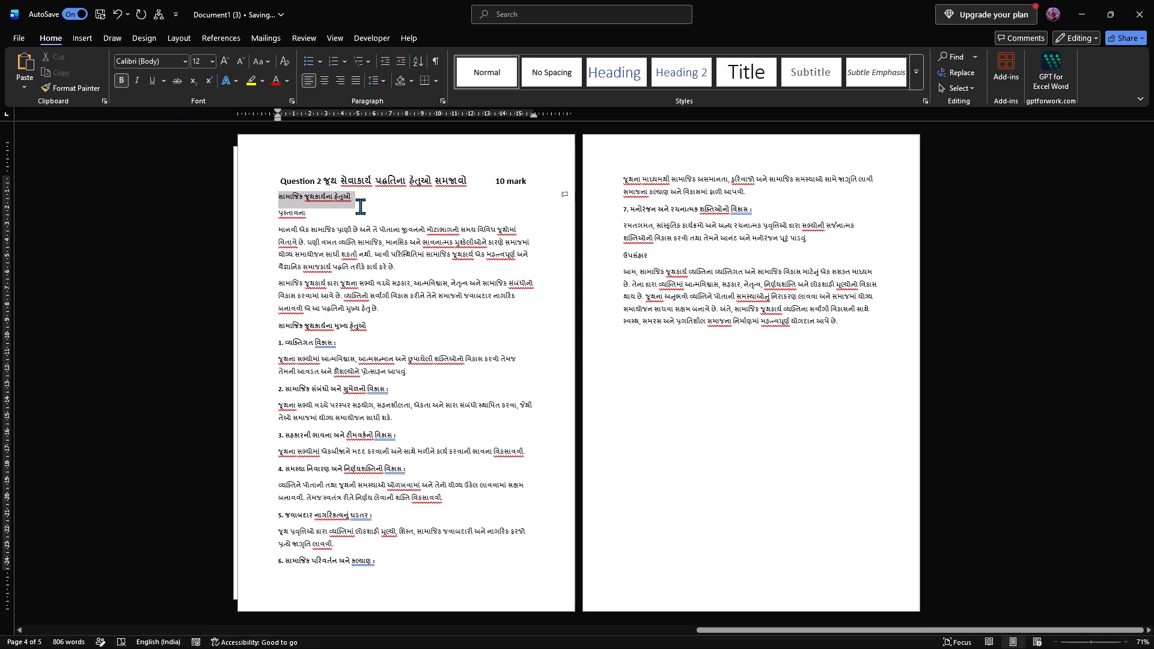
pyautogui.moveTo(360, 206); pyautogui.dragTo(362, 206)
pyautogui.press('BackSpace')
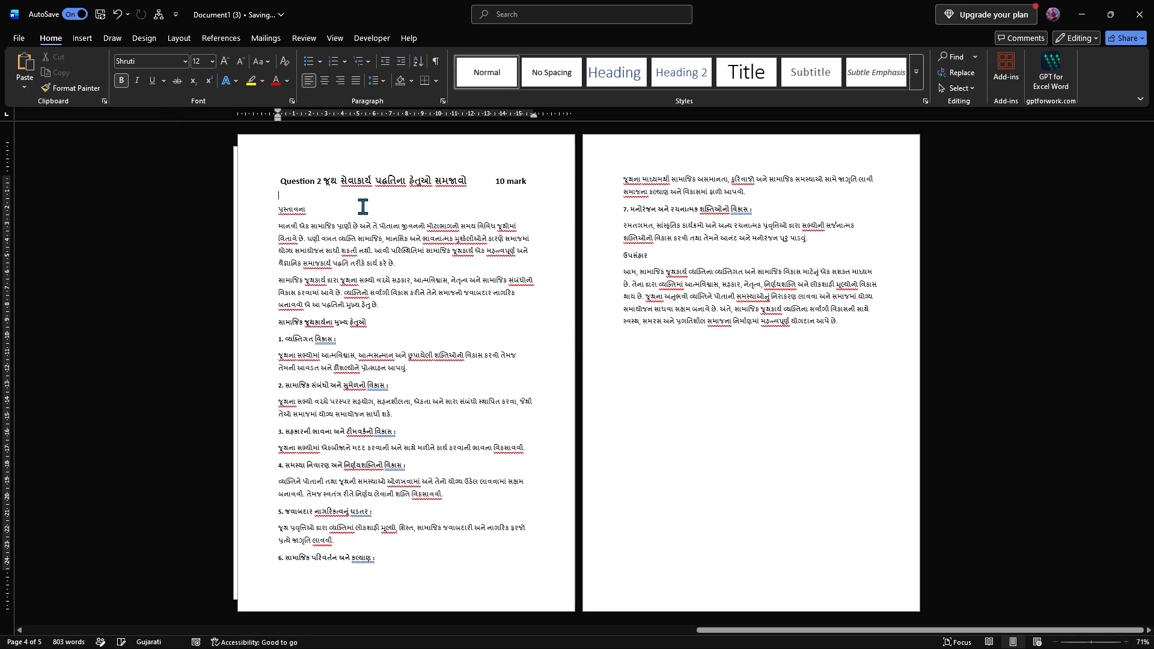
pyautogui.press('BackSpace')
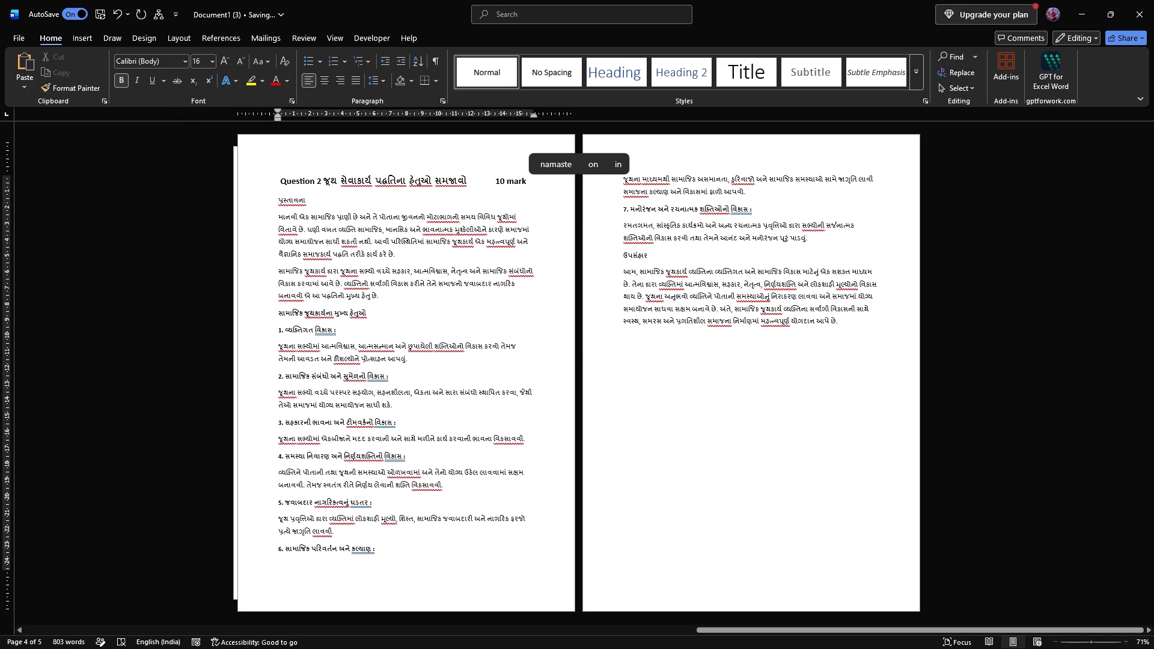
# Make the "પ્રસ્તાવના" heading below the Question 2 heading bold.
pyautogui.moveTo(273, 201); pyautogui.dragTo(336, 196)
pyautogui.click(119, 73)
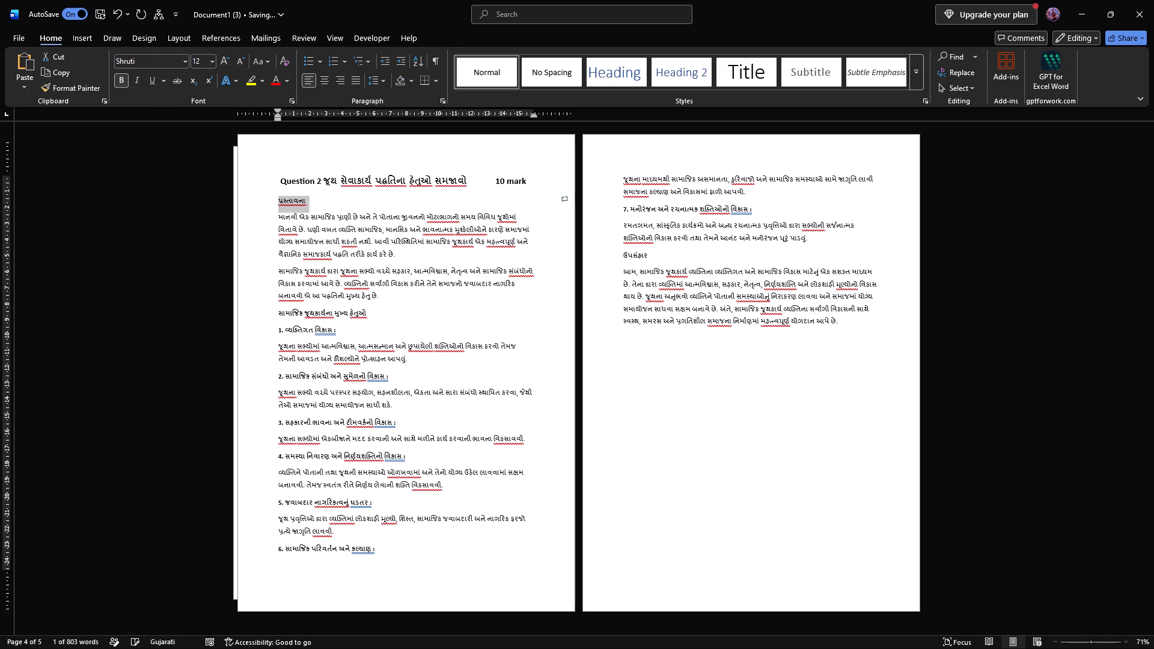
pyautogui.click(469, 320)
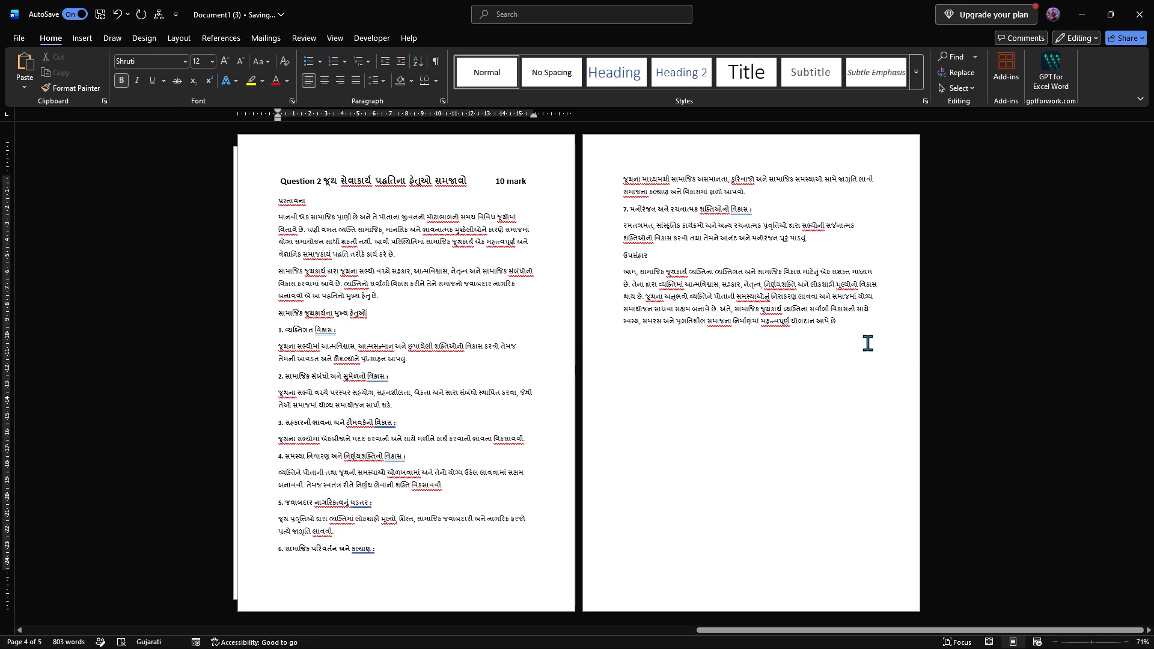
# Select the Question 2 answer from the paragraph below "પ્રસ્તાવના" to its end and open the font size choices.
pyautogui.moveTo(279, 216); pyautogui.dragTo(553, 379)
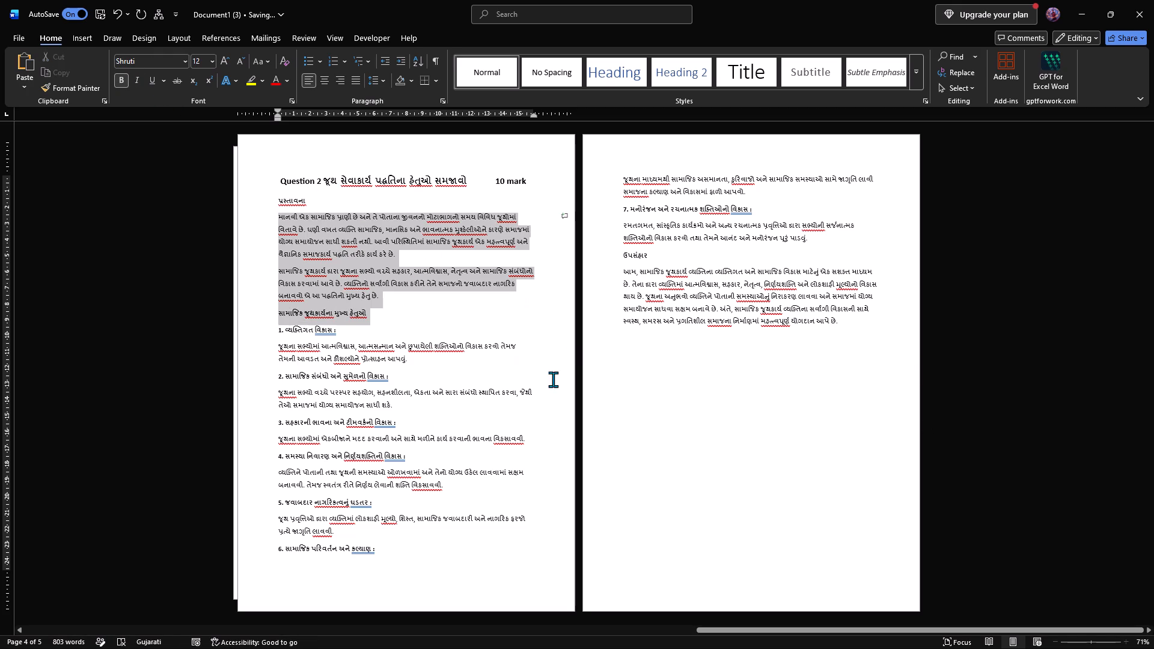
pyautogui.moveTo(553, 379); pyautogui.dragTo(701, 455)
pyautogui.click(212, 66)
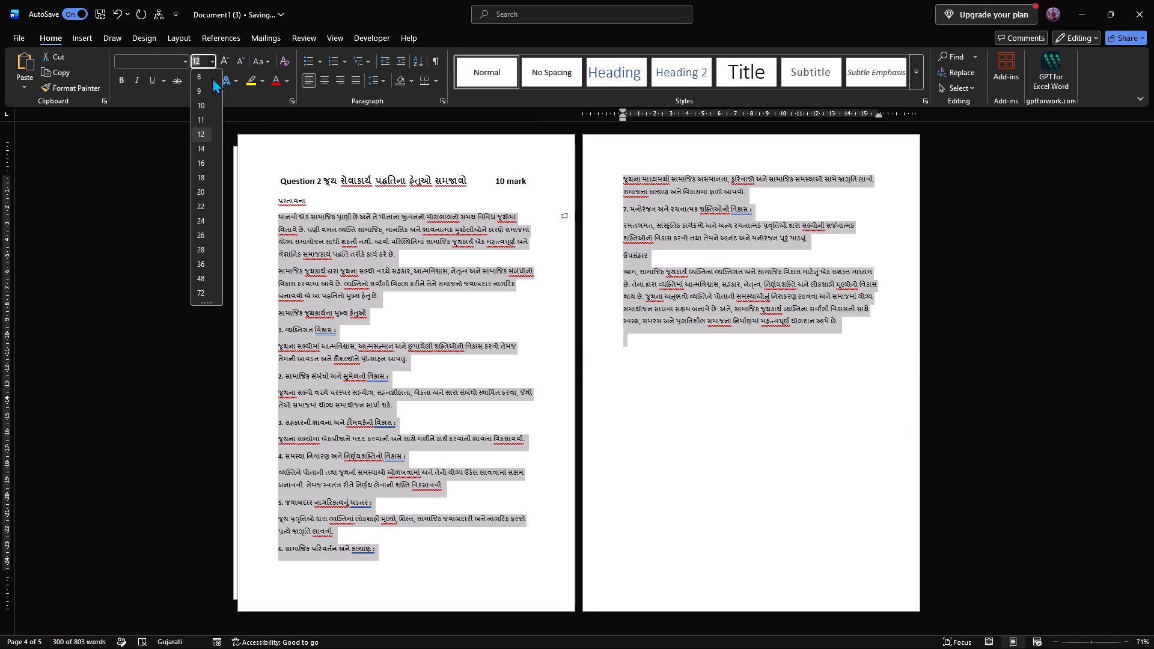
# Set the selected Question 2 answer text to font size 14.
pyautogui.click(203, 144)
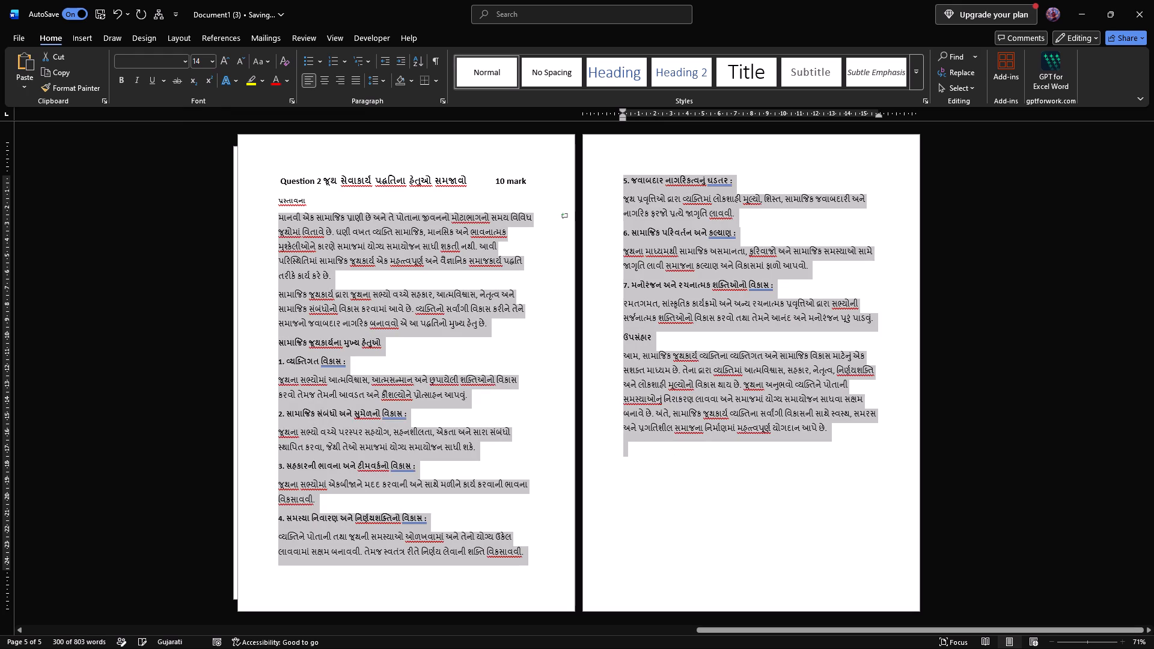
# Insert a page break in the empty paragraph after the end of the Question 2 answer.
pyautogui.click(698, 462)
pyautogui.click(907, 445)
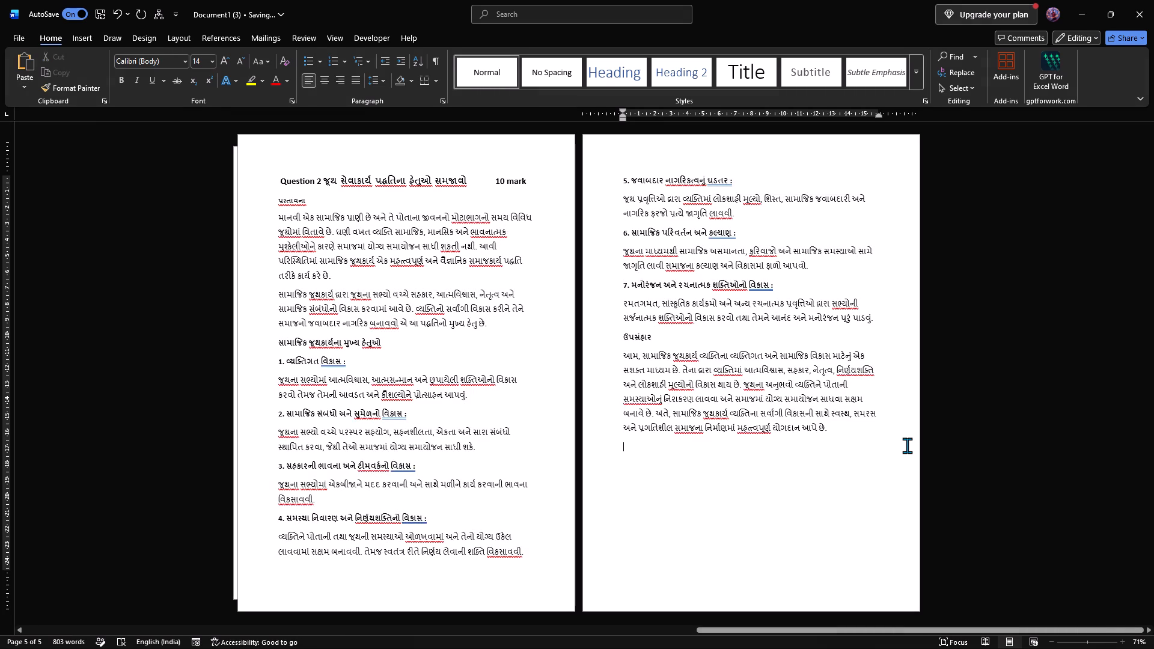
pyautogui.click(907, 445)
pyautogui.click(884, 439)
pyautogui.click(871, 499)
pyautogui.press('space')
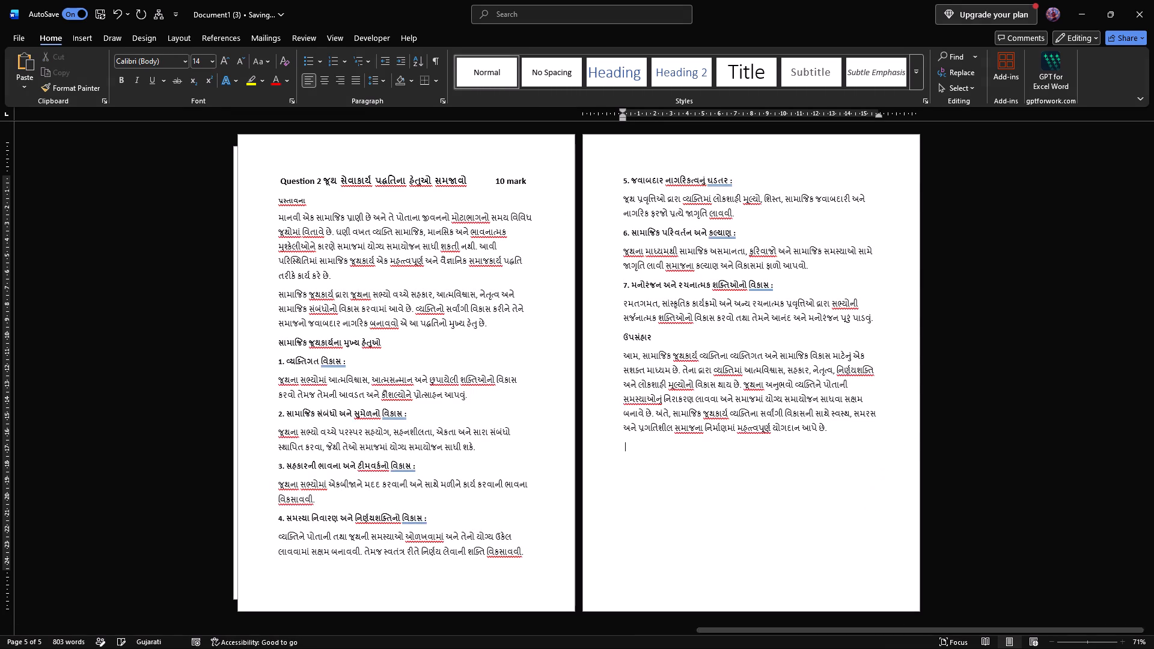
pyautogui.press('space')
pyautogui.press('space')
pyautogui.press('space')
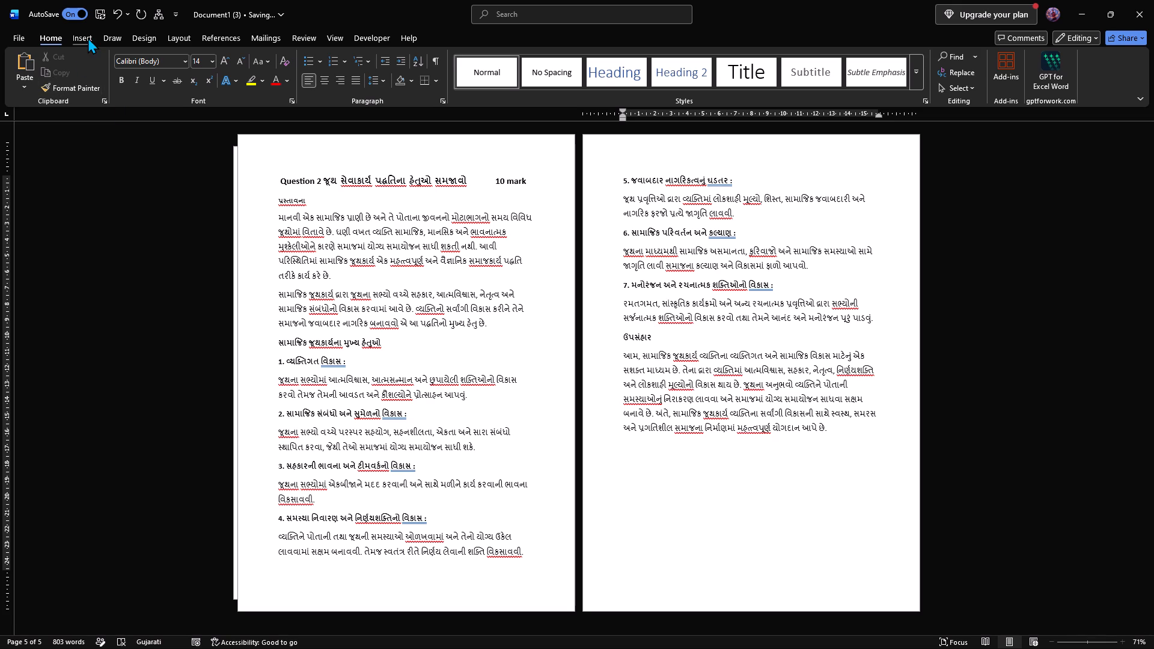
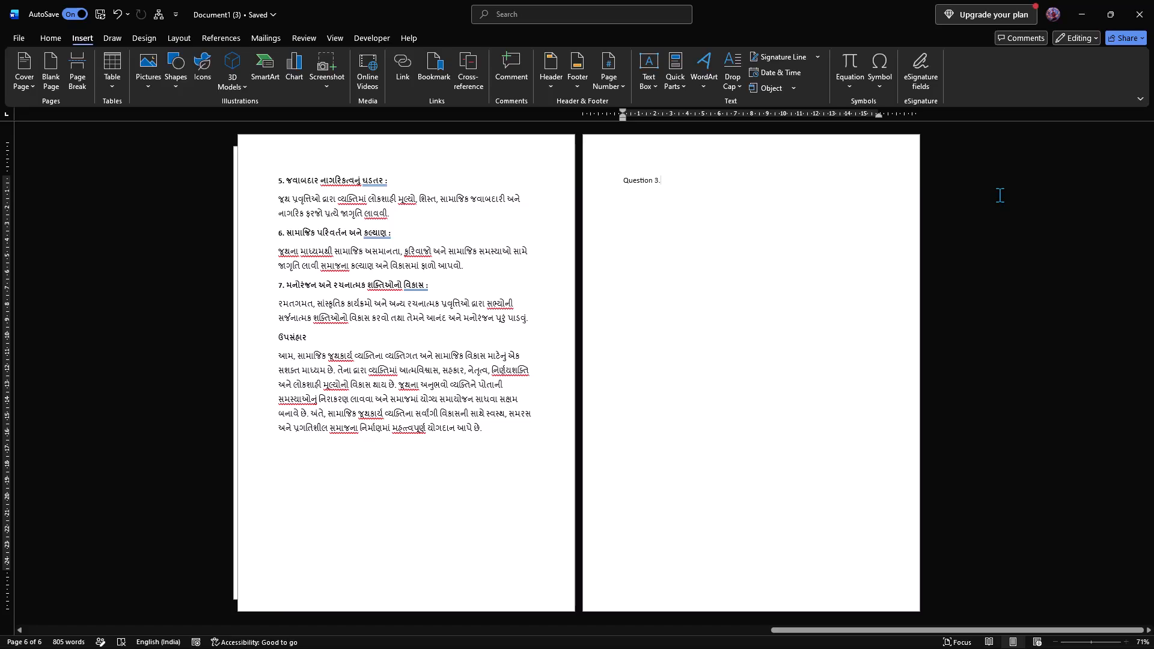
# Paste the question title "જૂથ સેવાકાર્ય પદ્ધતિન સિદ્ધાંતો" after "Question 3." on the new page.
pyautogui.hotkey('ctrl', 'v')
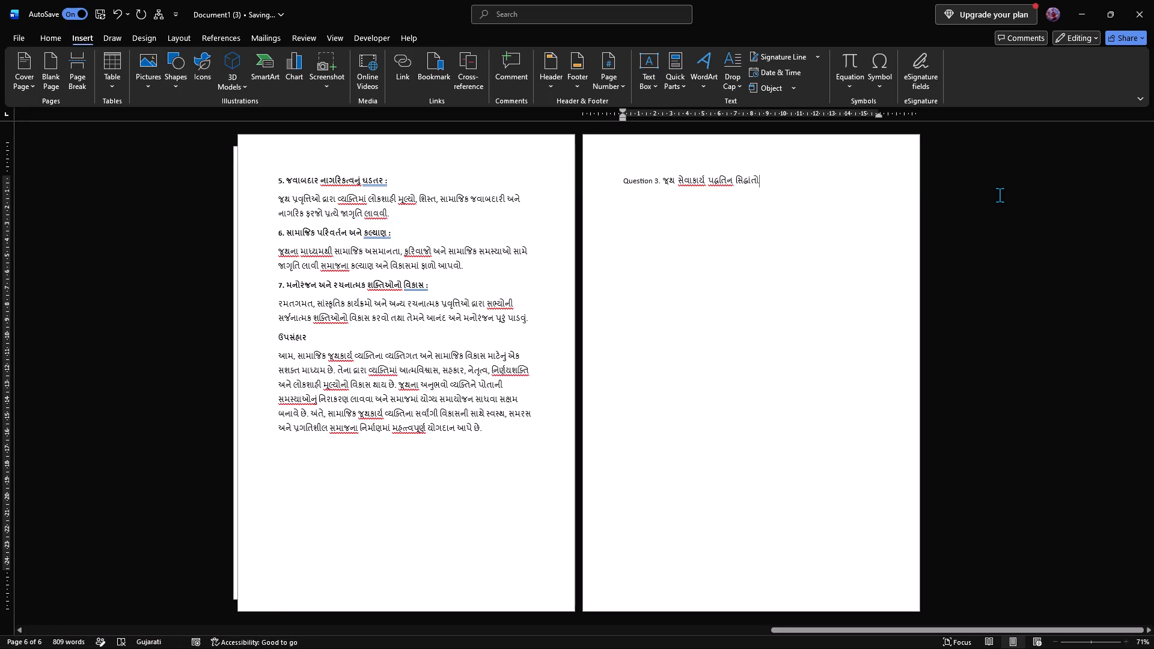
# Add the mark label "10 mark" at the end of the Question 3 heading line, set apart from the title by a wide gap of spaces.
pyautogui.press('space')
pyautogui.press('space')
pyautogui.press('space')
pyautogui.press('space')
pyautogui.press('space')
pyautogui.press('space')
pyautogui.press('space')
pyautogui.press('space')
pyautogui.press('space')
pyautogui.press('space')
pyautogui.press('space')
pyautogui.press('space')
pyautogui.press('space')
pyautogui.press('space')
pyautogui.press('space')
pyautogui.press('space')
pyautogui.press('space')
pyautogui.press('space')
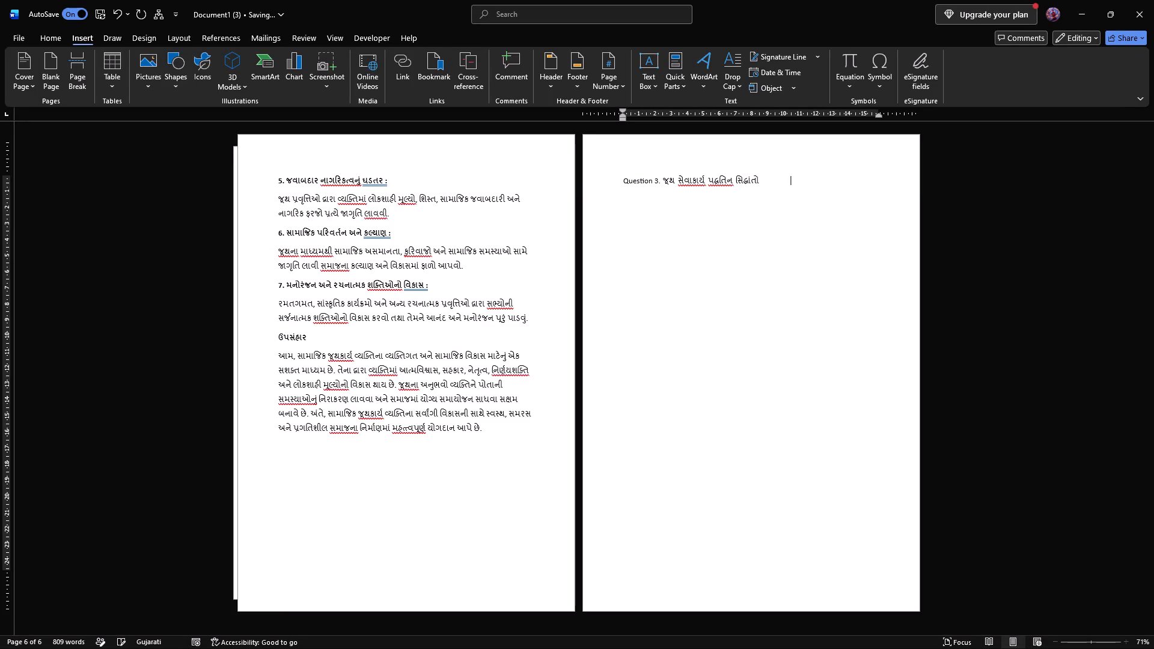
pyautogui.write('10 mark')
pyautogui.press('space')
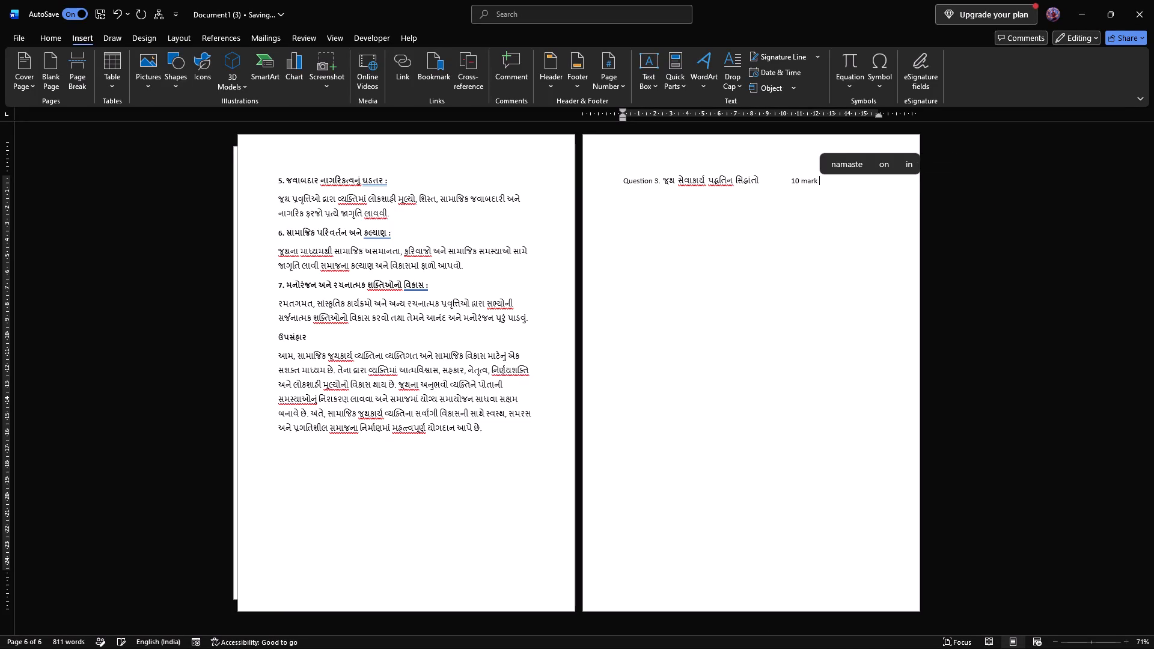
# Select the whole Question 3 heading line, including its "10 mark" label.
pyautogui.moveTo(617, 178); pyautogui.dragTo(865, 180)
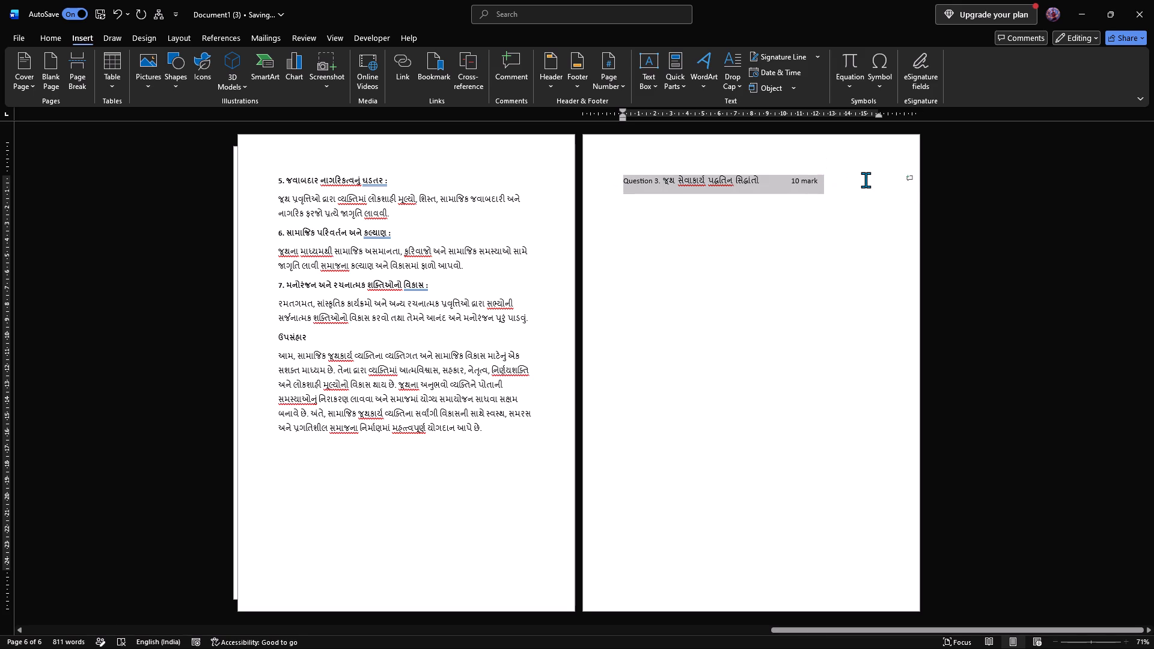
# Make the selected Question 3 heading line, including its "10 mark" text, bold and set its font size to 16.
pyautogui.click(49, 36)
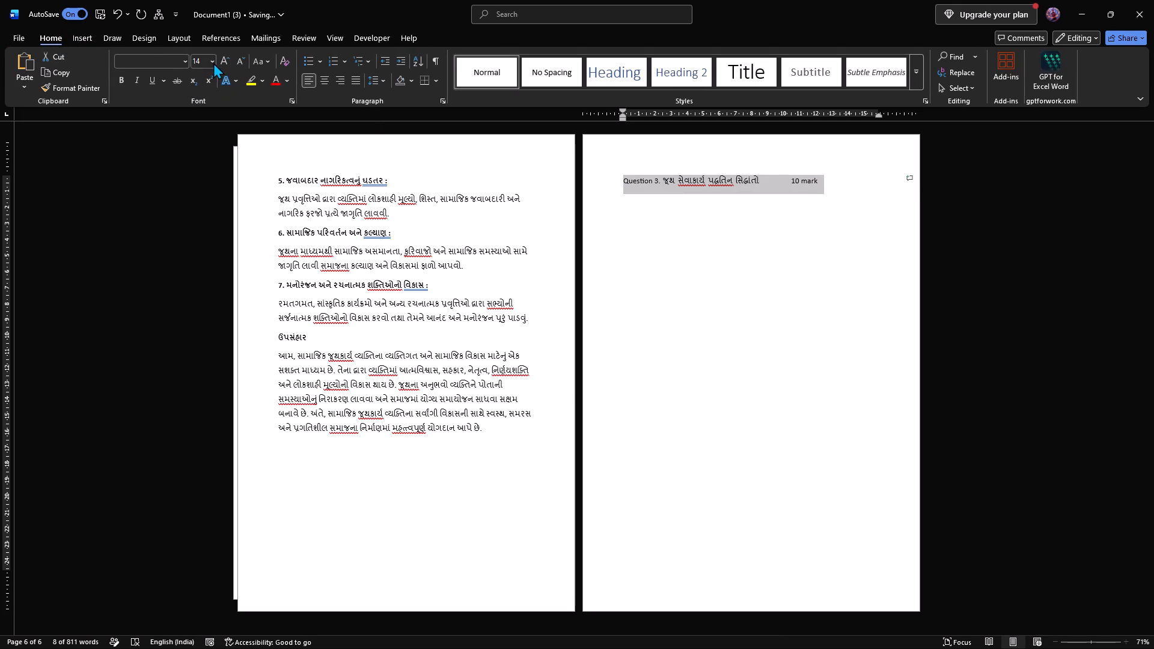
pyautogui.click(124, 79)
pyautogui.click(210, 61)
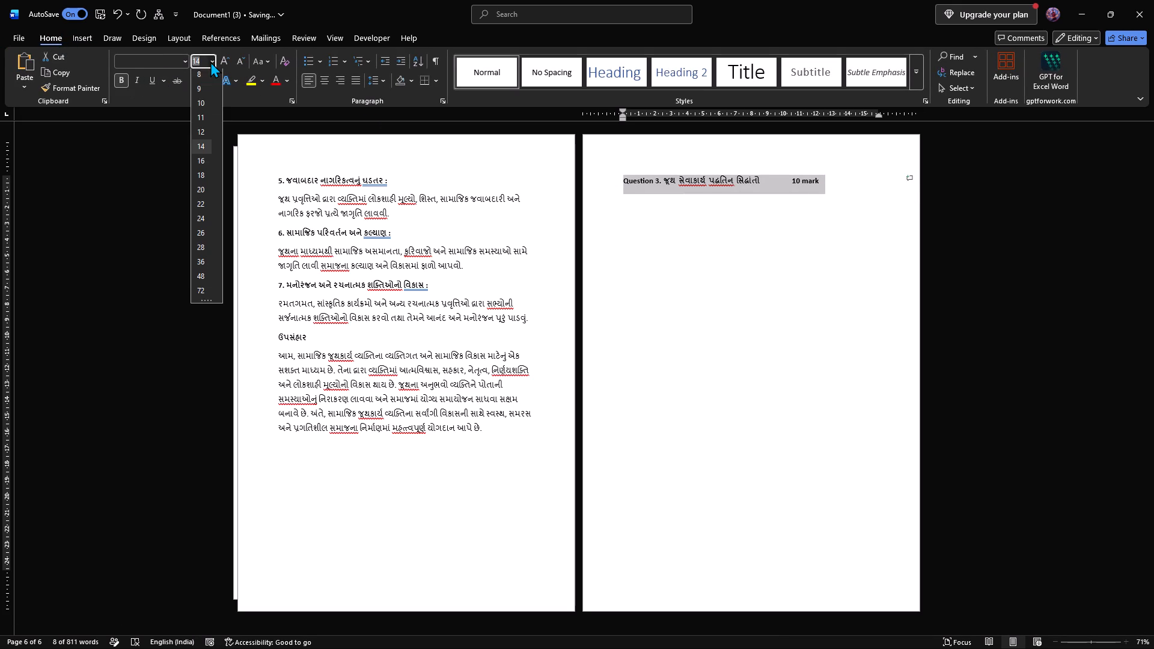
pyautogui.click(204, 165)
pyautogui.click(649, 251)
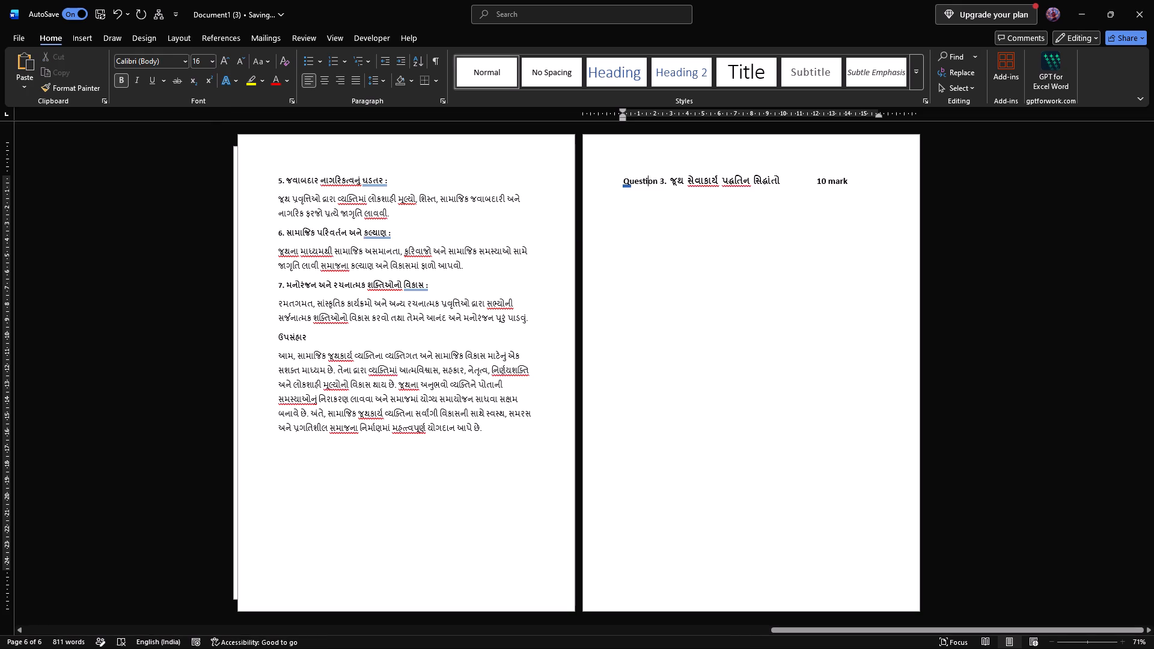
# Insert a line break after "10 mark" at the end of the Question 3 heading.
pyautogui.click(722, 239)
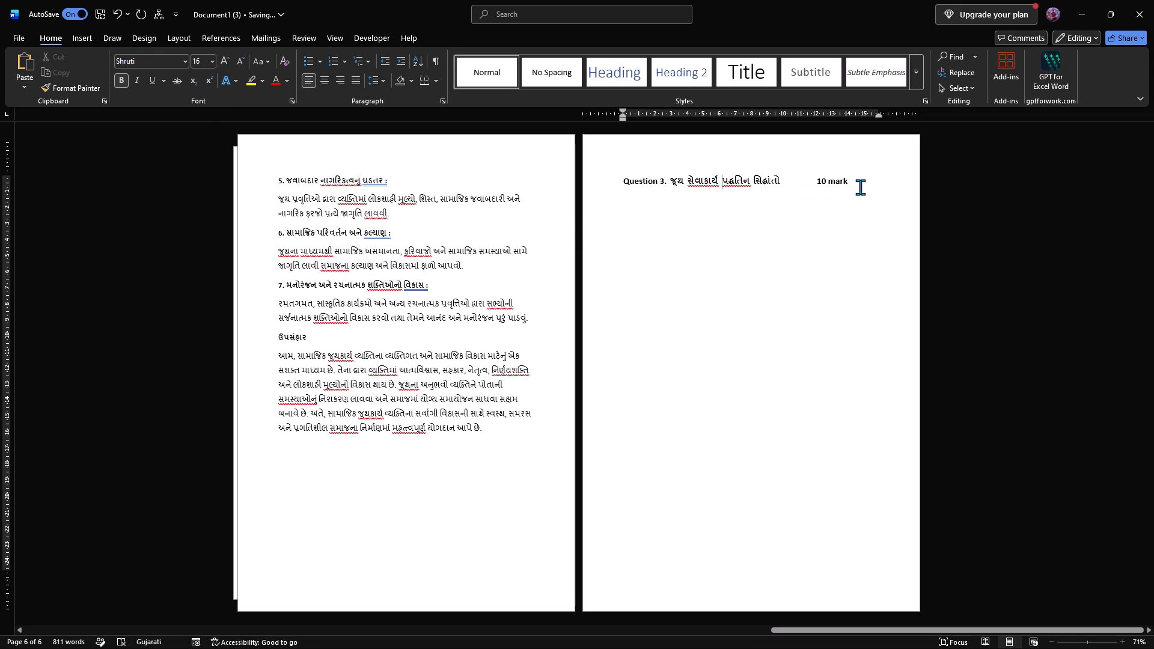
pyautogui.click(860, 187)
pyautogui.hotkey('shift', 'Return')
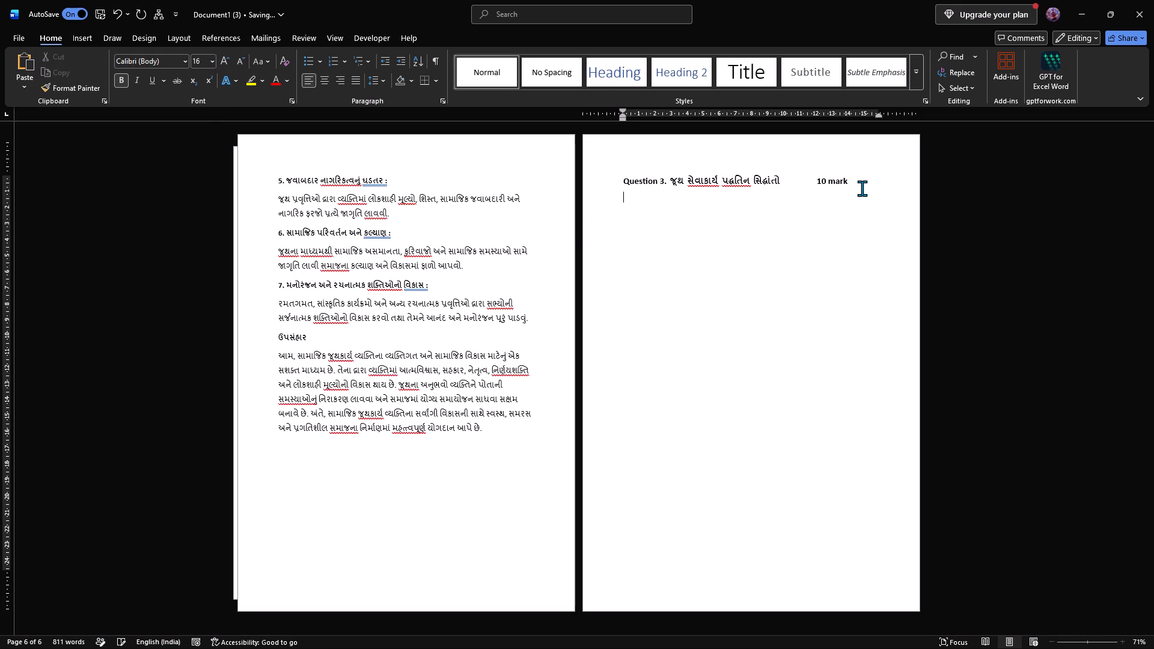
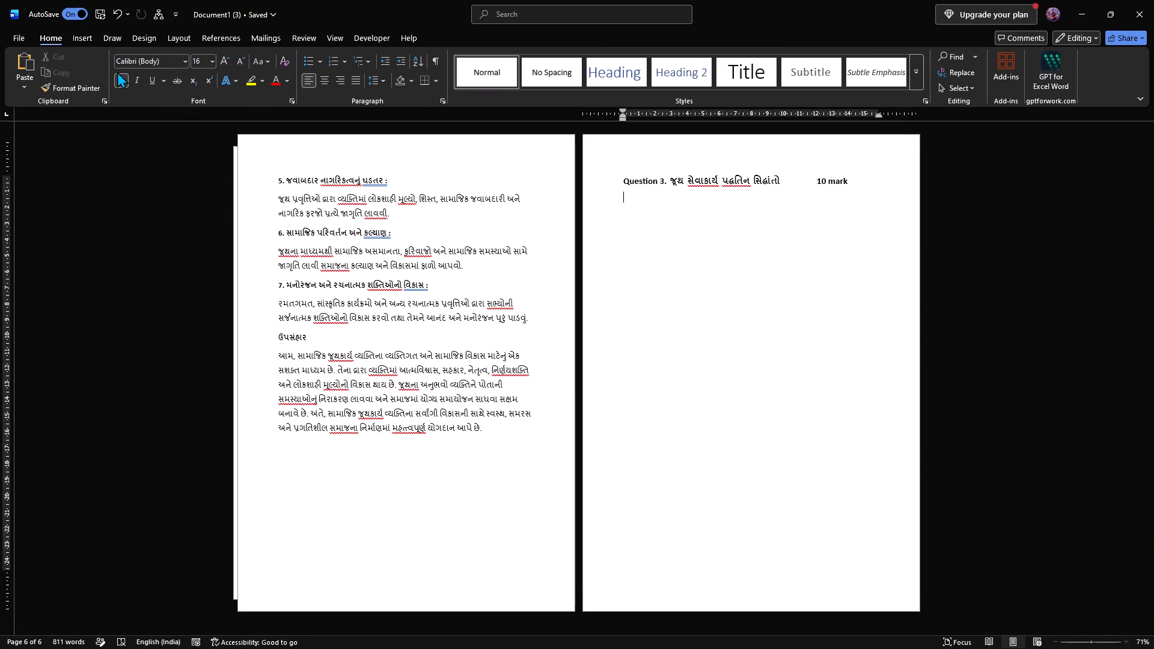
pyautogui.click(117, 72)
pyautogui.click(122, 80)
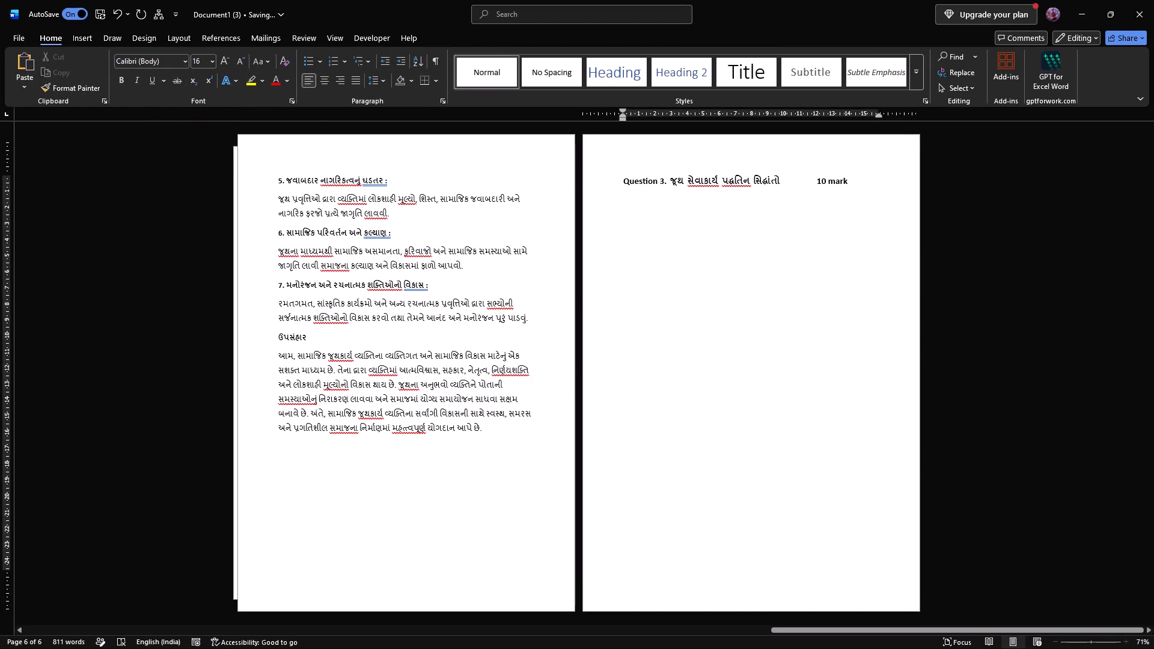
pyautogui.hotkey('ctrl', 'v')
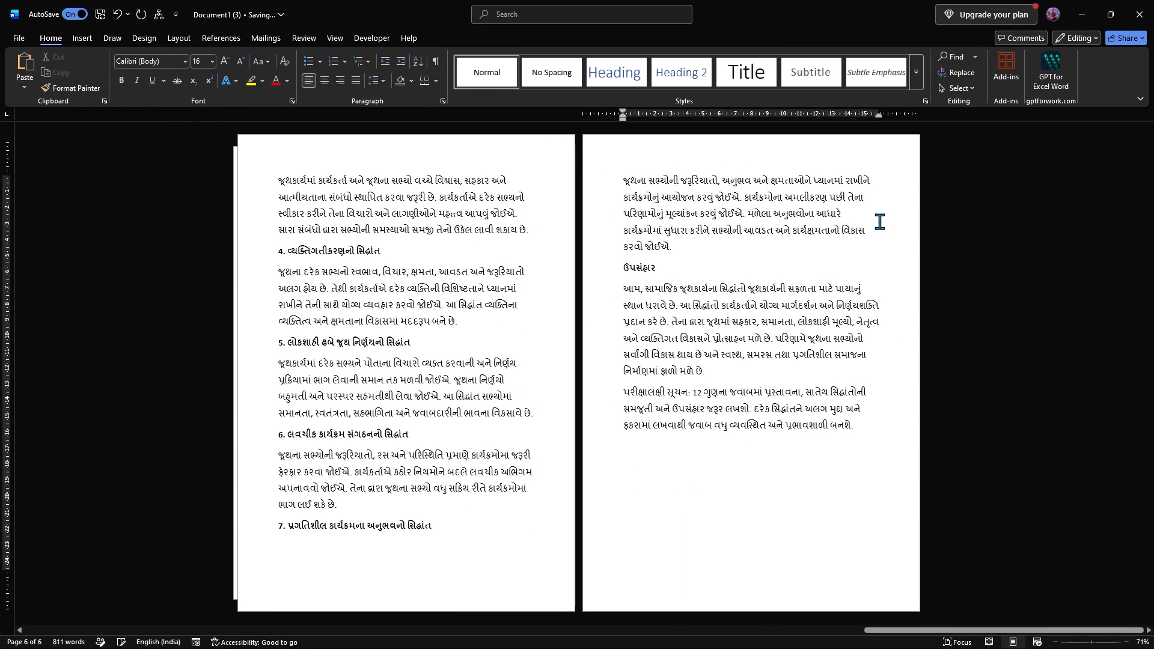
# Delete the 12-mark answer note and the duplicate 3.3 title line between the Question 3 heading and the introduction.
pyautogui.scroll(1, 617, 246)
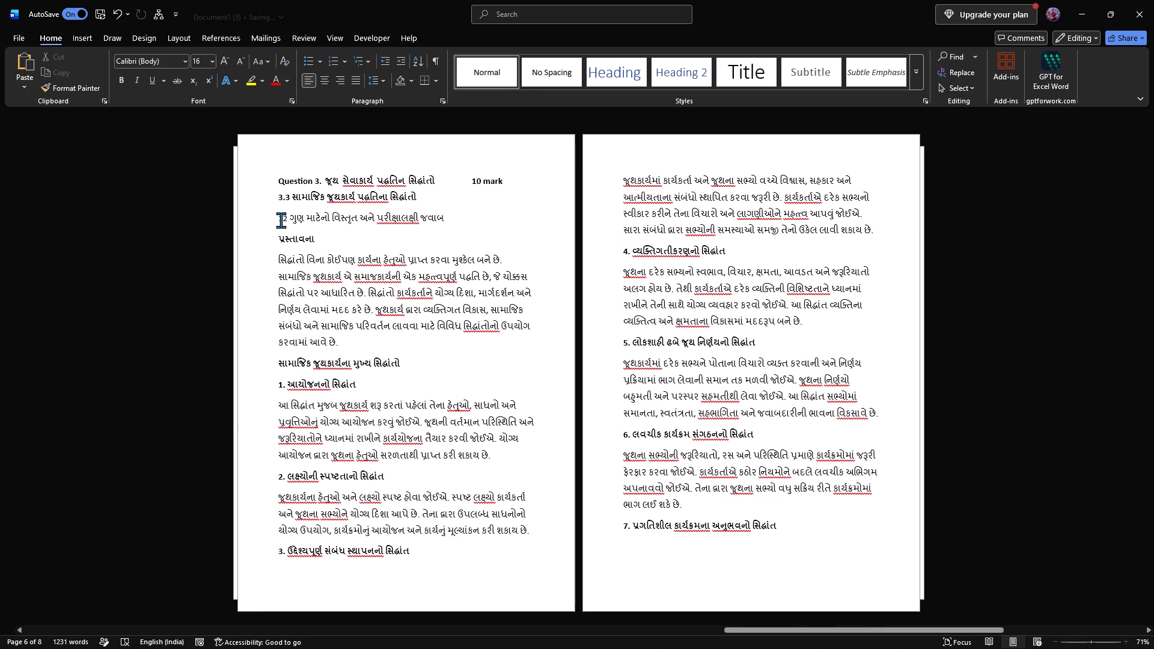
pyautogui.moveTo(281, 220); pyautogui.dragTo(474, 228)
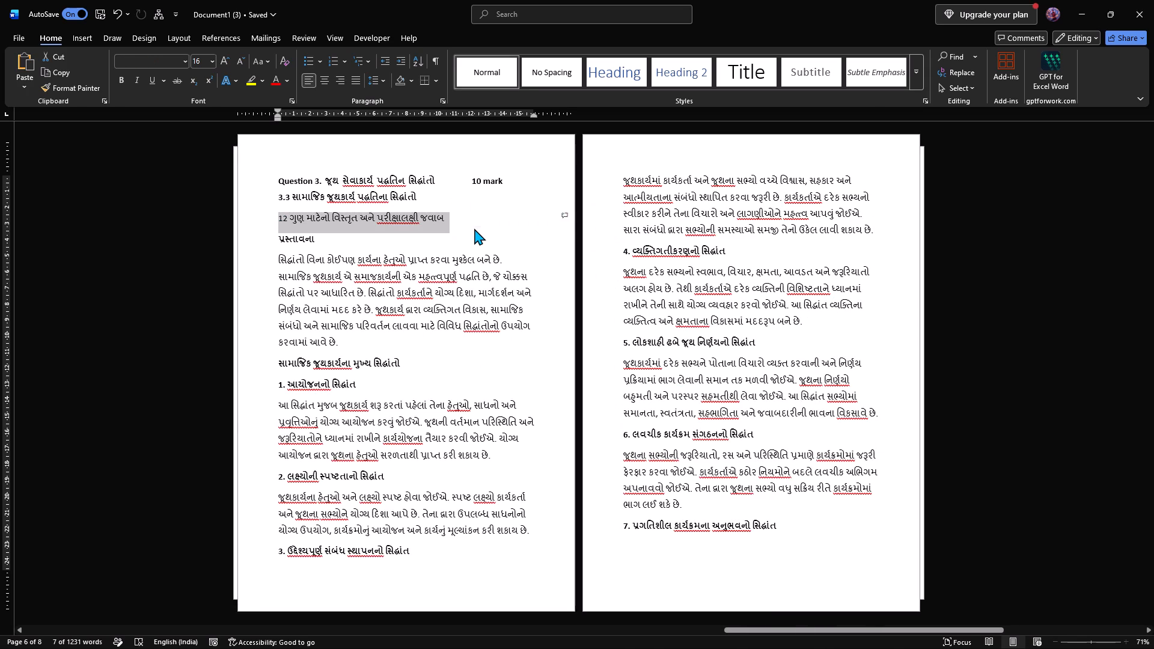
pyautogui.press('BackSpace')
pyautogui.moveTo(275, 193); pyautogui.dragTo(430, 207)
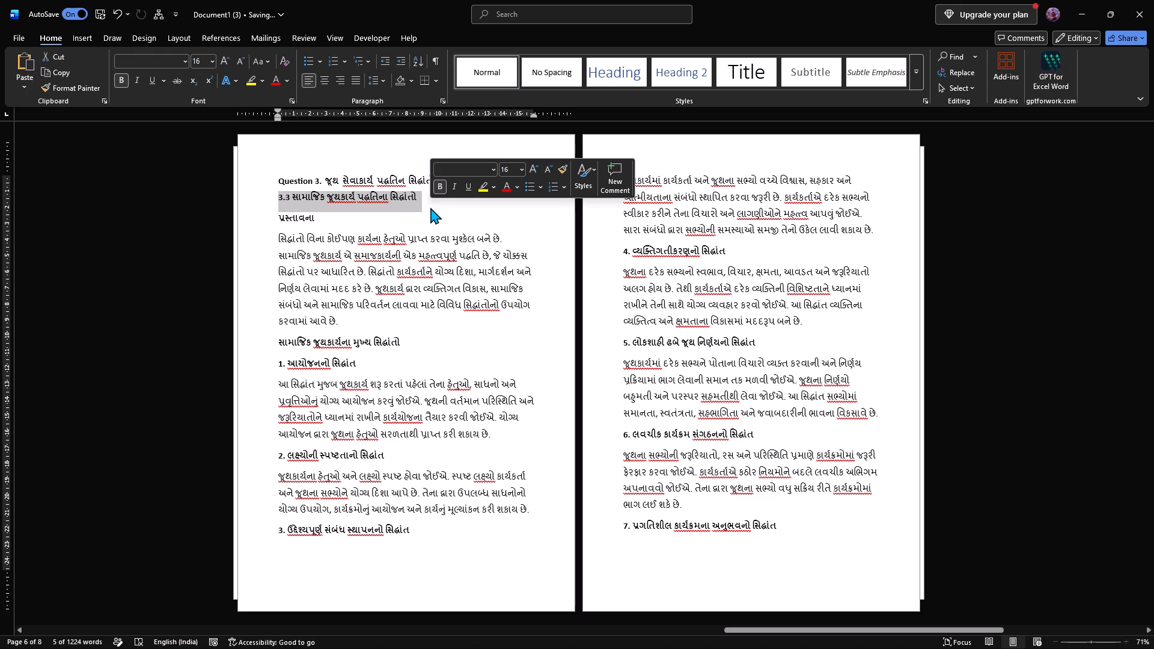
pyautogui.press('BackSpace')
pyautogui.press('BackSpace')
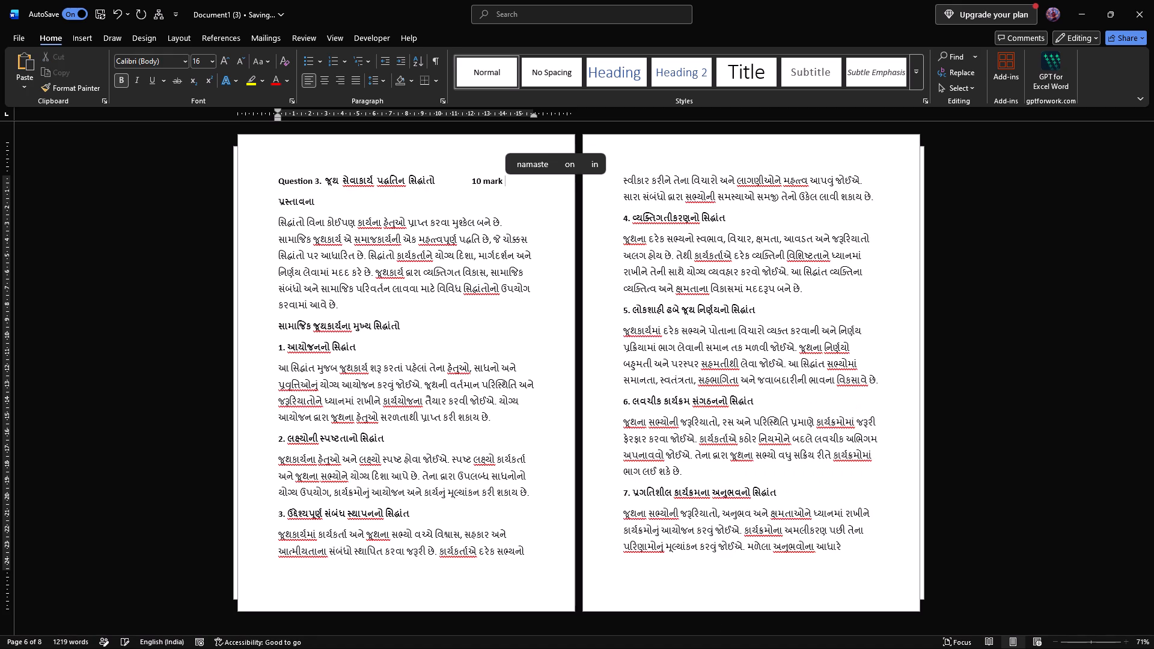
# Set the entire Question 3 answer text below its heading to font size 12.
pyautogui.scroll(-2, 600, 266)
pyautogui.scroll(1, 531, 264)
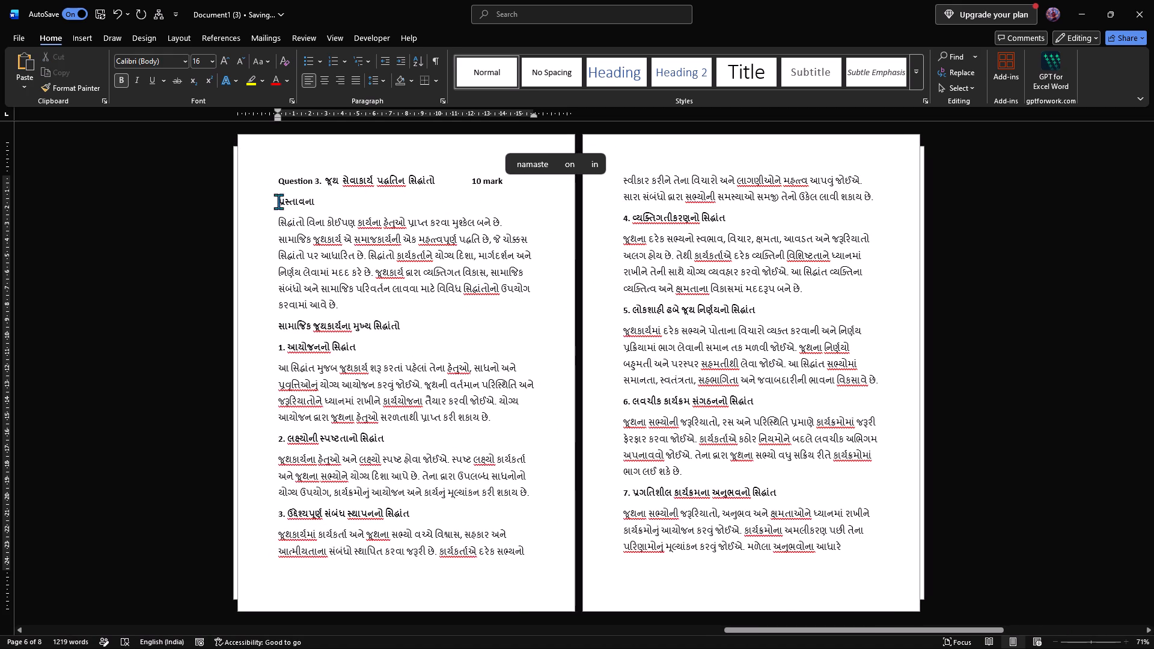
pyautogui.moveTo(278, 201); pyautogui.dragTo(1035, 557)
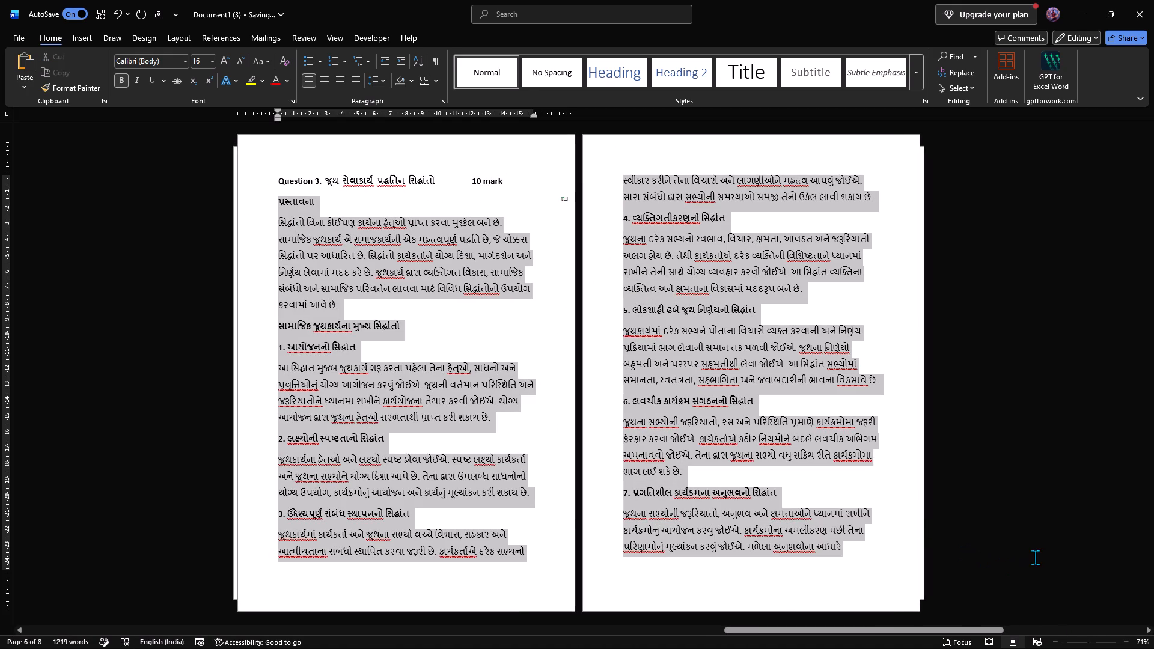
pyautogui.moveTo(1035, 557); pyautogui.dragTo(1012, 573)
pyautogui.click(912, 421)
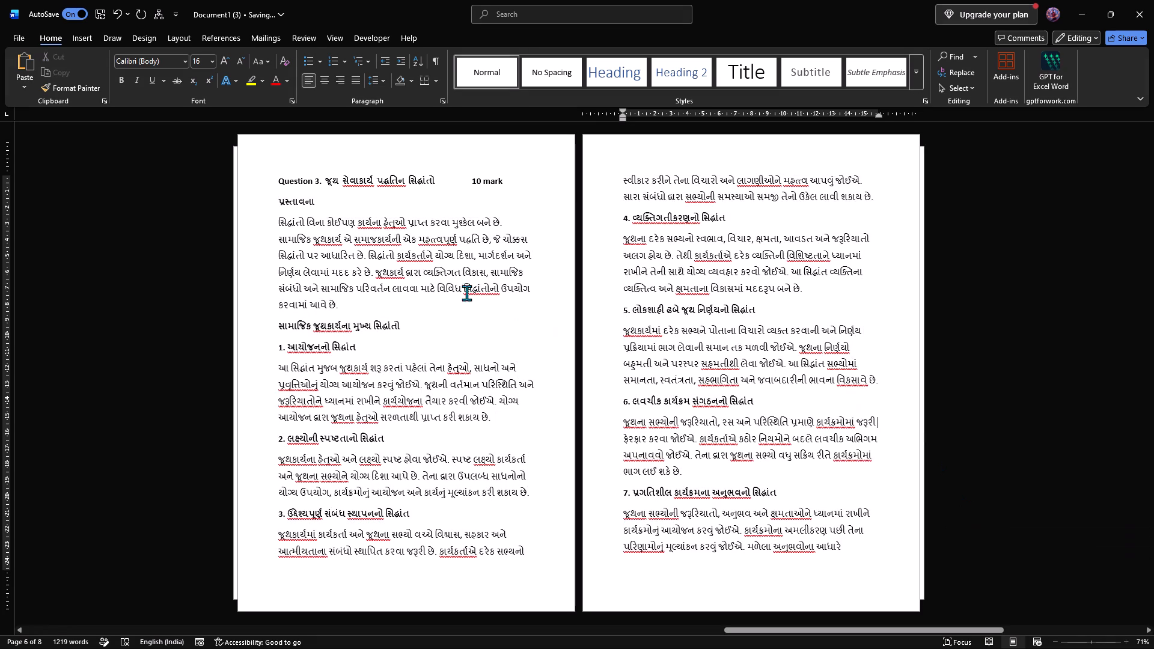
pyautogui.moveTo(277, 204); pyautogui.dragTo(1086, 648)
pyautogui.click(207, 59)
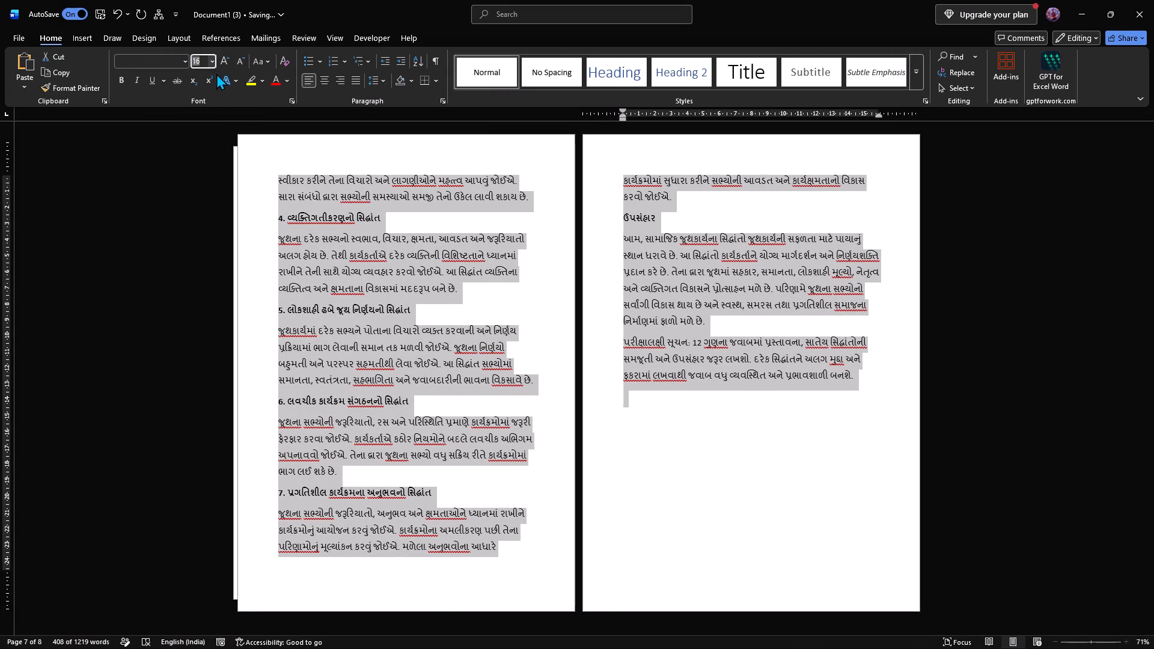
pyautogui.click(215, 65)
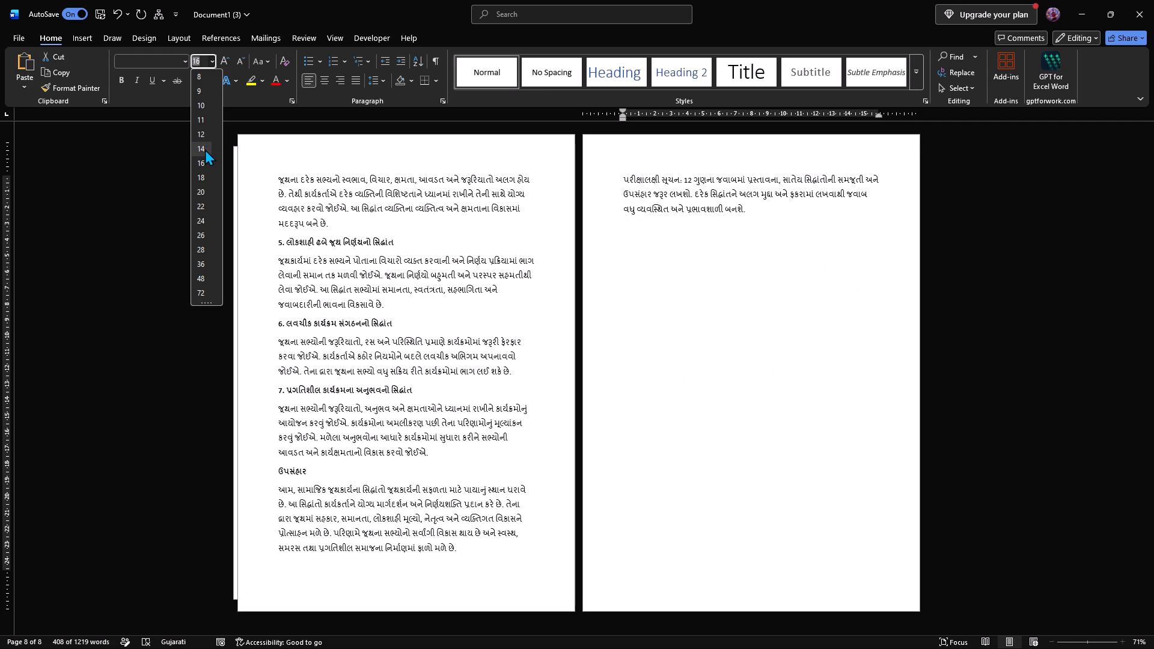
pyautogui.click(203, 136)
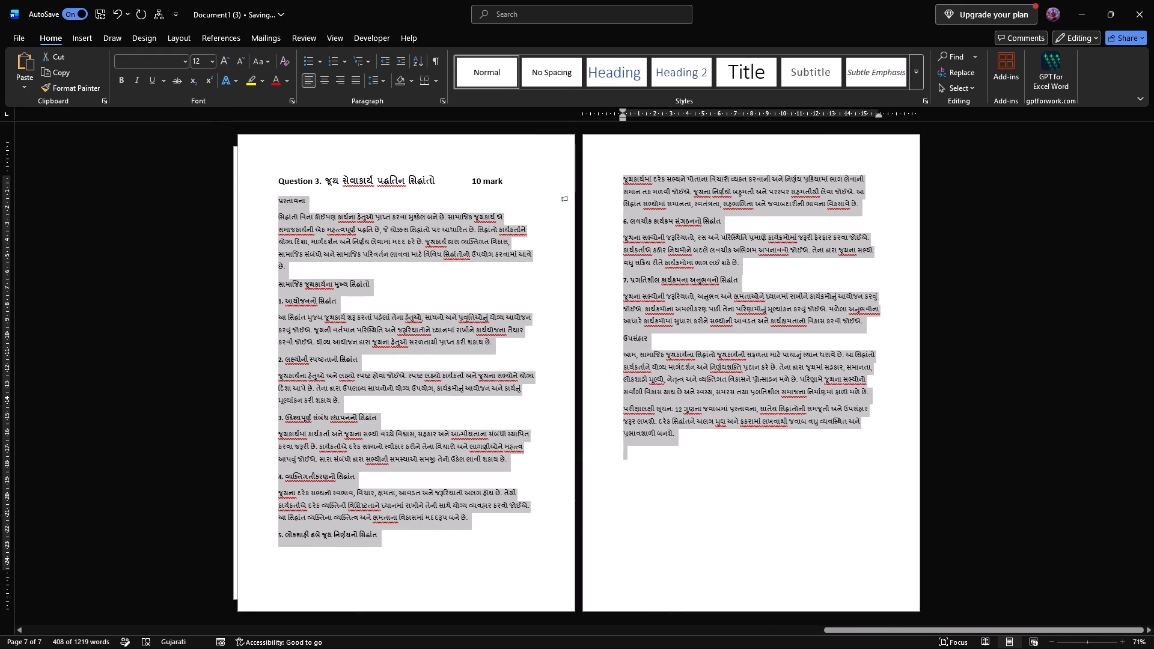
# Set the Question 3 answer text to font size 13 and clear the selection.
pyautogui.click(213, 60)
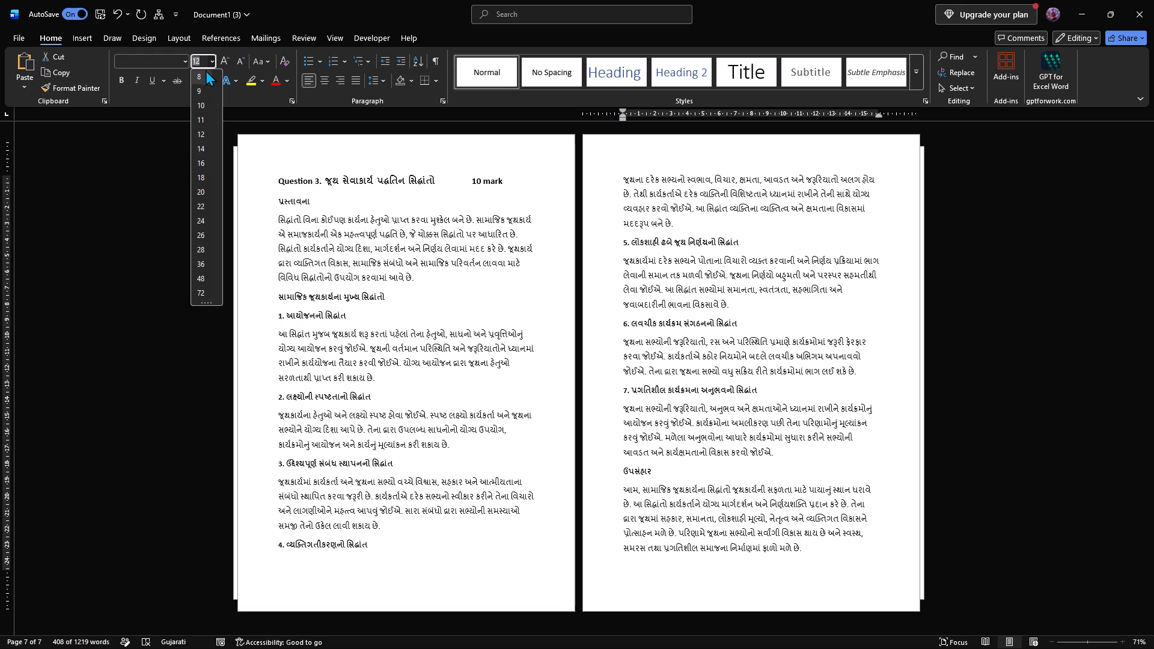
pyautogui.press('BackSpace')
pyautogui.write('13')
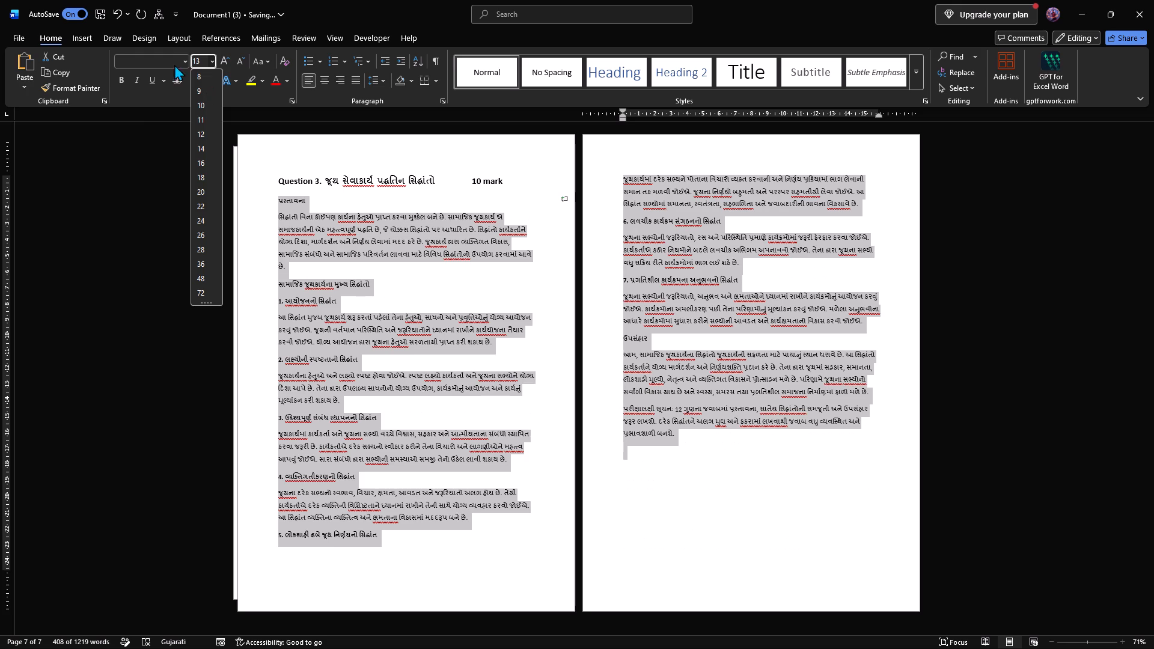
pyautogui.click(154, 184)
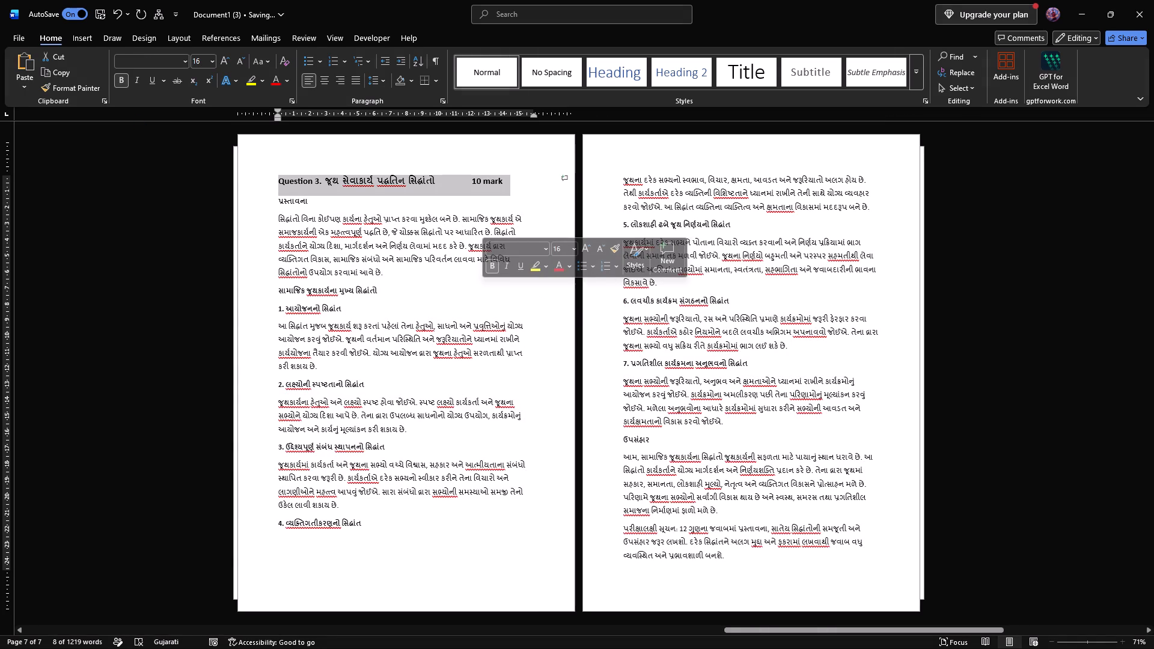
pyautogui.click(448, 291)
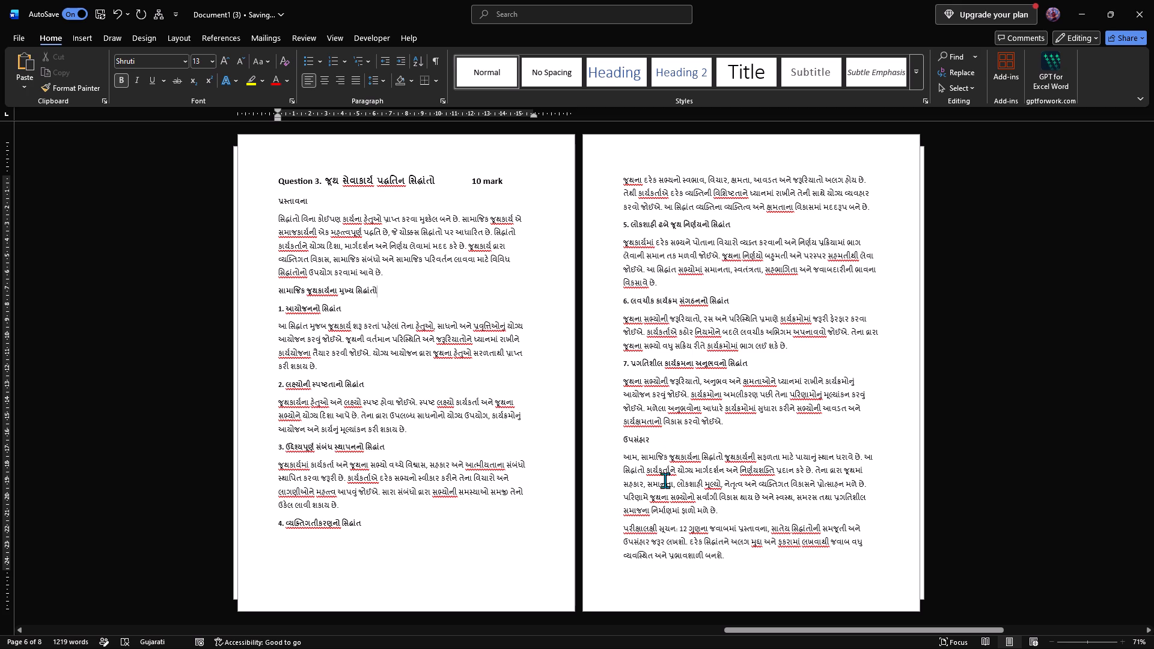
# Delete the exam-tip paragraph after the conclusion of the Question 3 answer.
pyautogui.moveTo(621, 534); pyautogui.dragTo(829, 564)
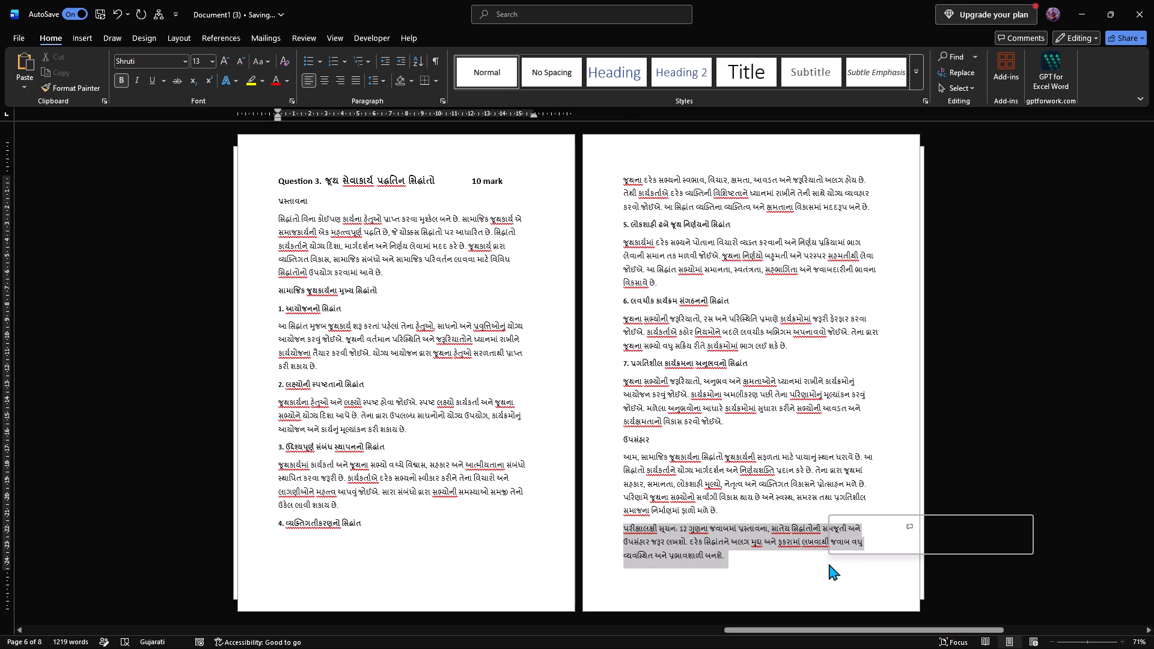
pyautogui.press('BackSpace')
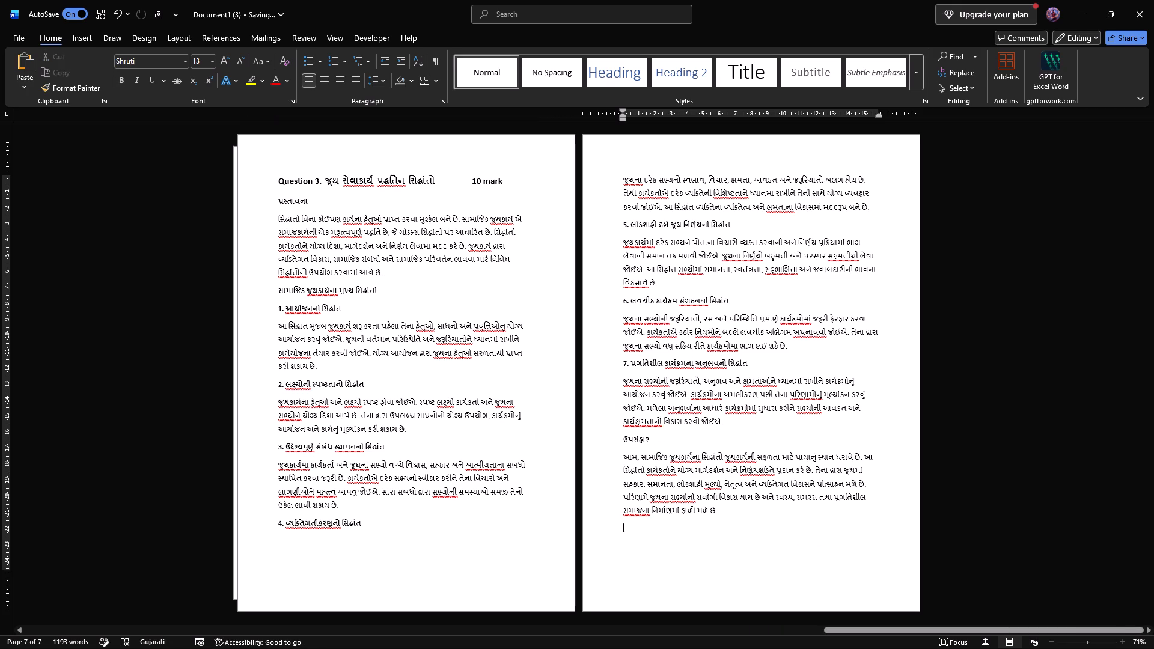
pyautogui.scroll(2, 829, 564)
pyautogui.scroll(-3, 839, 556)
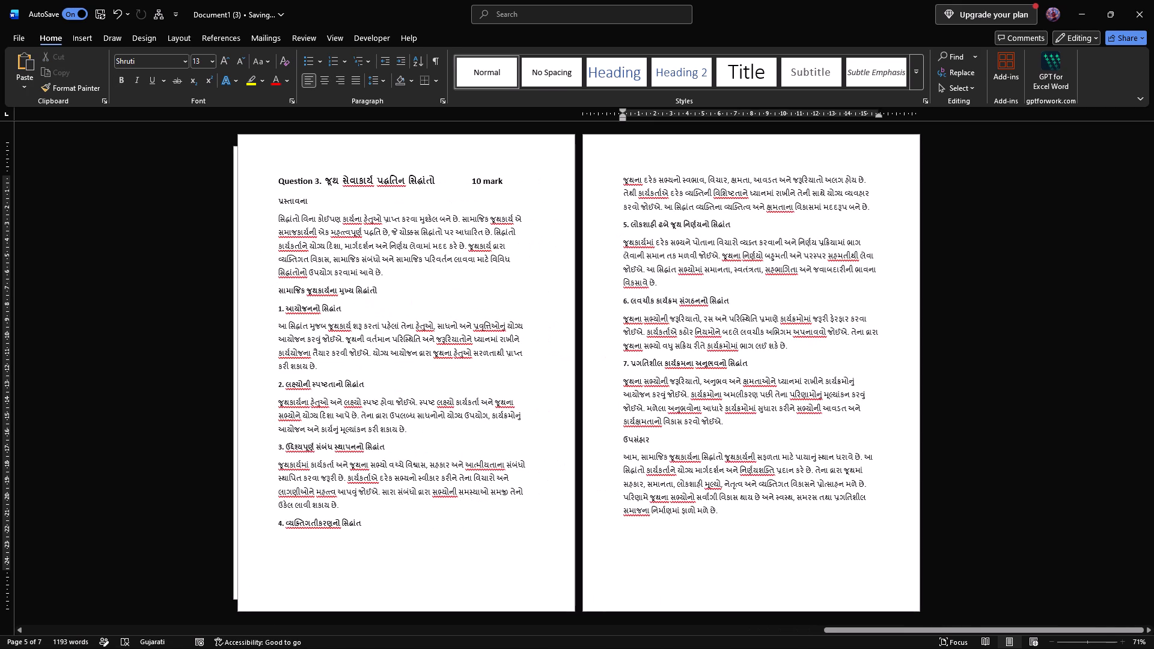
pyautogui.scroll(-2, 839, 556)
pyautogui.click(1099, 18)
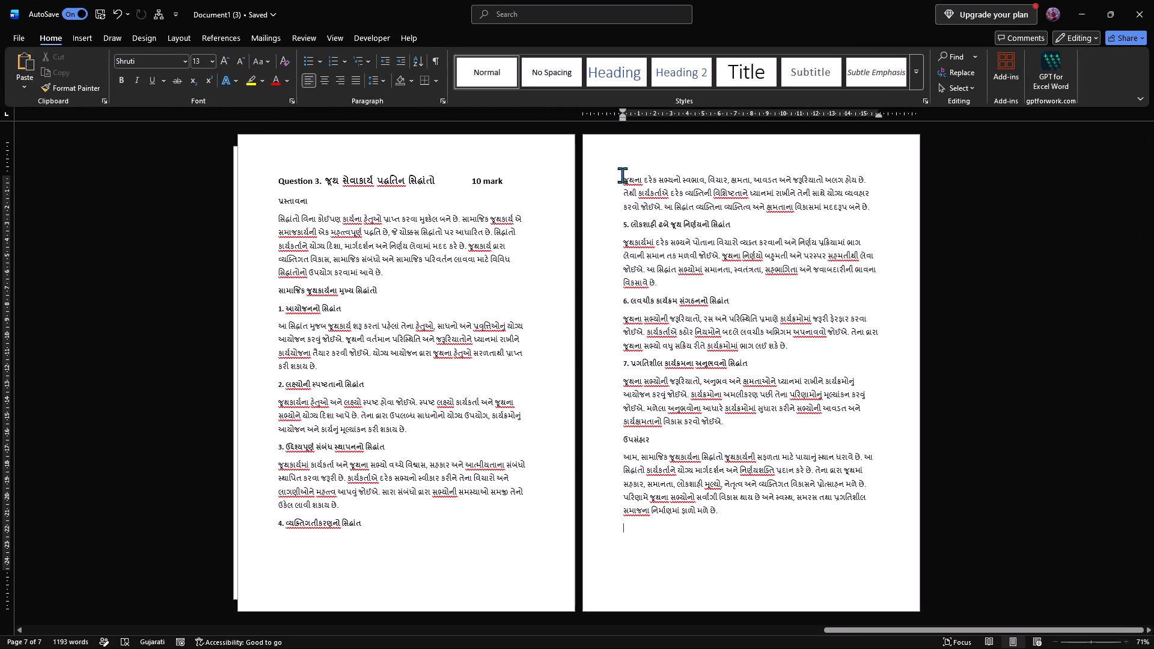
pyautogui.click(622, 175)
pyautogui.press('BackSpace')
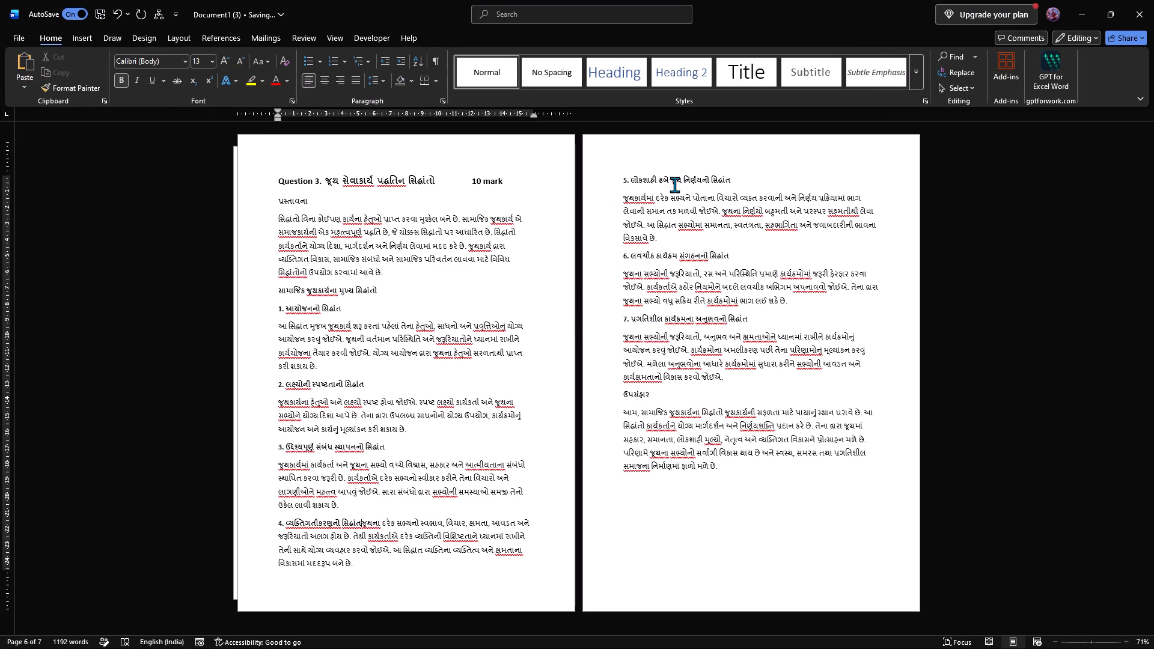
pyautogui.hotkey('shift', 'Return')
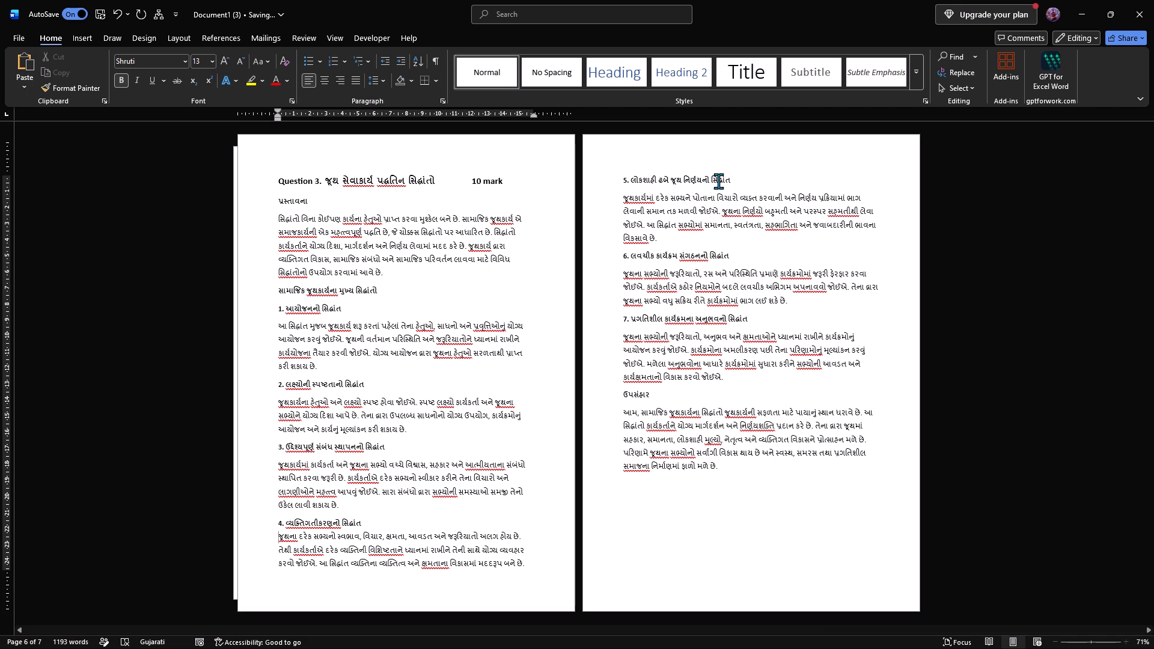
# Set the entire Question 3 answer, from the introduction to the conclusion, to font size 14.
pyautogui.moveTo(277, 198); pyautogui.dragTo(278, 198)
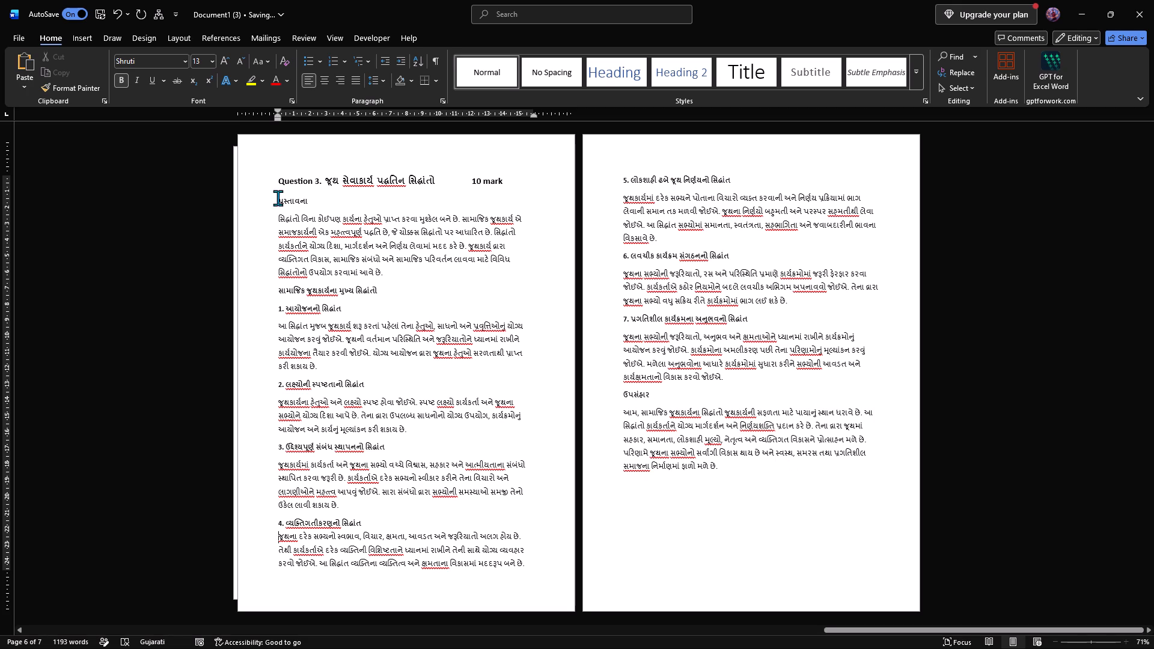
pyautogui.moveTo(278, 198); pyautogui.dragTo(872, 463)
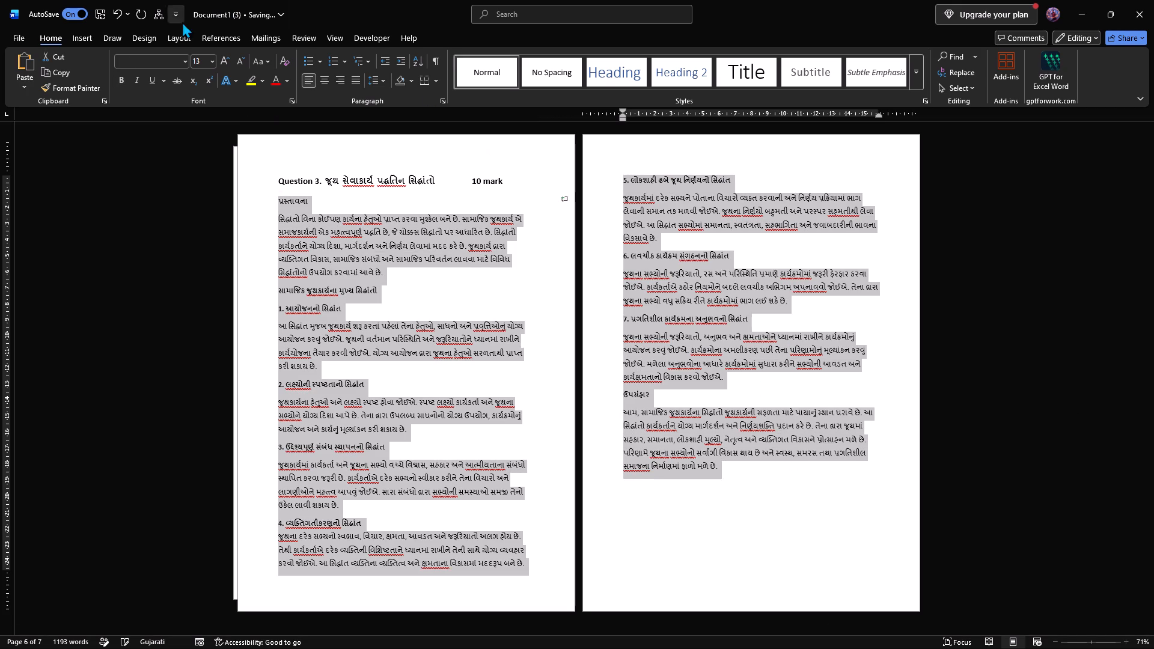
pyautogui.click(215, 60)
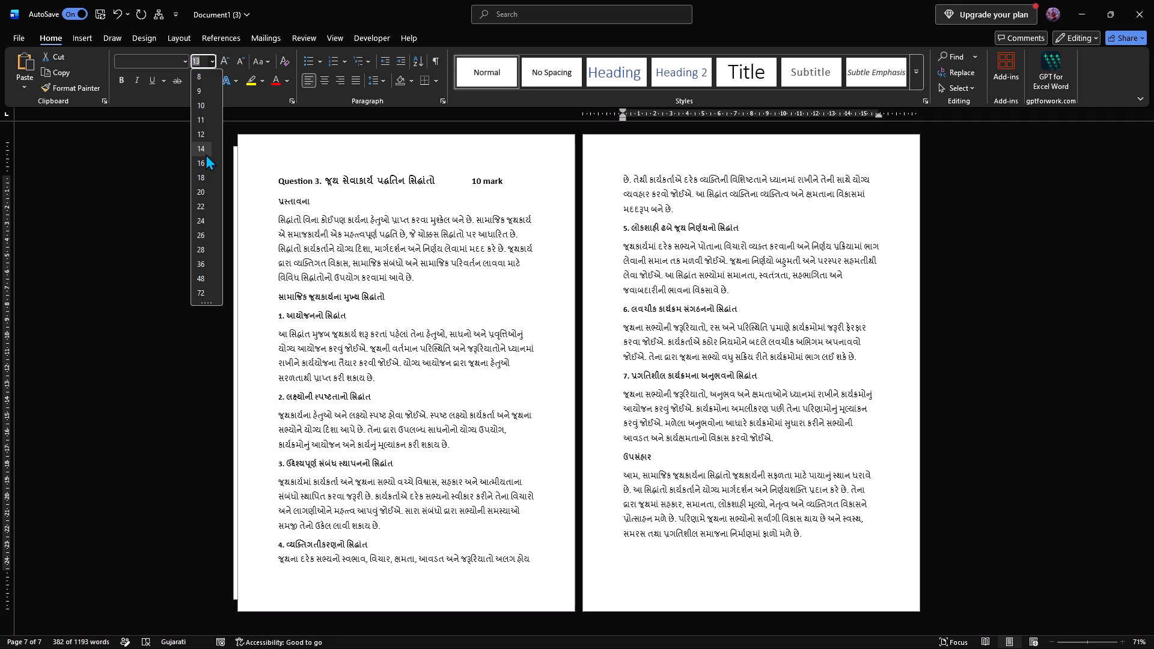
pyautogui.click(206, 154)
pyautogui.click(706, 152)
# Review the page layout and formatting of the Question 1, 2 and 3 answers across the document.
pyautogui.scroll(-3, 680, 175)
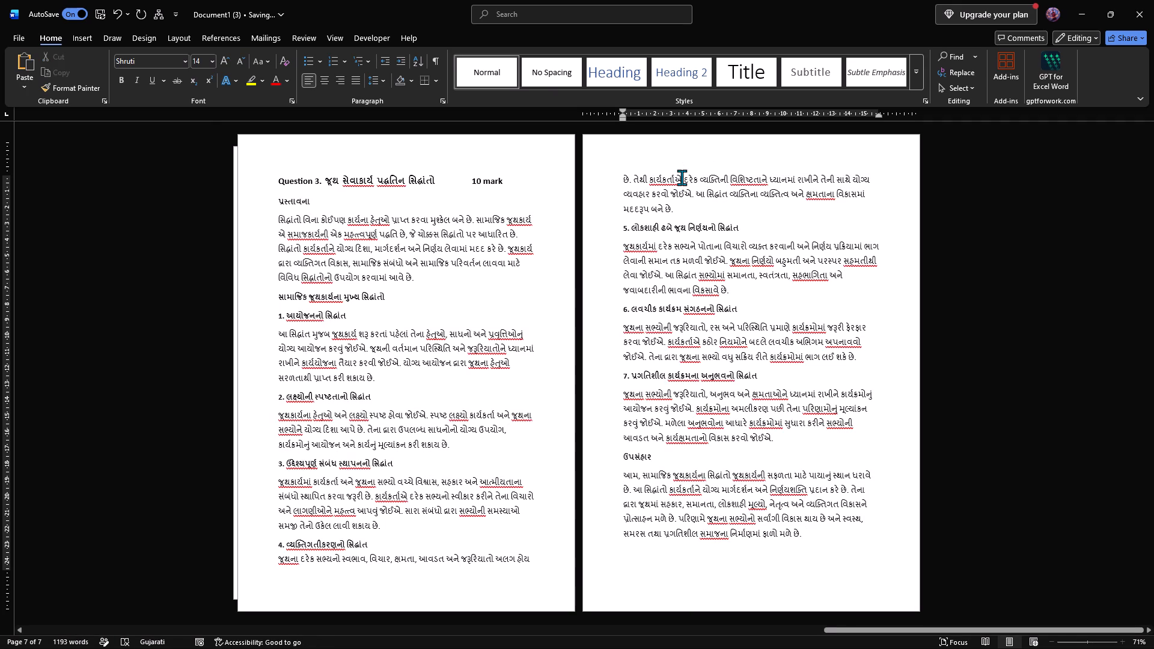
pyautogui.scroll(8, 529, 354)
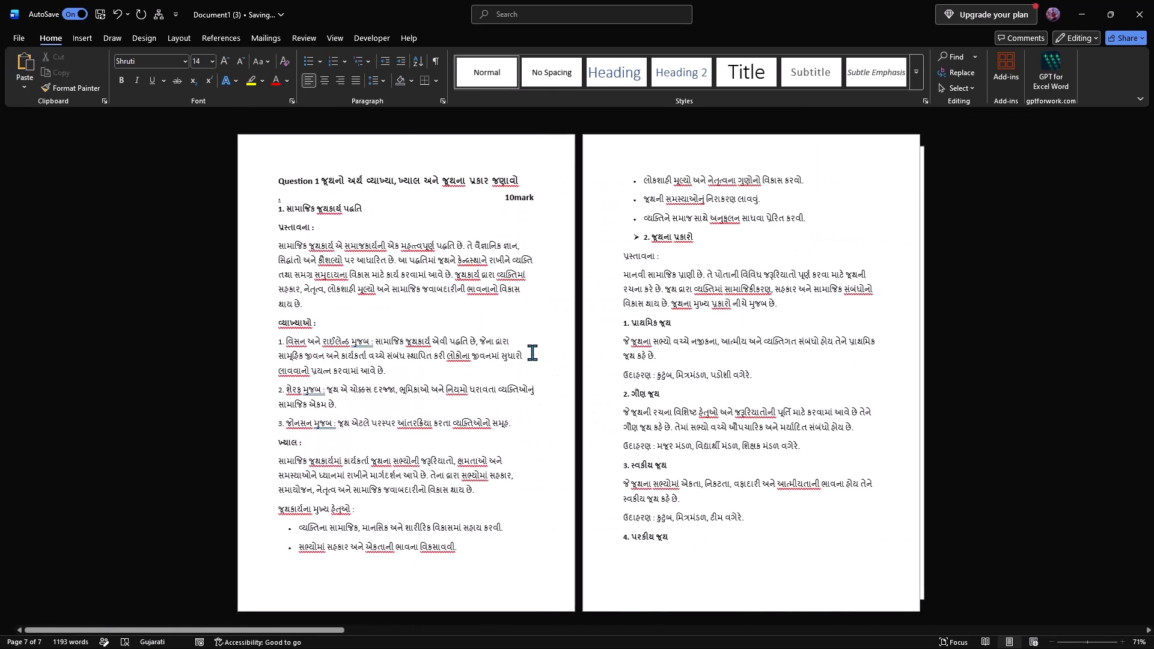
pyautogui.scroll(1, 533, 352)
pyautogui.scroll(-3, 533, 352)
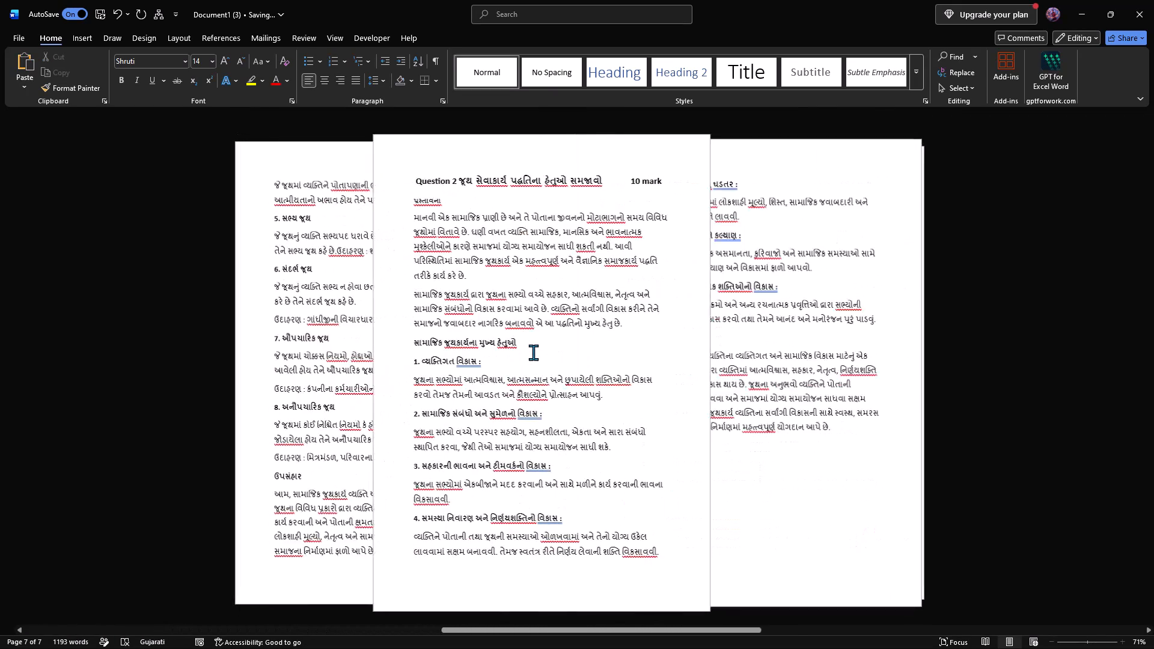
# Check the page layout of the answers from the end of Question 1 through Question 3.
pyautogui.scroll(-2, 533, 352)
pyautogui.scroll(2, 533, 352)
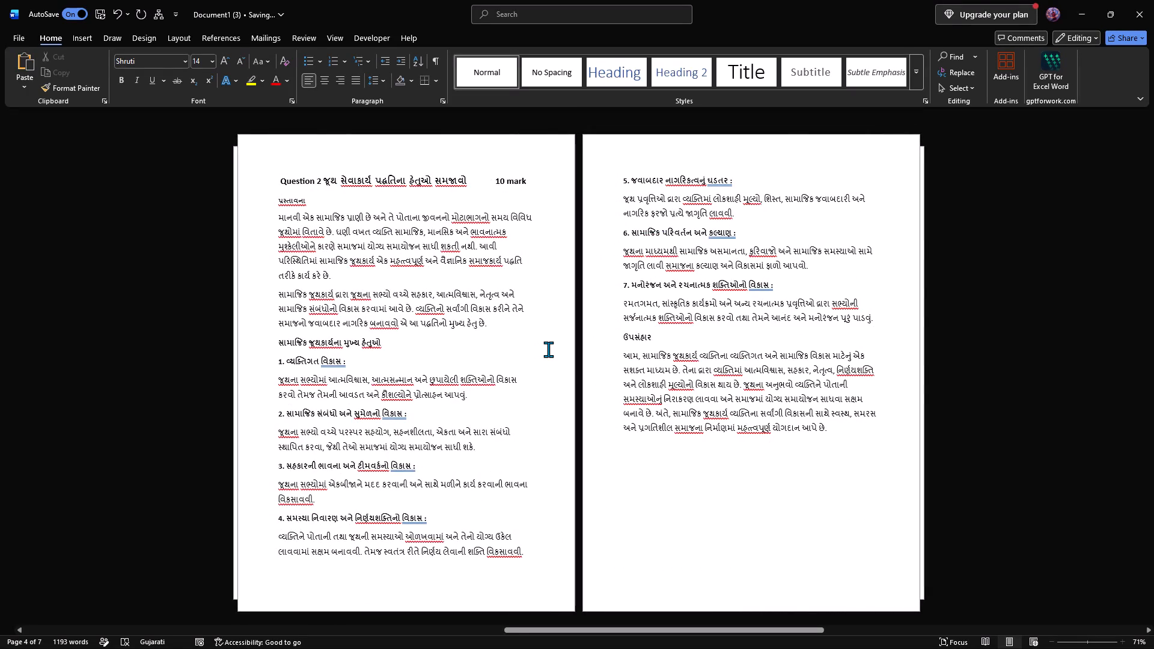
pyautogui.scroll(1, 548, 349)
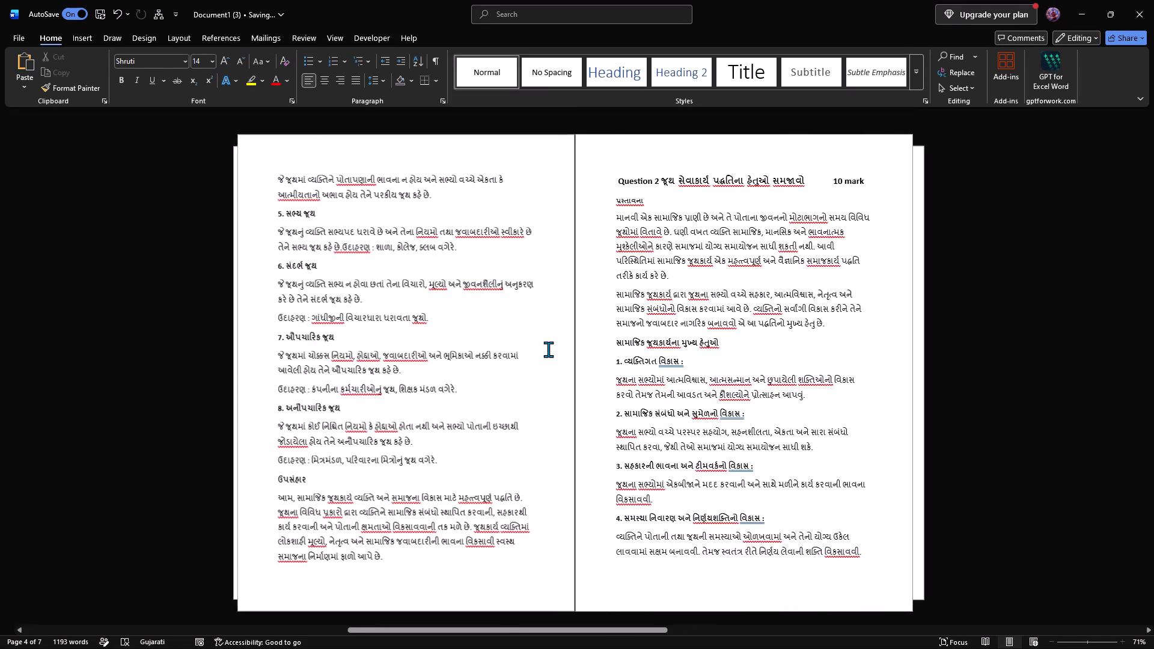
pyautogui.scroll(2, 548, 349)
pyautogui.scroll(-2, 548, 349)
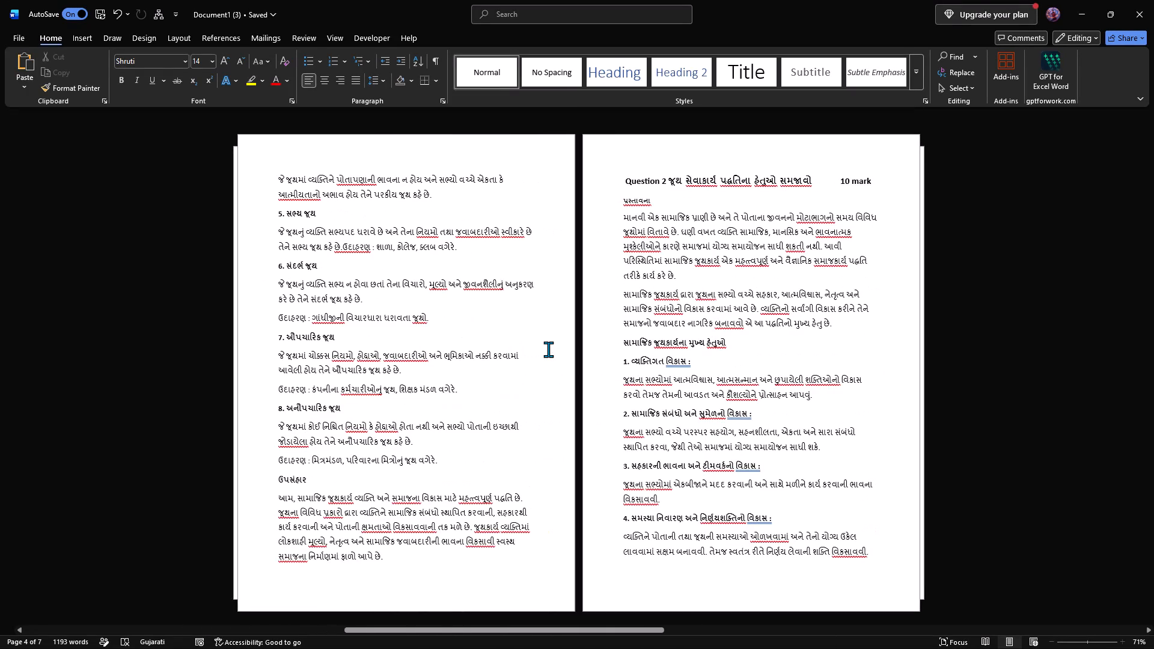
pyautogui.scroll(-7, 548, 349)
# Insert a page break after the last line of the Question 3 conclusion.
pyautogui.click(862, 540)
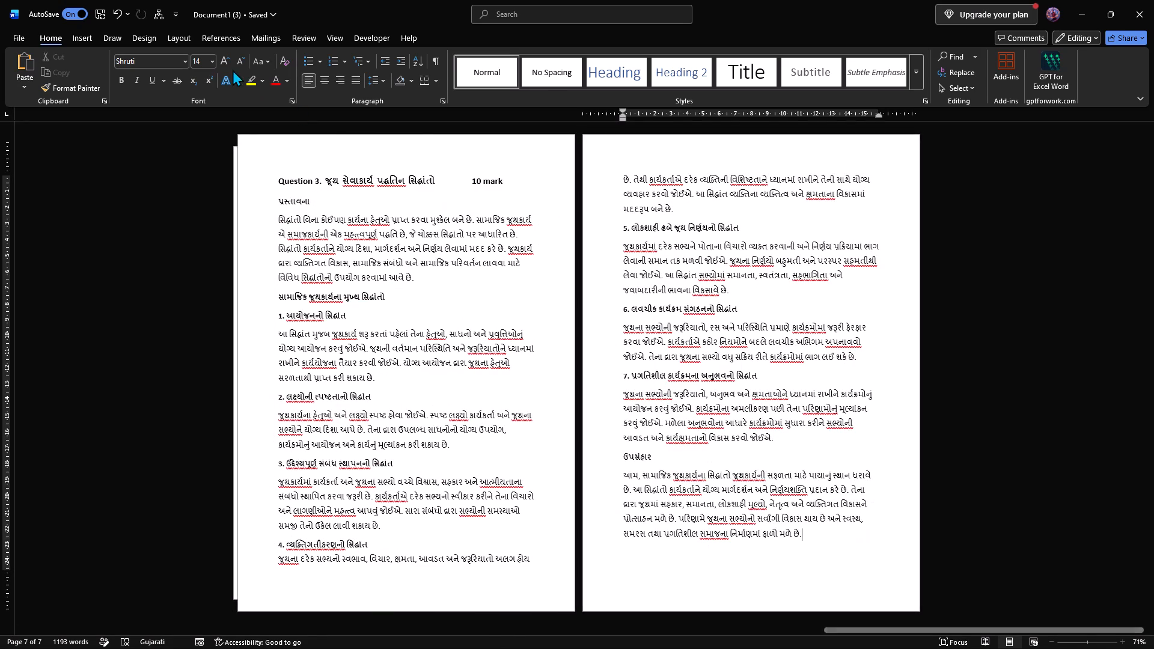
pyautogui.click(78, 38)
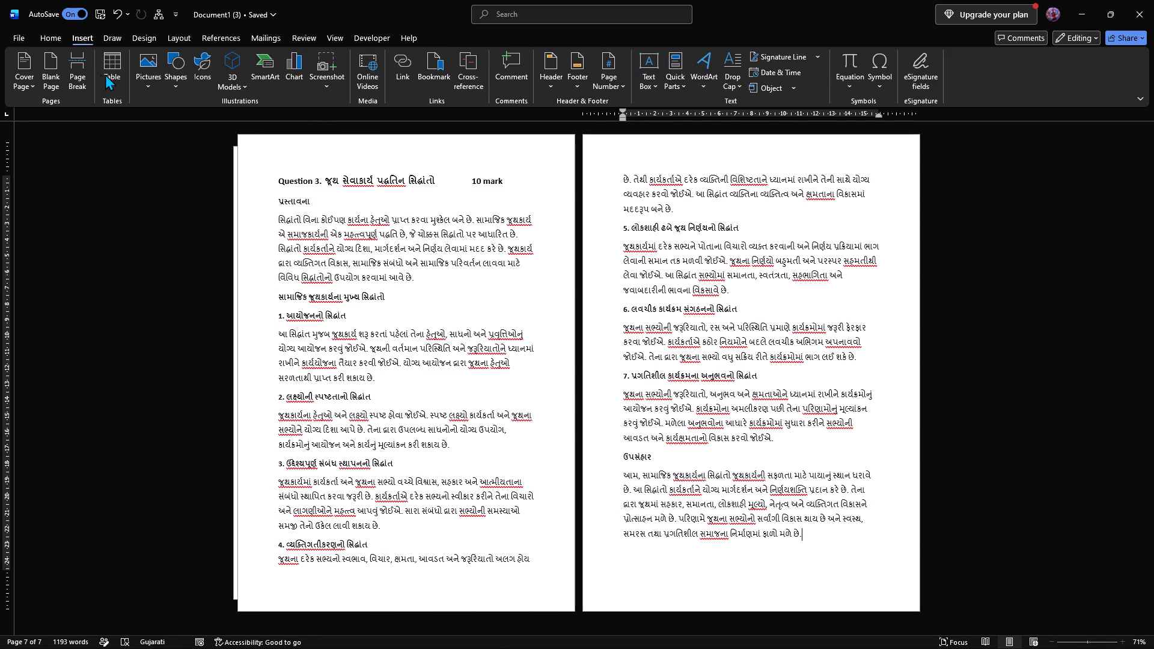
pyautogui.click(82, 71)
# Start the next question's heading on the new page with the text "Question 4".
pyautogui.click(605, 171)
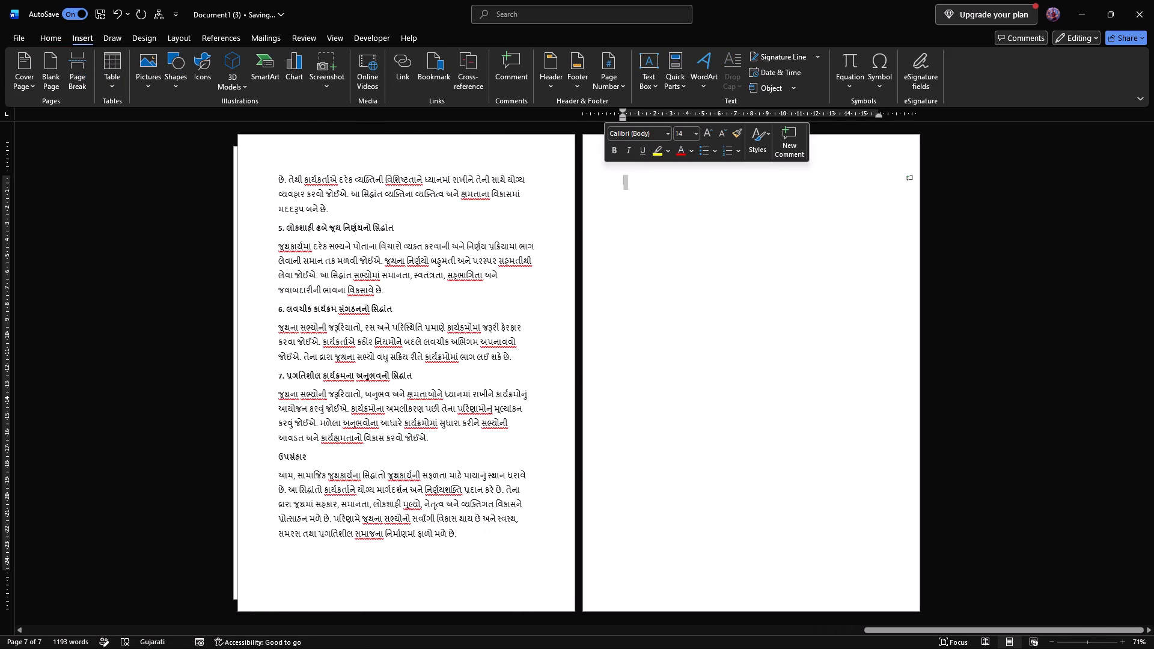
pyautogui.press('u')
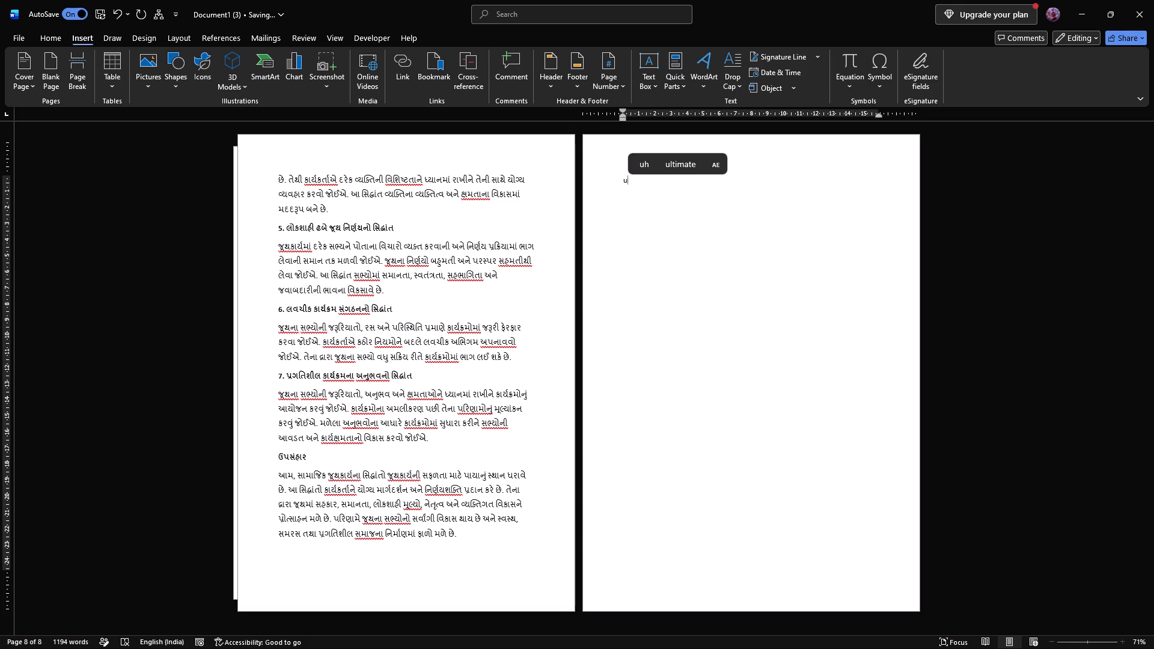
pyautogui.press('BackSpace')
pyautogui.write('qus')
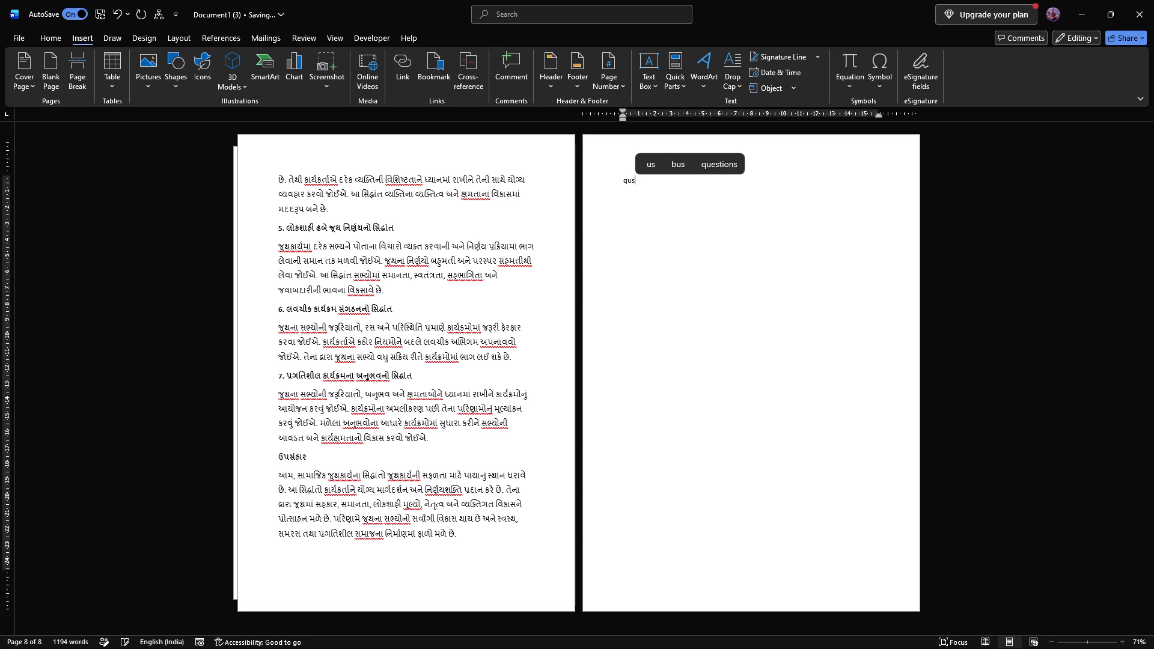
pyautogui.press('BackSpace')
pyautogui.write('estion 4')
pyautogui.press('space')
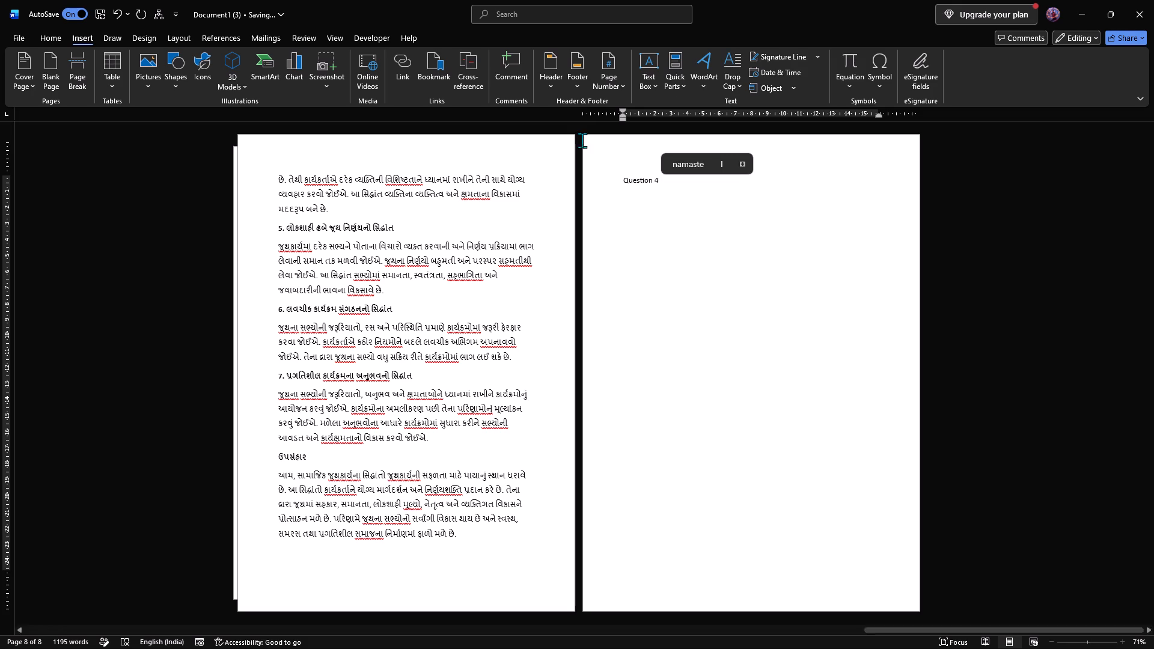
# Shrink the Word window to bring the ChatGPT conversation in Chrome into view.
pyautogui.click(1103, 7)
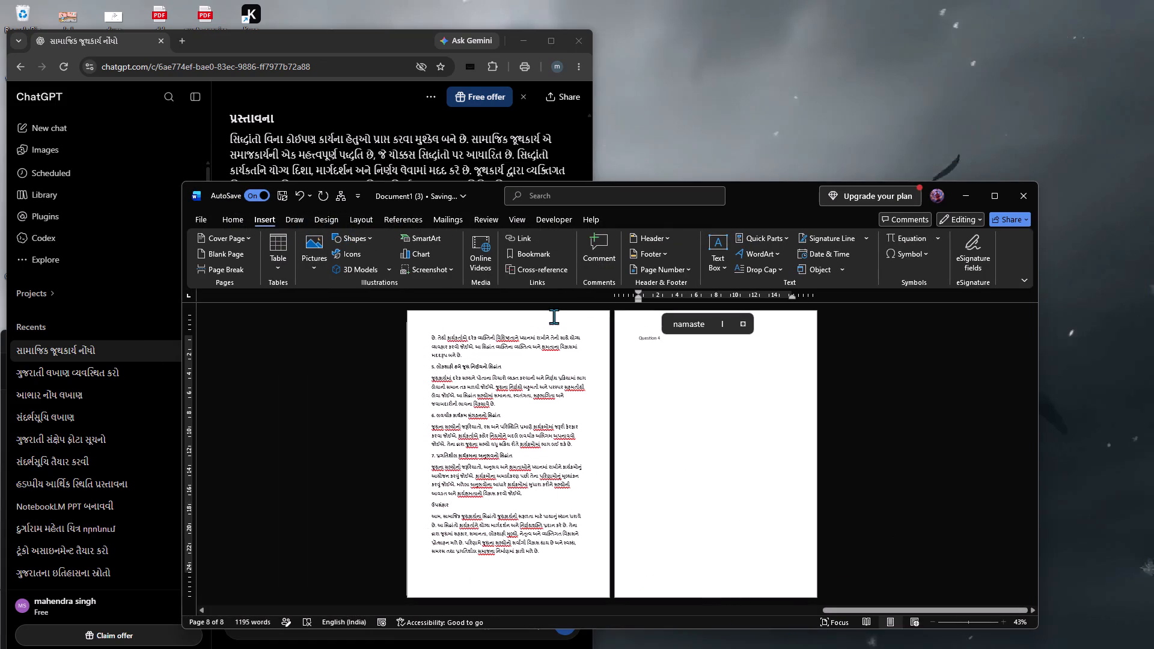
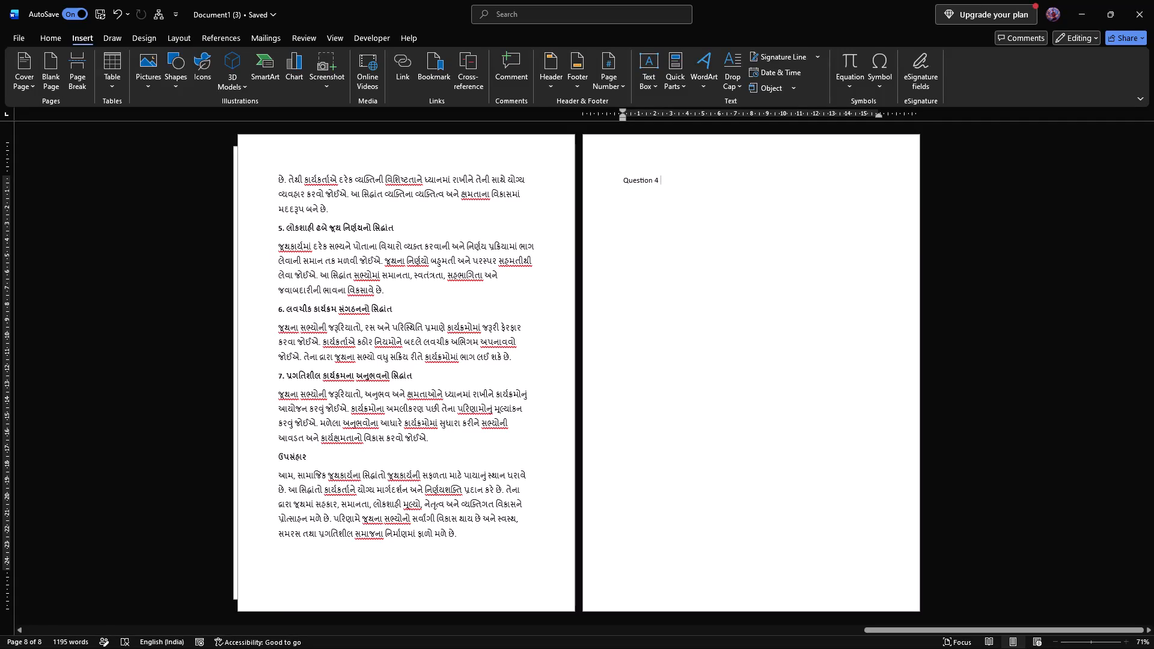
# Complete the Question 4 heading with the copied title "જૂથ સેવાકાર્ય પદ્ધતિમાં કાર્યક્રમ આયોજન અને વિકાસ", followed by a spaced "10 mark" label.
pyautogui.hotkey('ctrl', 'v')
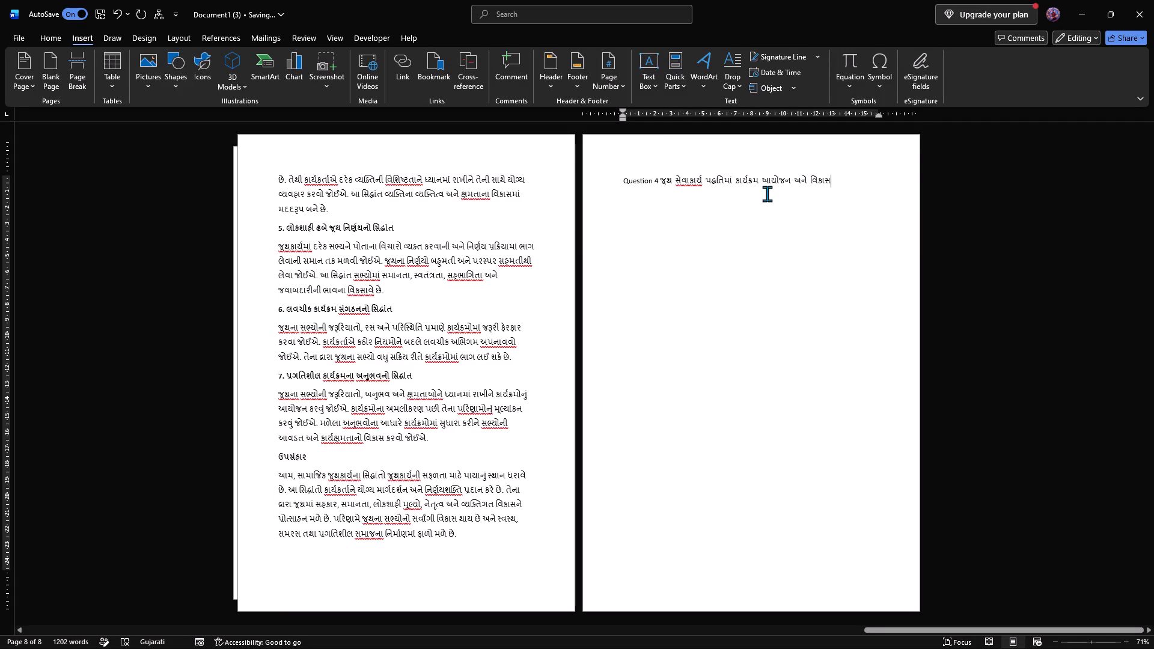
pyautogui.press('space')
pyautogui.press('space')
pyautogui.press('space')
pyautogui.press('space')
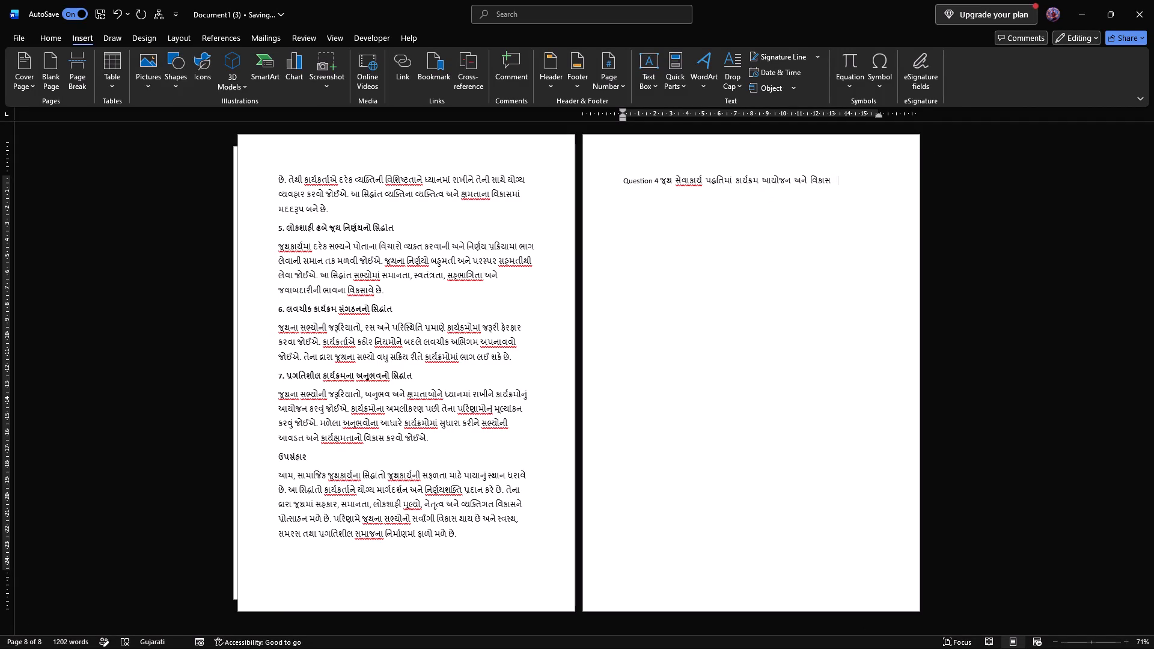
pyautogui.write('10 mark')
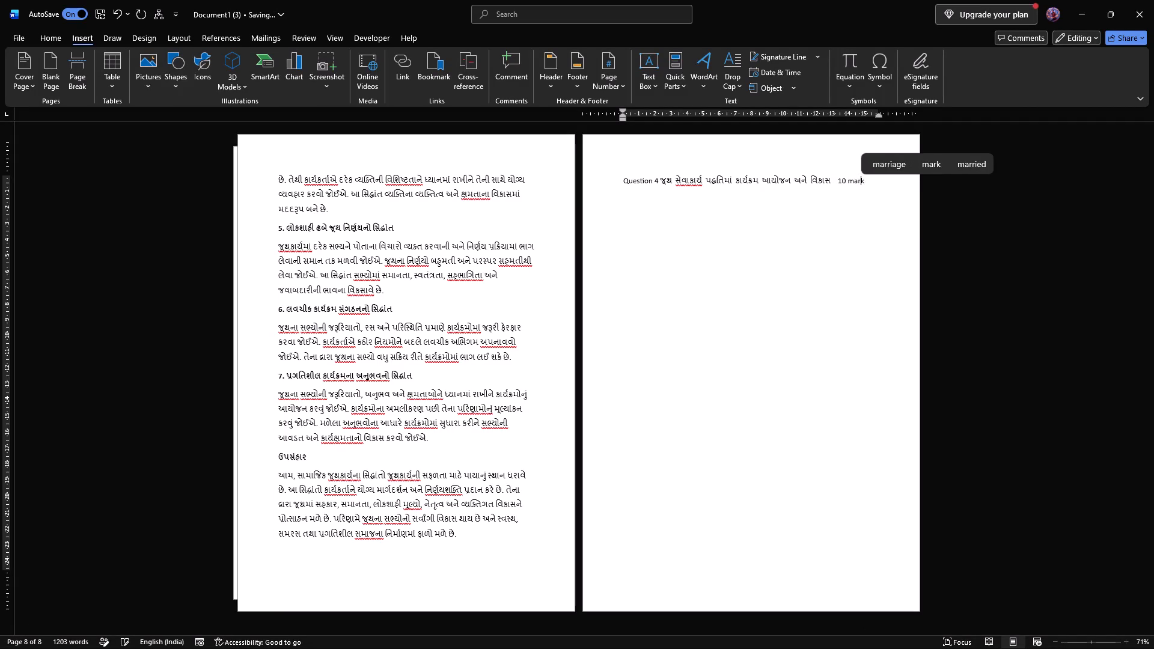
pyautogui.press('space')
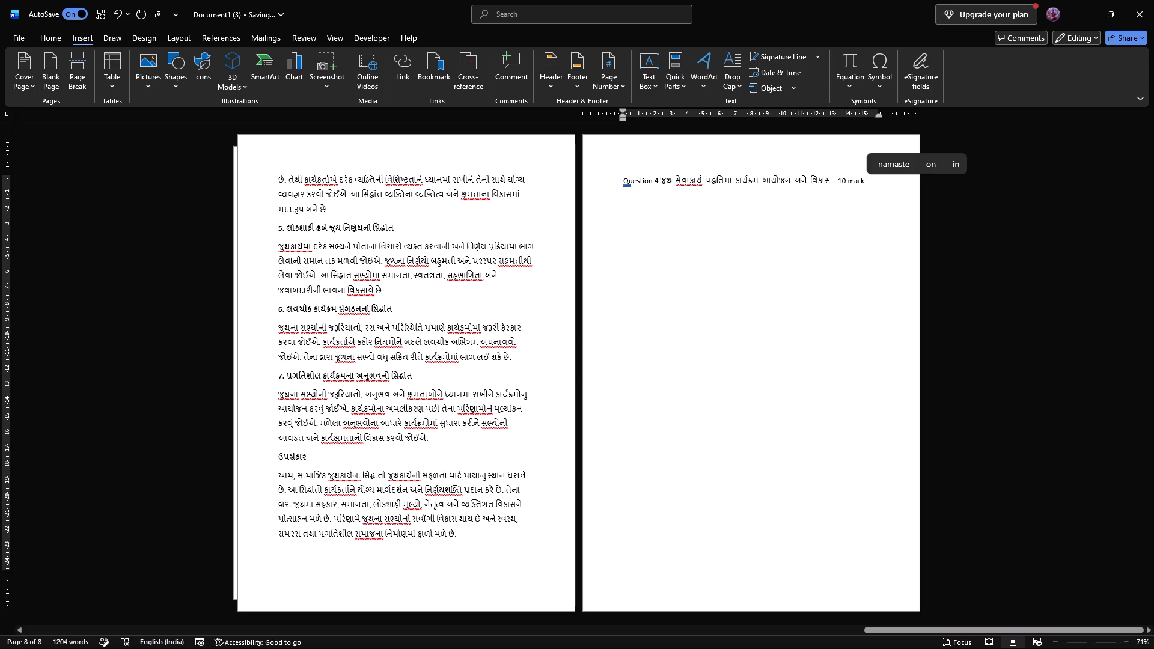
# Select the entire Question 4 heading line, including its mark label, for formatting.
pyautogui.moveTo(615, 177); pyautogui.dragTo(830, 187)
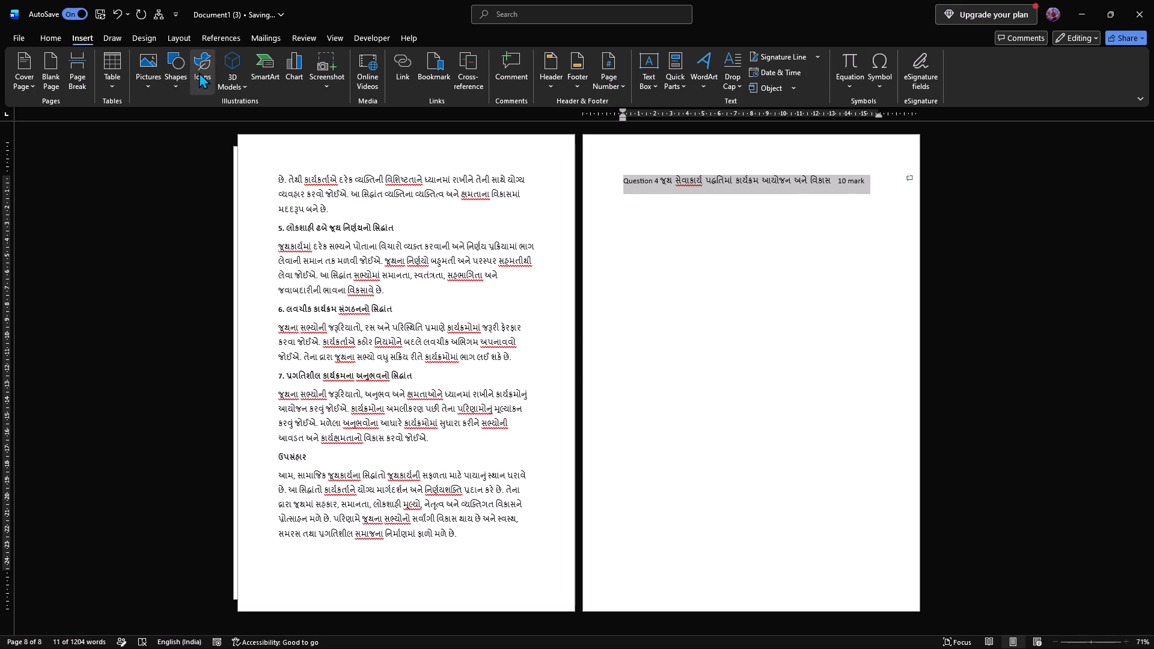
# Make the Question 4 heading, including its "10 mark" label, bold and set it to font size 16.
pyautogui.click(44, 39)
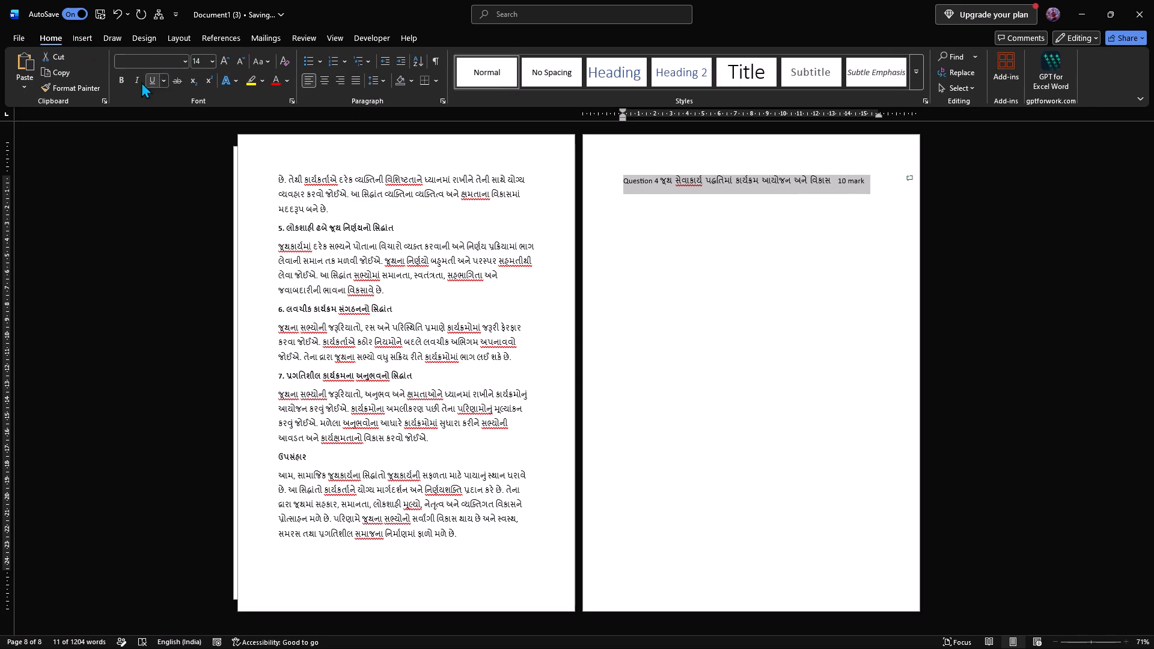
pyautogui.click(120, 85)
pyautogui.click(209, 57)
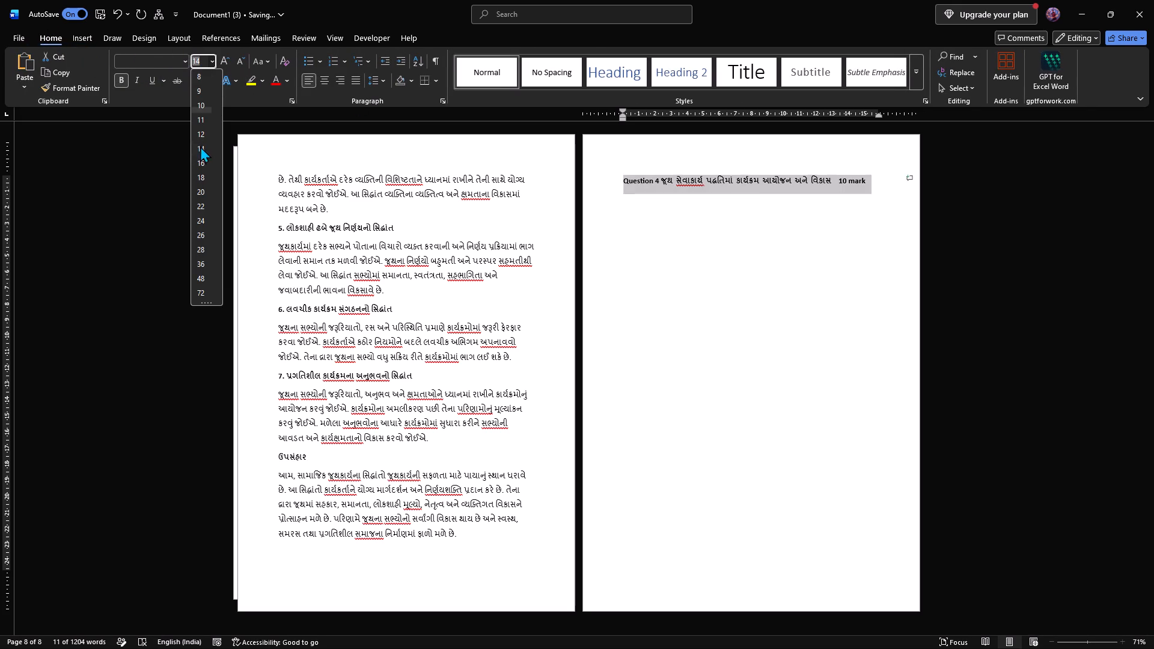
pyautogui.click(198, 163)
pyautogui.click(605, 284)
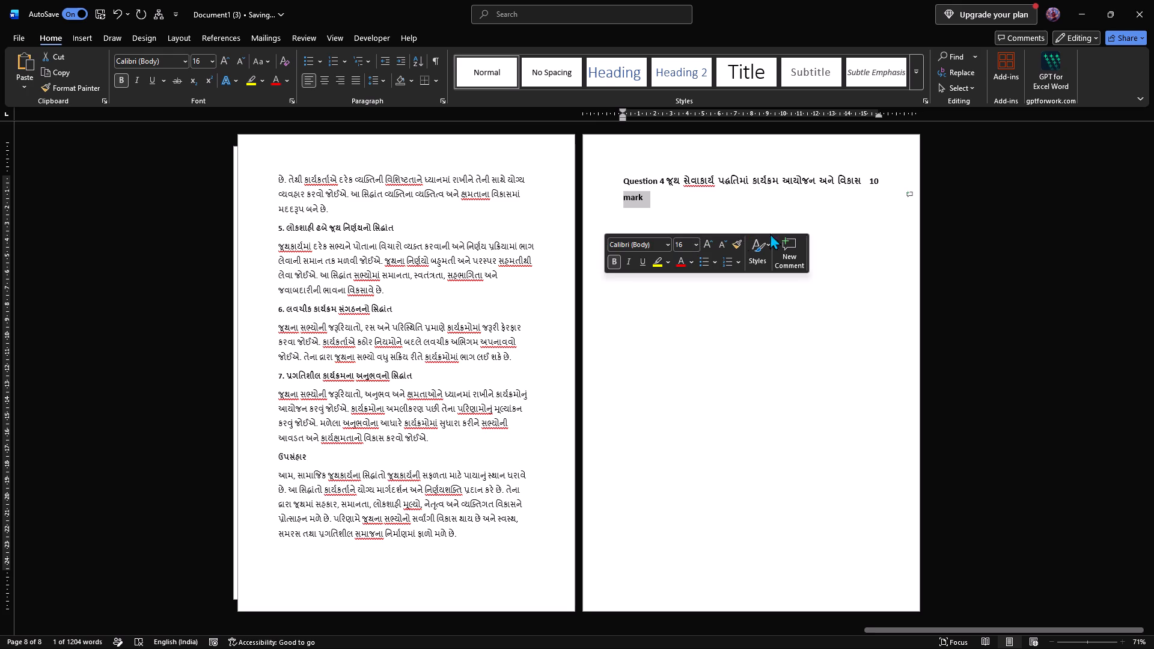
pyautogui.click(824, 227)
# Remove the extra spaces before and inside "10 mark" in the Question 4 heading, so "10mark" sits together on the second line.
pyautogui.click(873, 184)
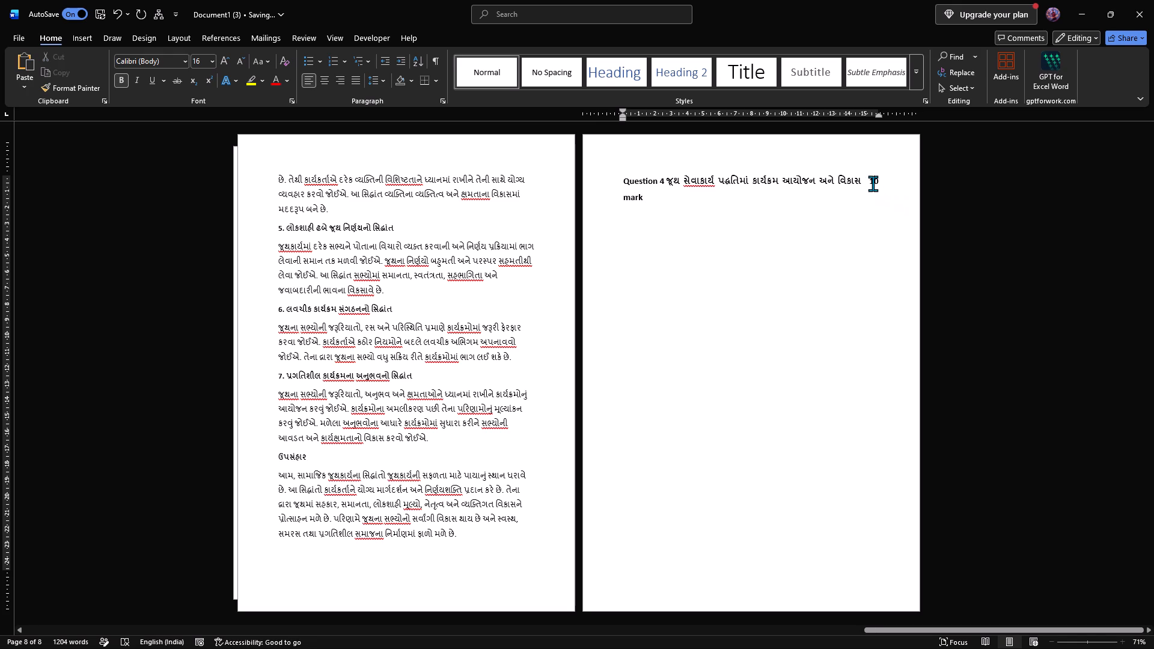
pyautogui.click(868, 181)
pyautogui.press('BackSpace')
pyautogui.press('BackSpace')
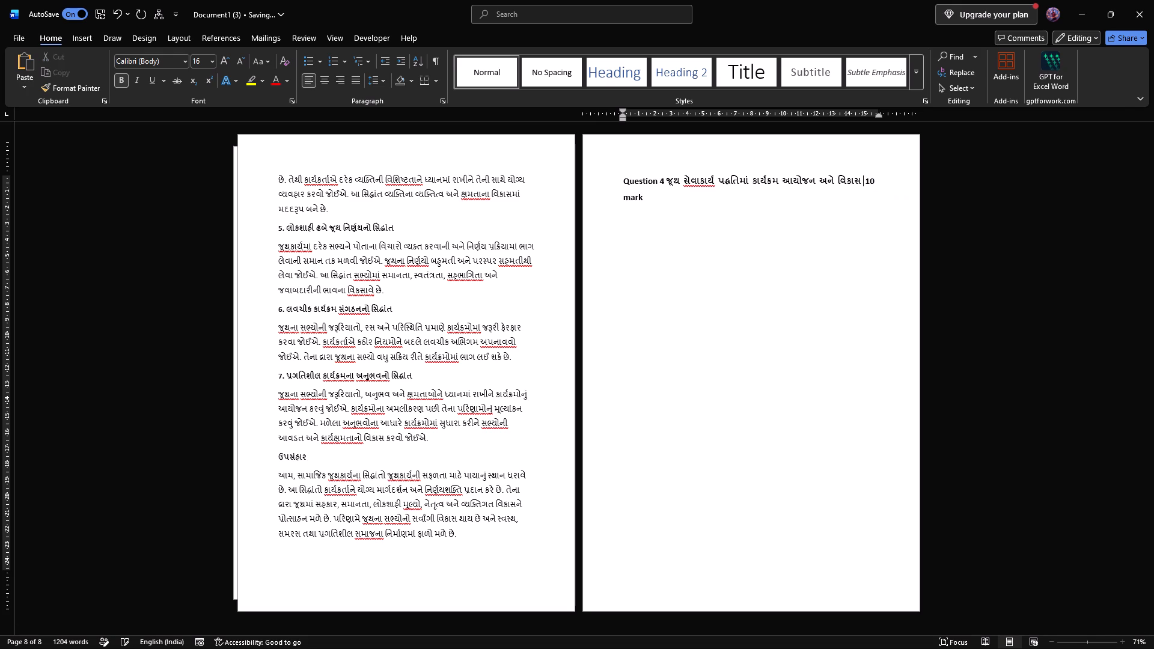
pyautogui.press('BackSpace')
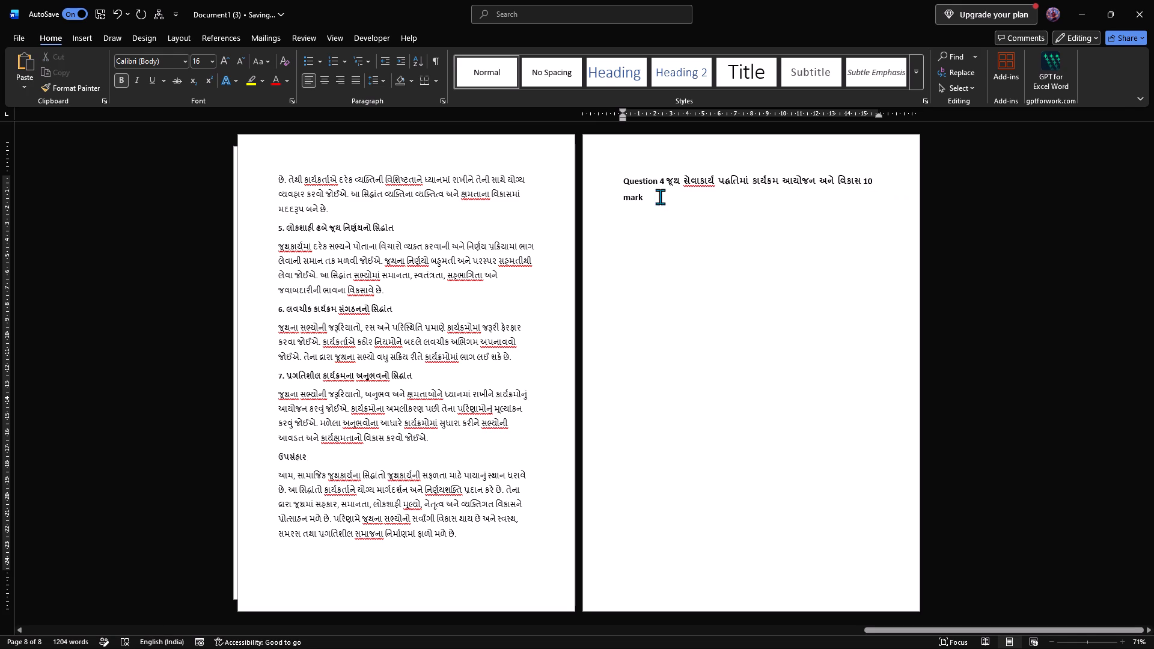
pyautogui.click(626, 200)
pyautogui.press('BackSpace')
pyautogui.press('BackSpace')
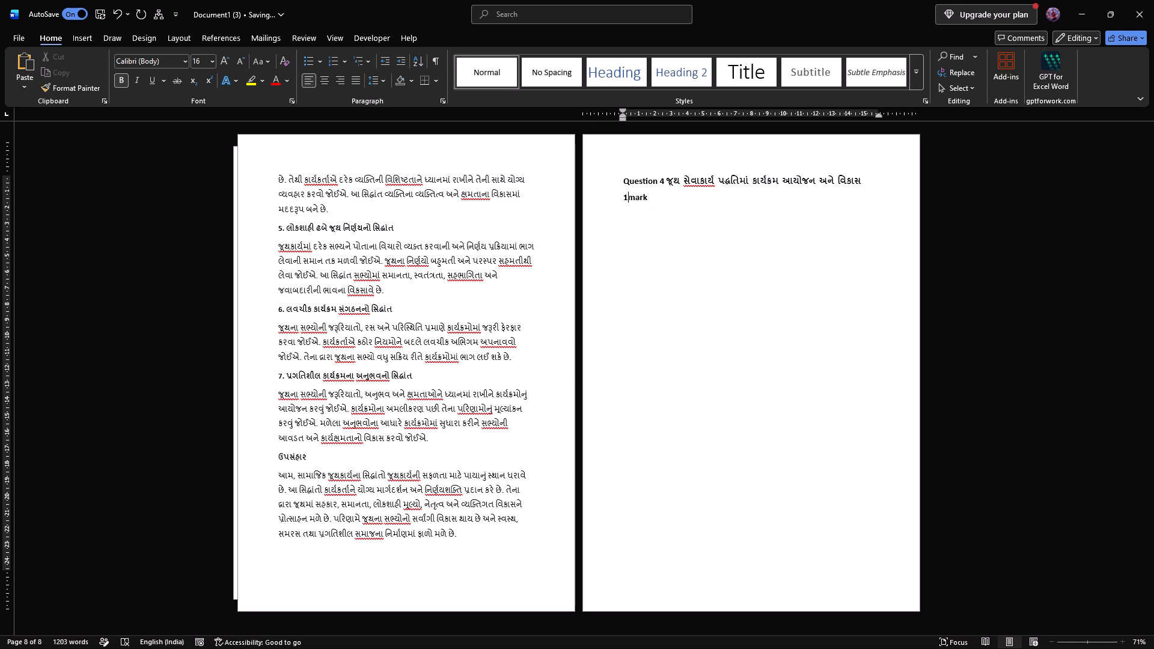
pyautogui.hotkey('ctrl', 'z')
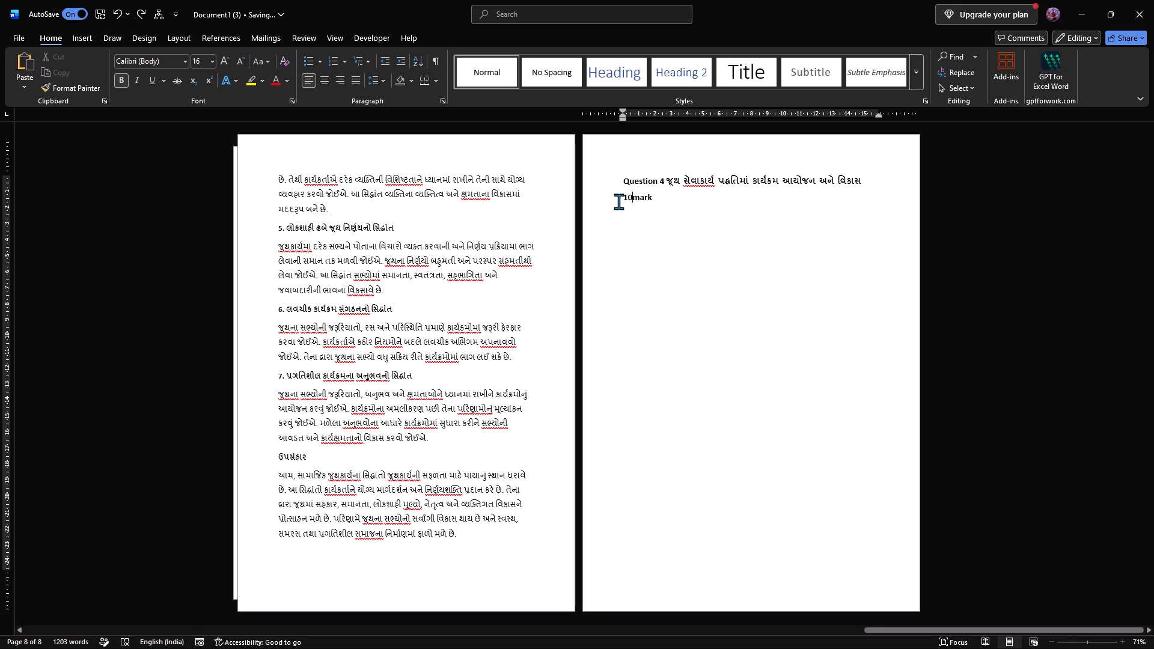
# Add an extra space between "Question 4" and the Gujarati question text in the heading.
pyautogui.click(667, 175)
pyautogui.press('space')
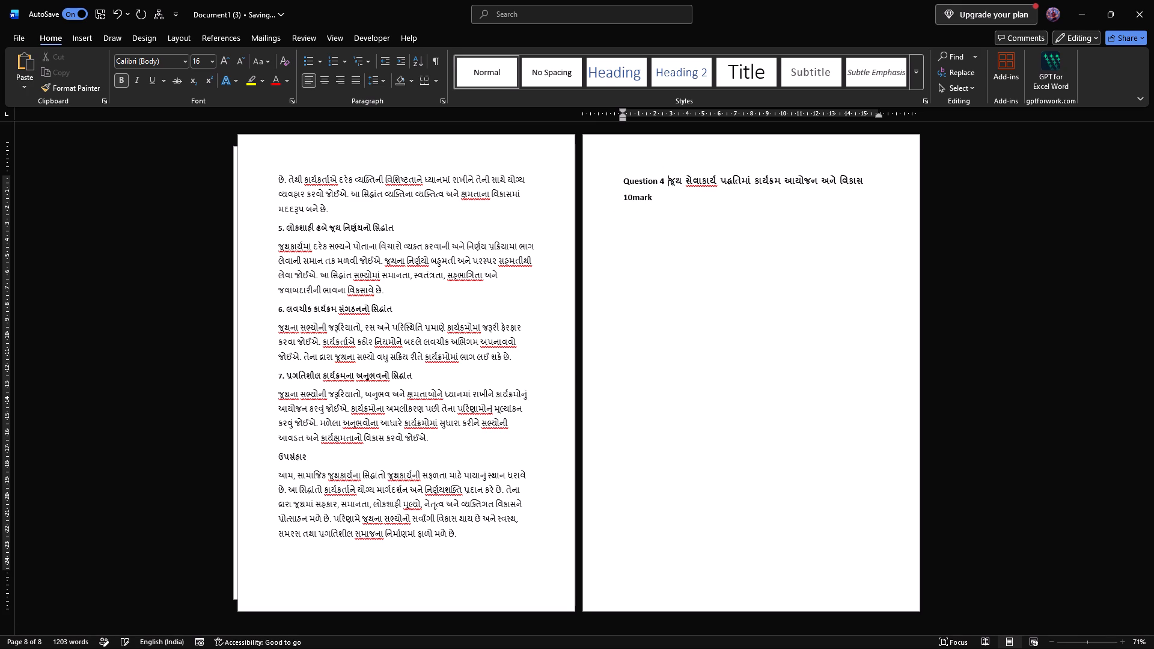
# Insert spaces and a period before "10mark" in the Question 4 heading, pushing the label across its line to the page's right margin.
pyautogui.click(624, 196)
pyautogui.press('space')
pyautogui.press('space')
pyautogui.press('space')
pyautogui.press('space')
pyautogui.press('space')
pyautogui.press('space')
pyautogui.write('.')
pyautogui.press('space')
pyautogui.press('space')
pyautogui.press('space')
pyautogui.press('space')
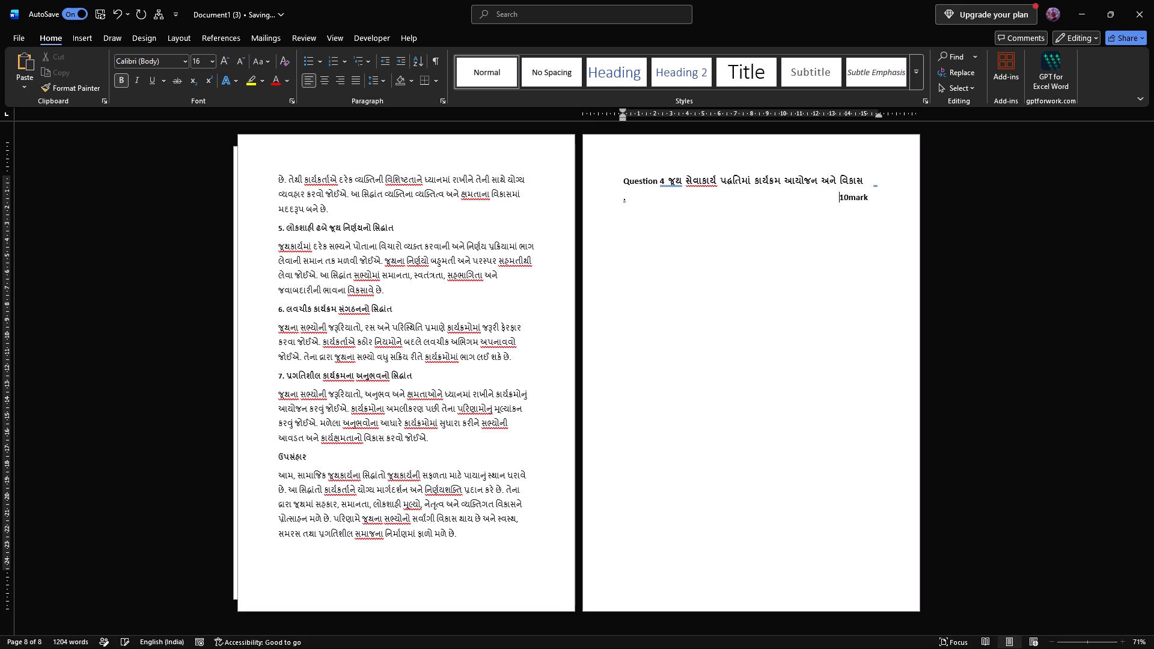
# Undo the spaces and punctuation inserted before "10mark" in the Question 4 heading.
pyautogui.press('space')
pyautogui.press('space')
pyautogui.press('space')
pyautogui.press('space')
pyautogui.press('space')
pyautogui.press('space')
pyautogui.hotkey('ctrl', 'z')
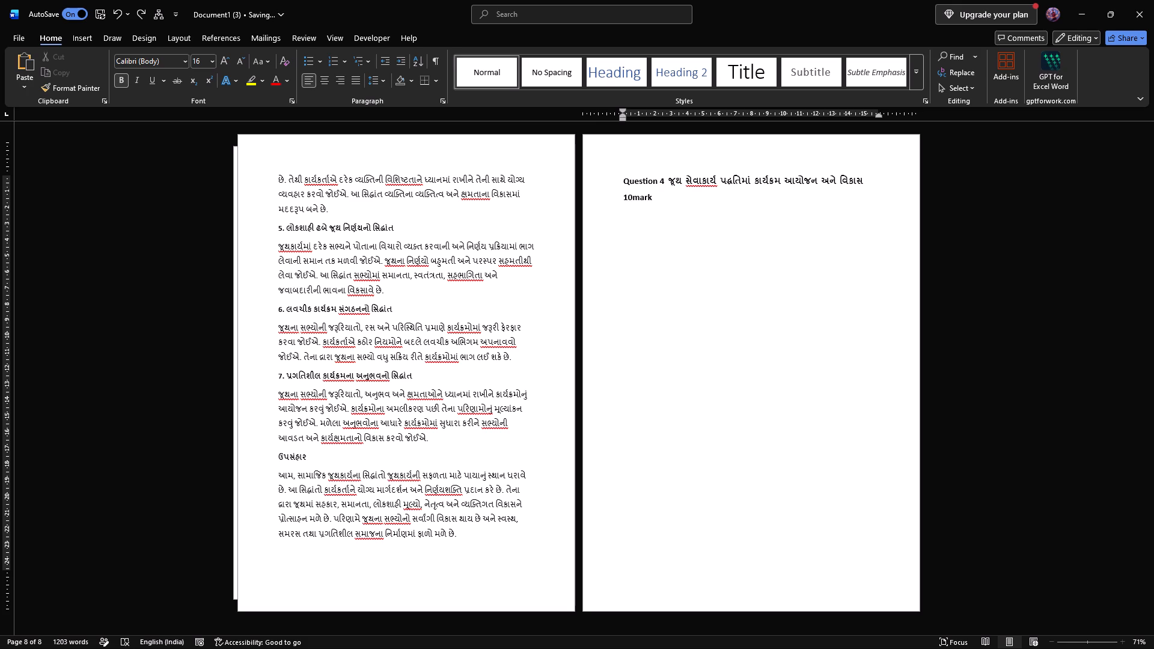
# Insert periods separated by long runs of spaces before "10mark" in the Question 4 heading, pushing the label across toward the right margin.
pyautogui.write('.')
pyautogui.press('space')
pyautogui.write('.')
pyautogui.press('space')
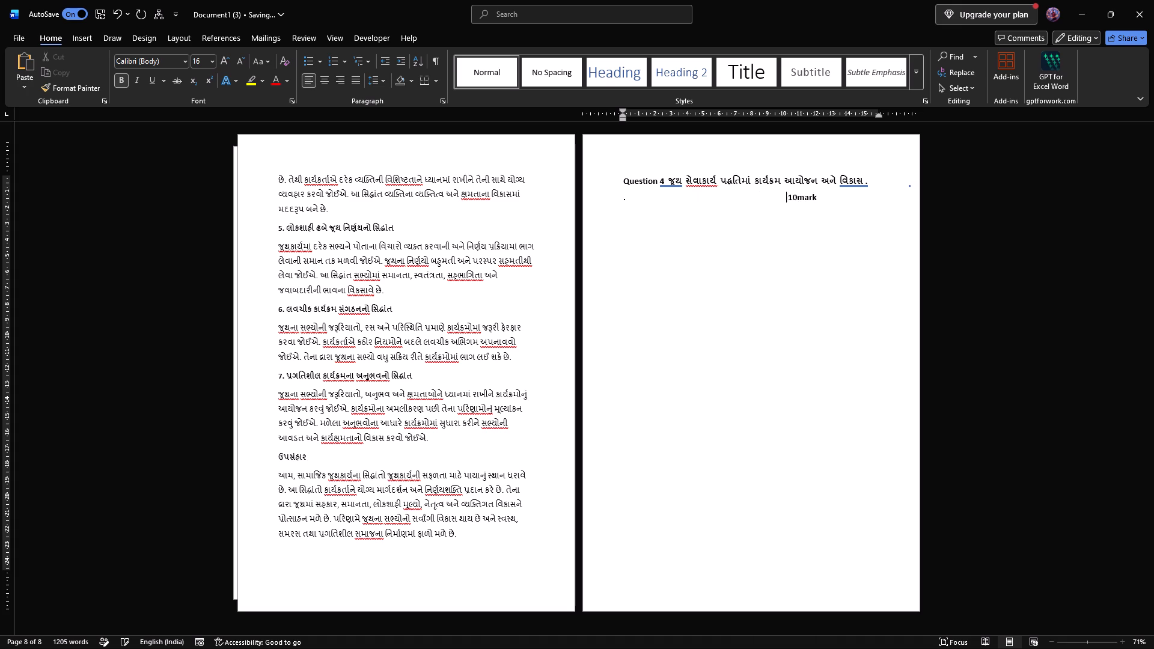
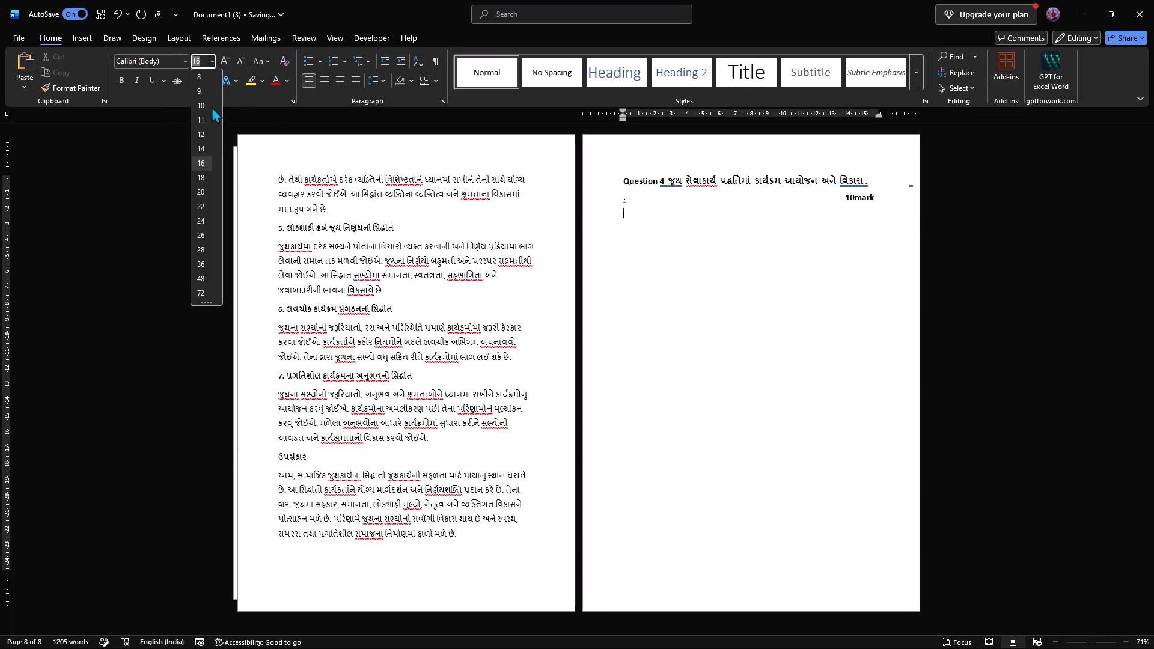
pyautogui.click(203, 142)
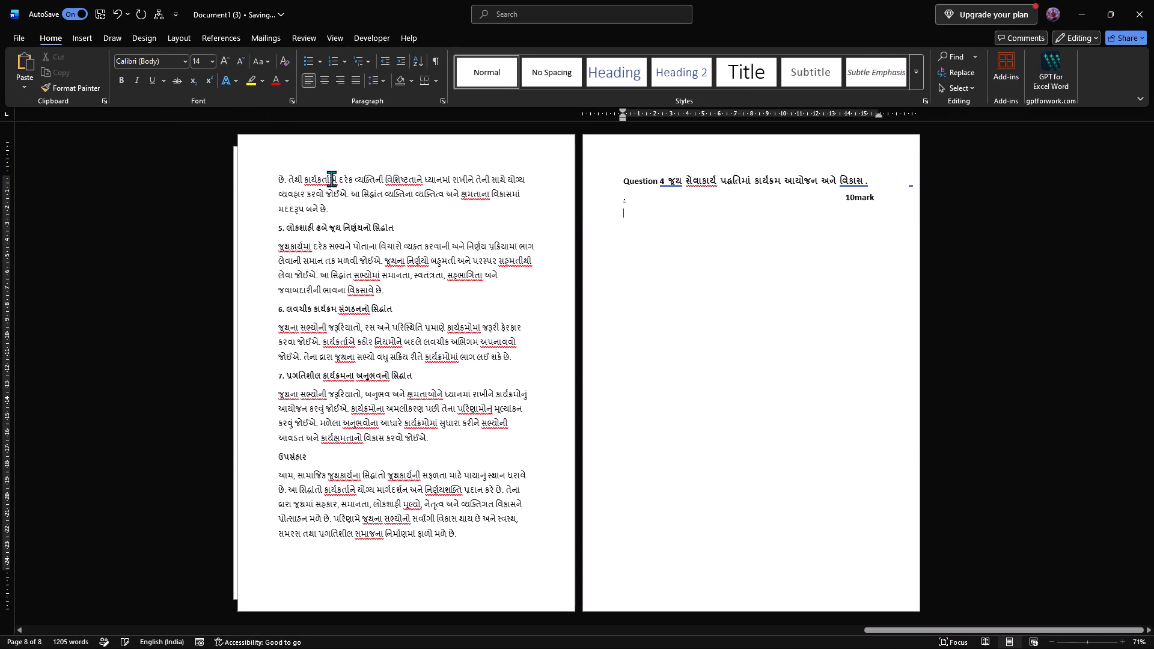
pyautogui.hotkey('ctrl', 'v')
# Insert a page break after the last paragraph of the Question 4 answer and place the cursor on the new page.
pyautogui.scroll(2, 752, 298)
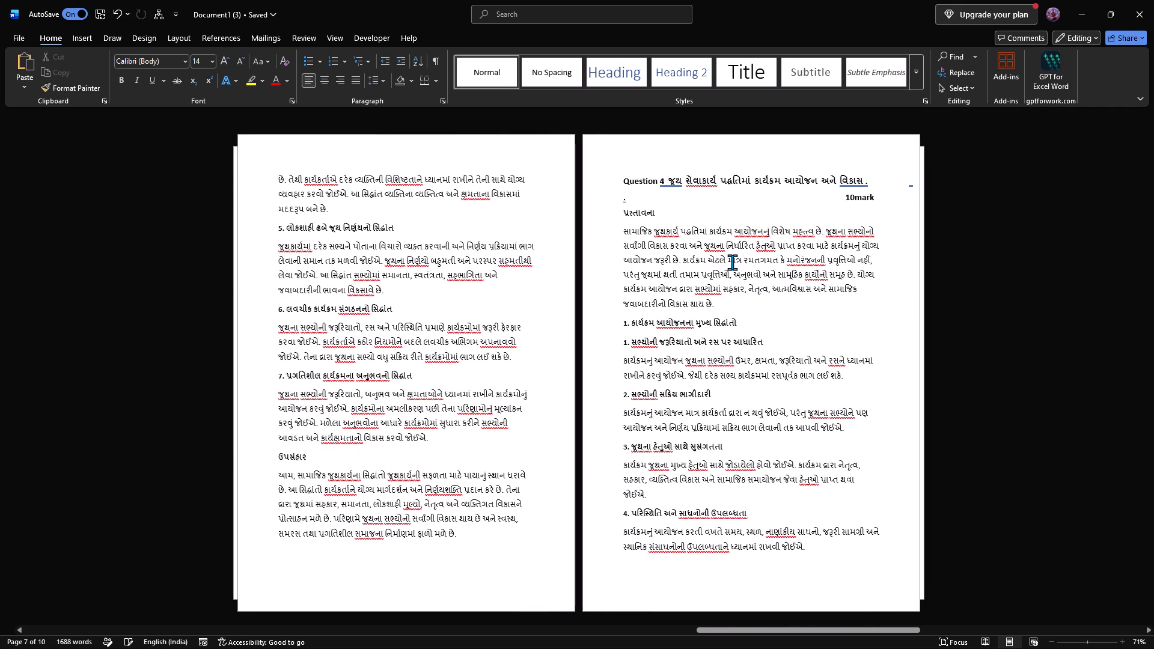
pyautogui.scroll(-2, 732, 262)
pyautogui.scroll(1, 732, 262)
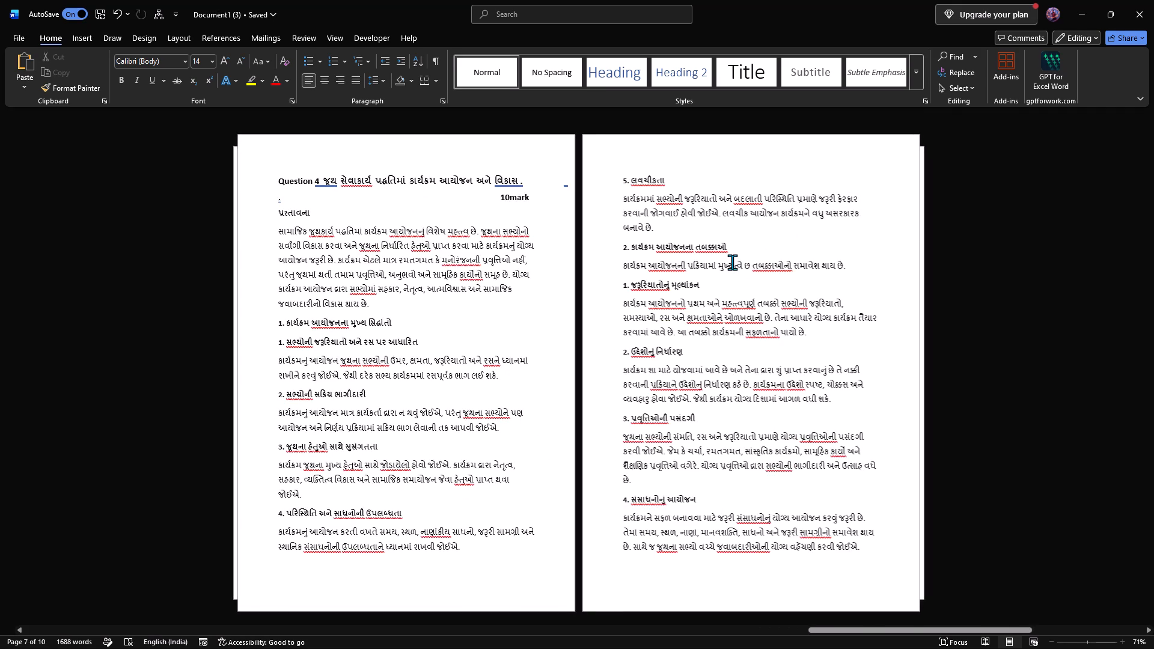
pyautogui.scroll(-3, 695, 318)
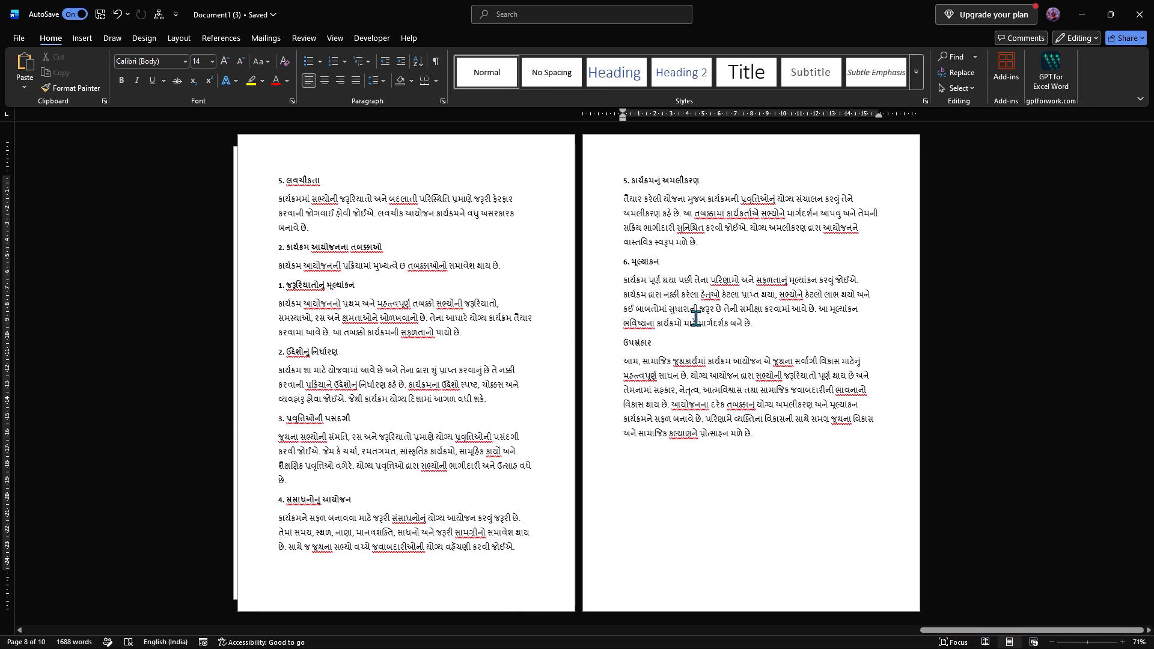
pyautogui.scroll(-1, 695, 318)
pyautogui.click(799, 437)
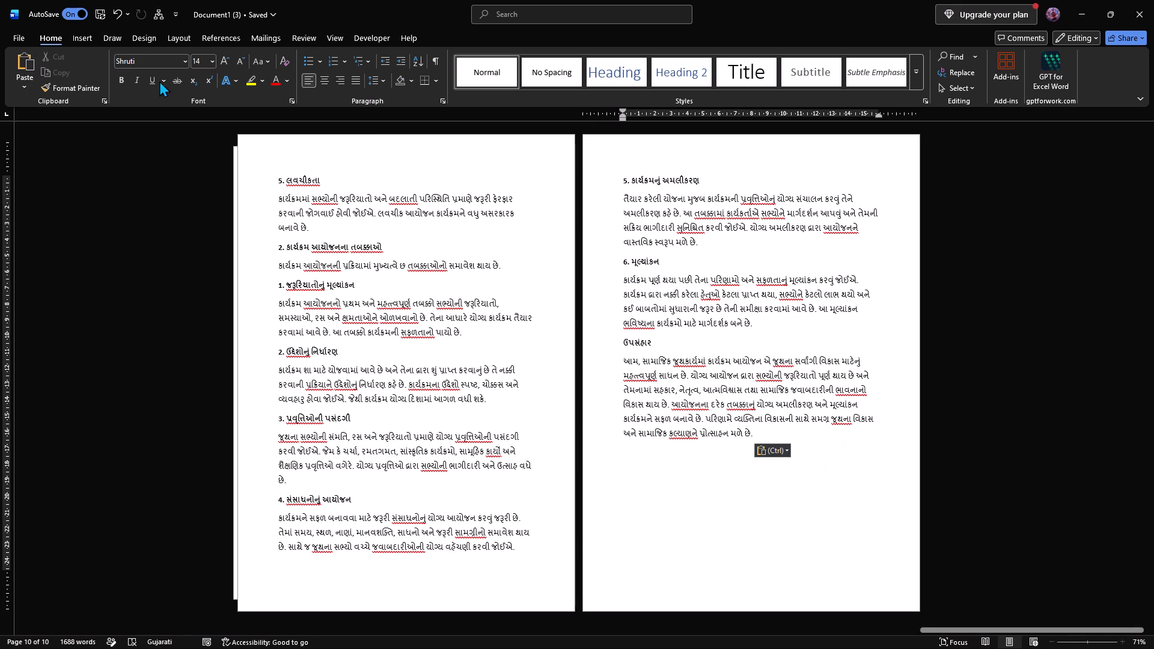
pyautogui.click(84, 39)
pyautogui.click(85, 69)
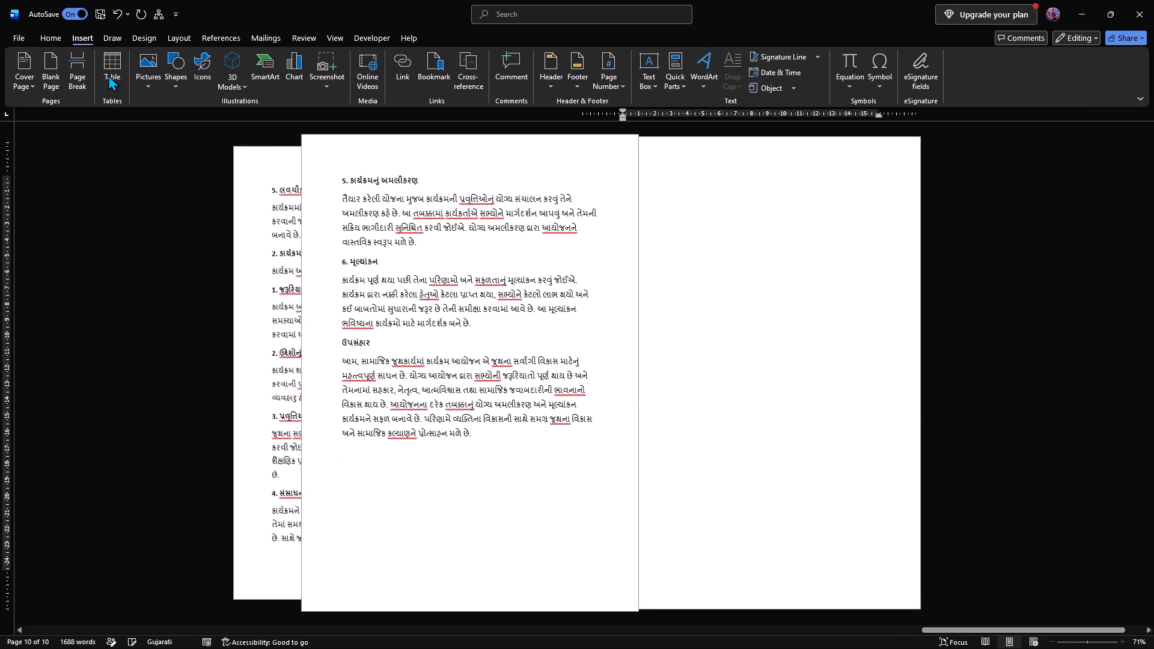
pyautogui.click(639, 171)
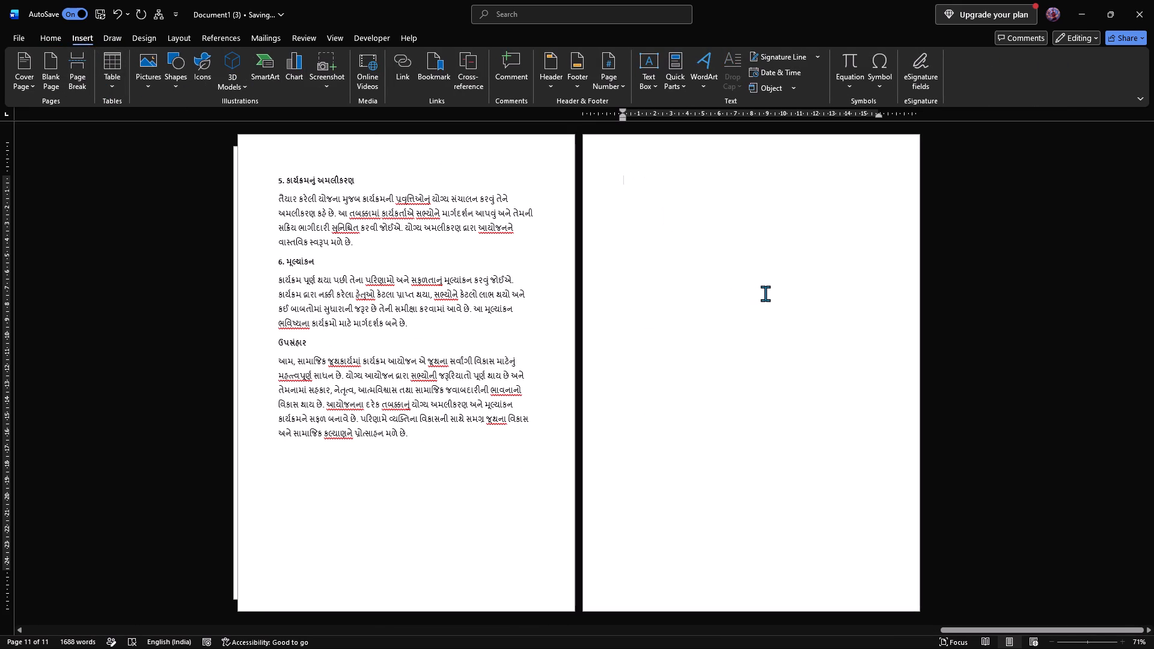
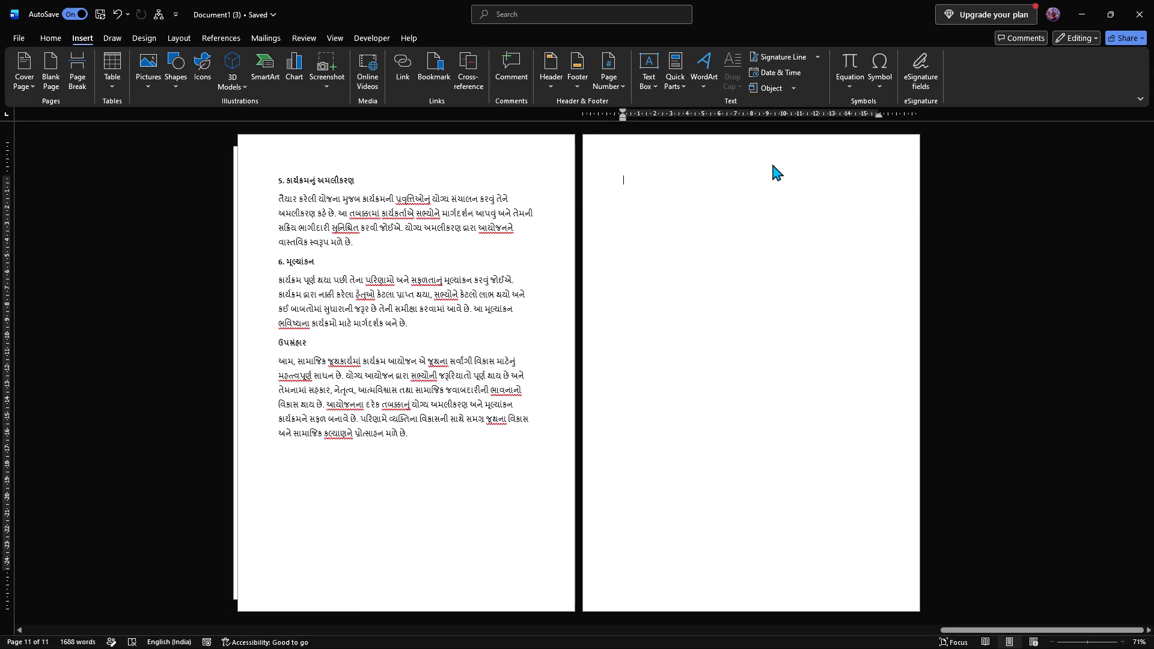
# Paste the copied Gujarati question at the start of the new blank page and prefix it with "Question 1".
pyautogui.hotkey('ctrl', 'v')
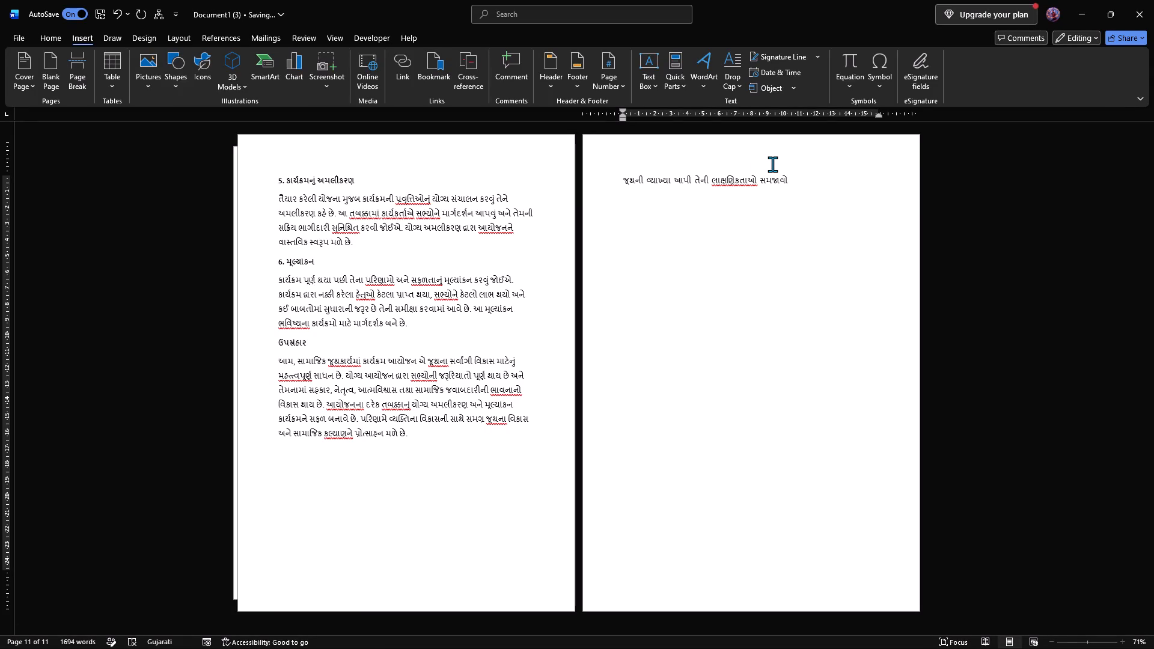
pyautogui.click(625, 178)
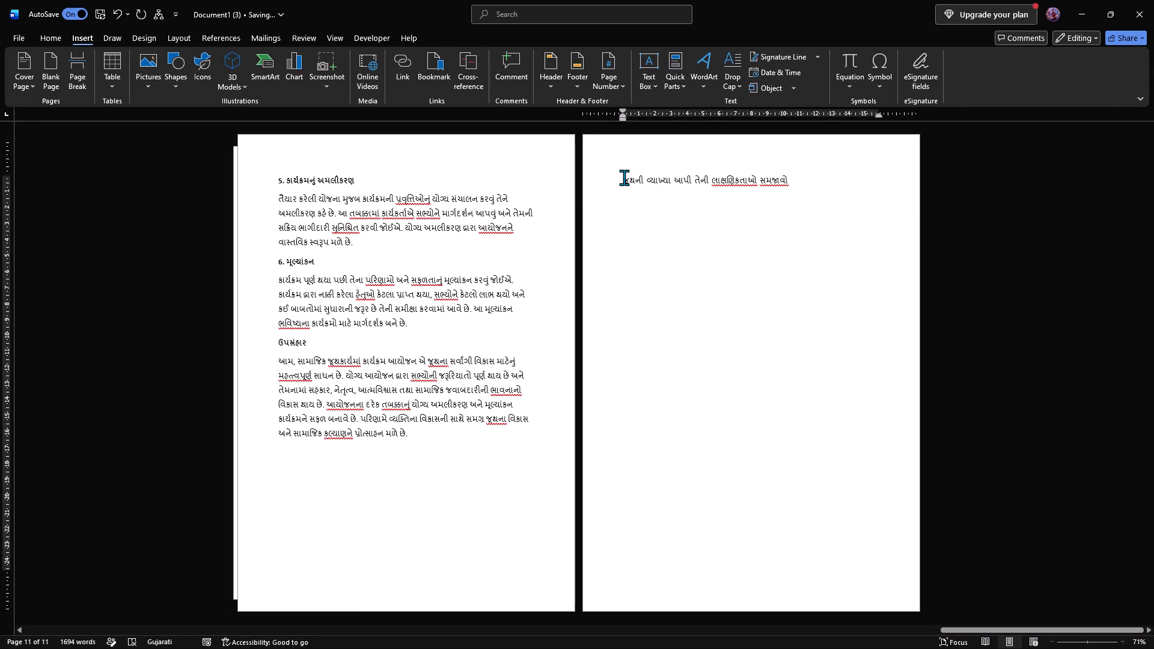
pyautogui.click(624, 177)
pyautogui.write('question')
pyautogui.press('space')
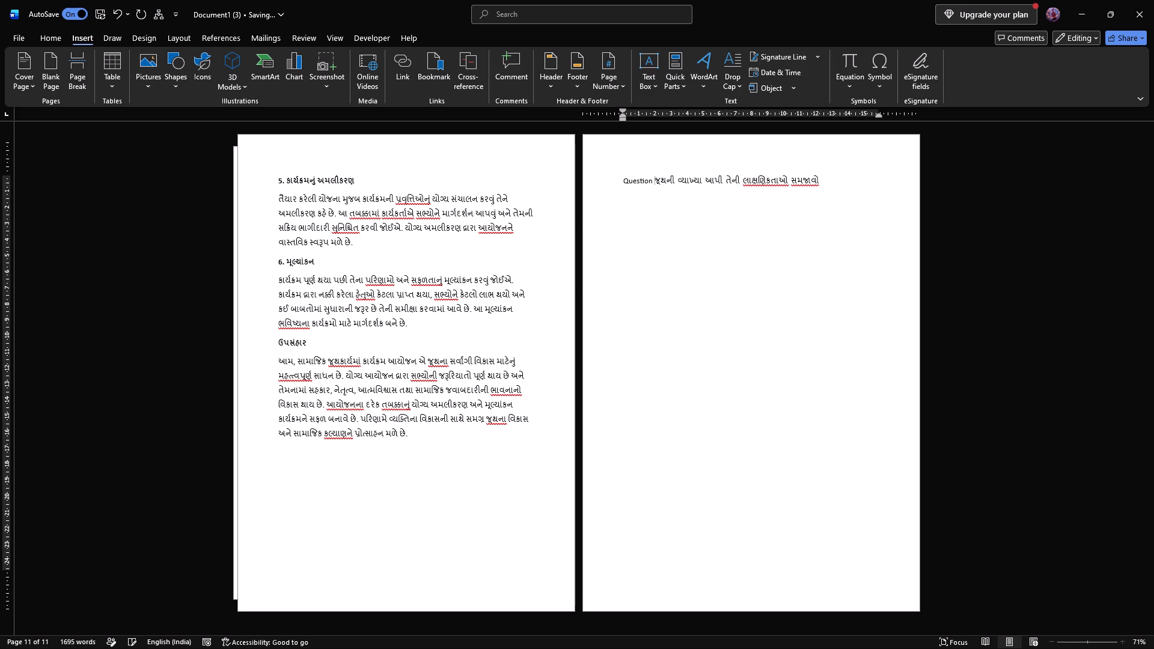
pyautogui.write('1')
pyautogui.press('space')
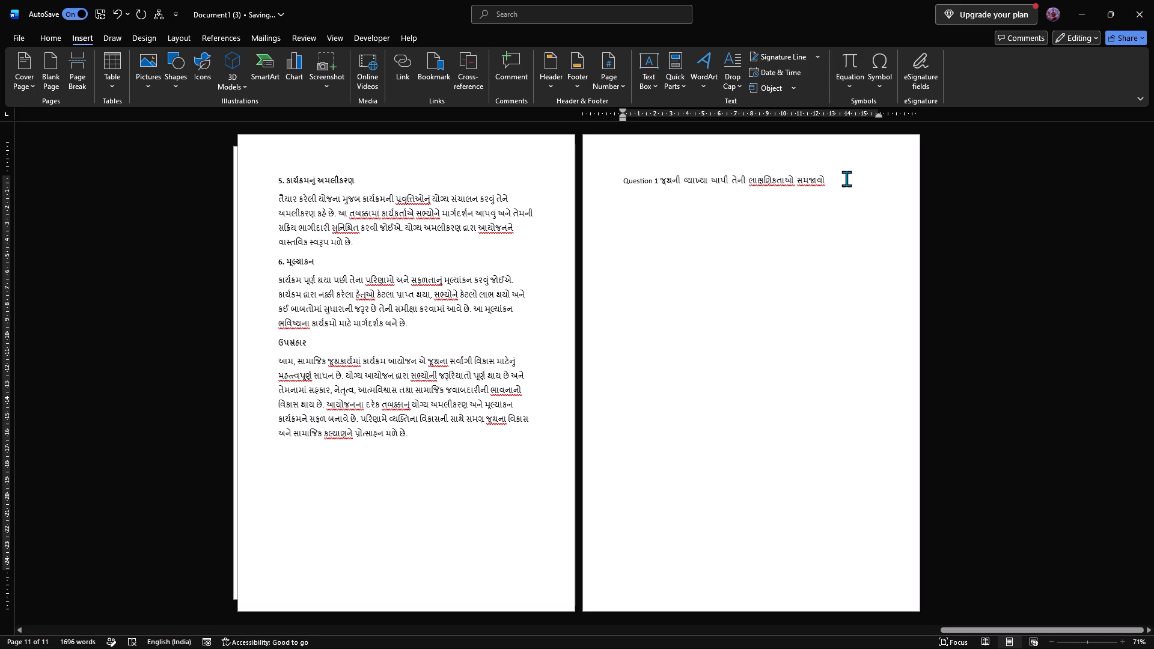
# Append "5mark" to the end of the new question line, separated from the question text by several extra spaces.
pyautogui.click(844, 180)
pyautogui.press('space')
pyautogui.write('5')
pyautogui.write('ma')
pyautogui.write('rk')
pyautogui.press('space')
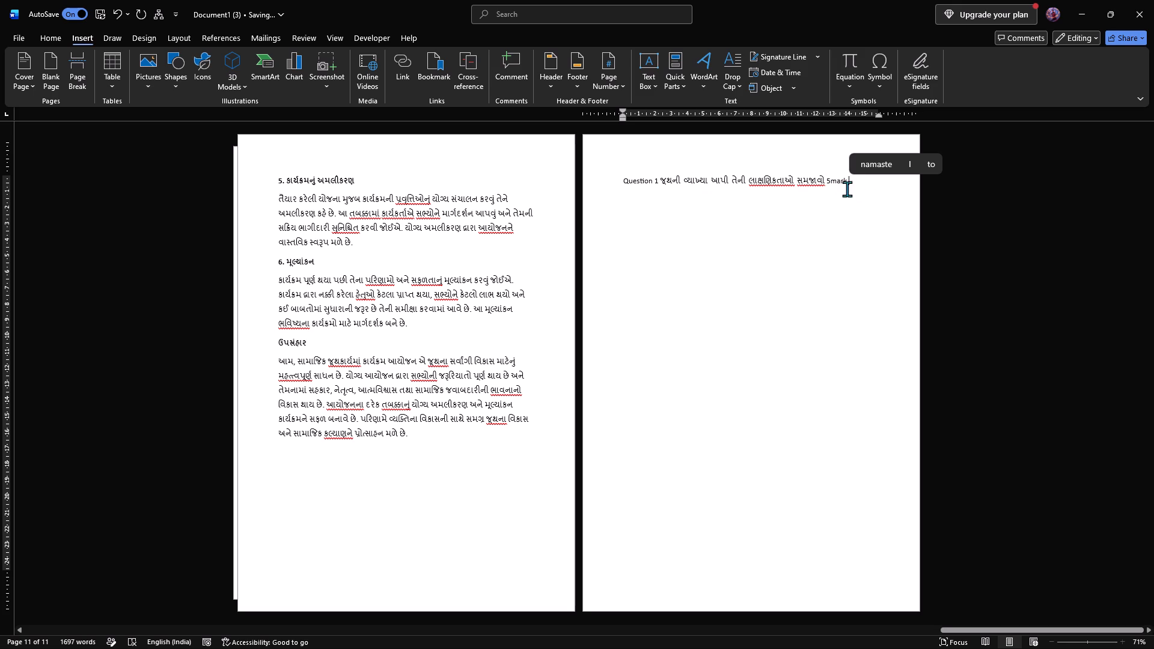
pyautogui.click(825, 180)
pyautogui.press('space')
pyautogui.press('space')
pyautogui.press('space')
pyautogui.press('space')
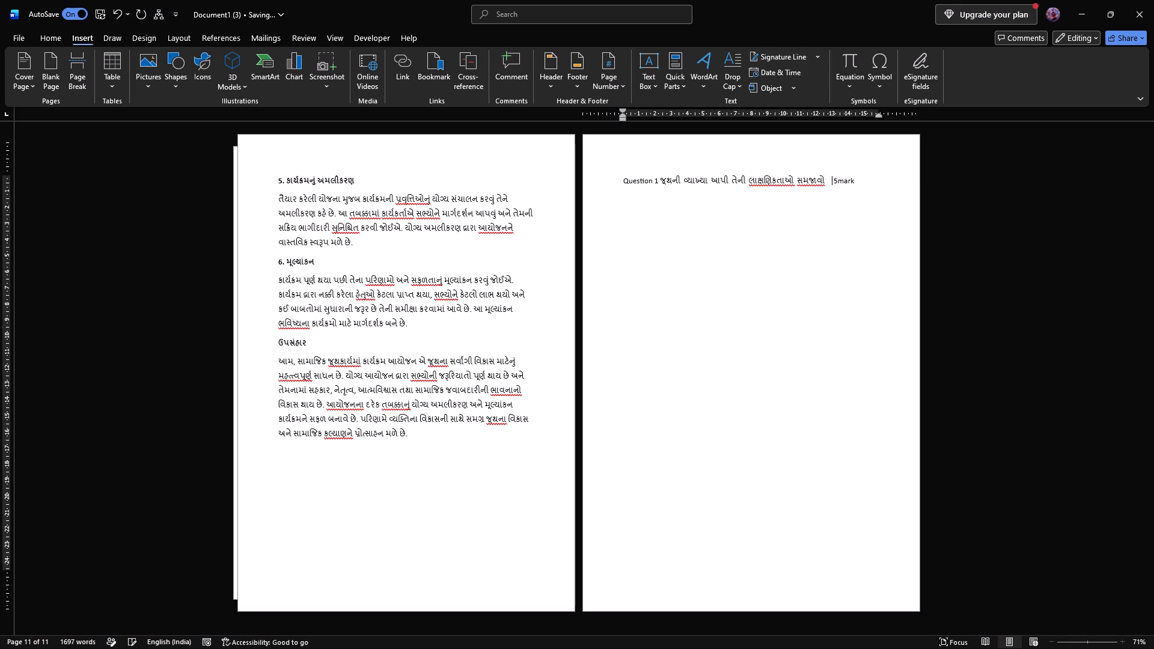
# Format the whole new question line, including its mark label, as bold with font size 16.
pyautogui.moveTo(623, 177); pyautogui.dragTo(930, 192)
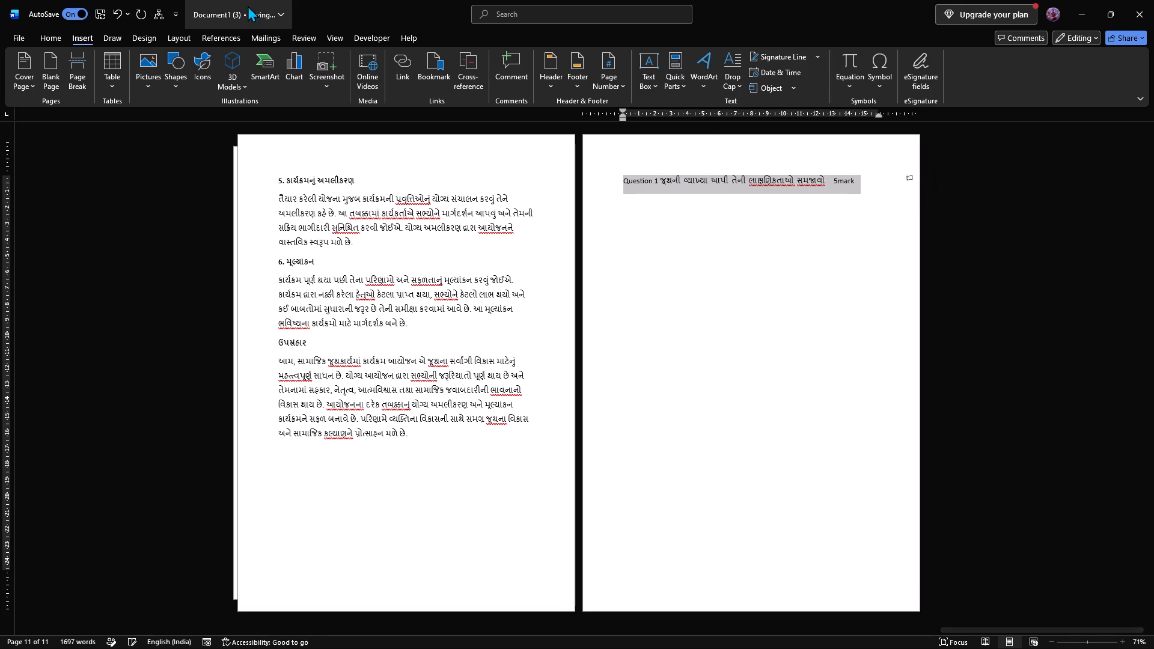
pyautogui.click(53, 31)
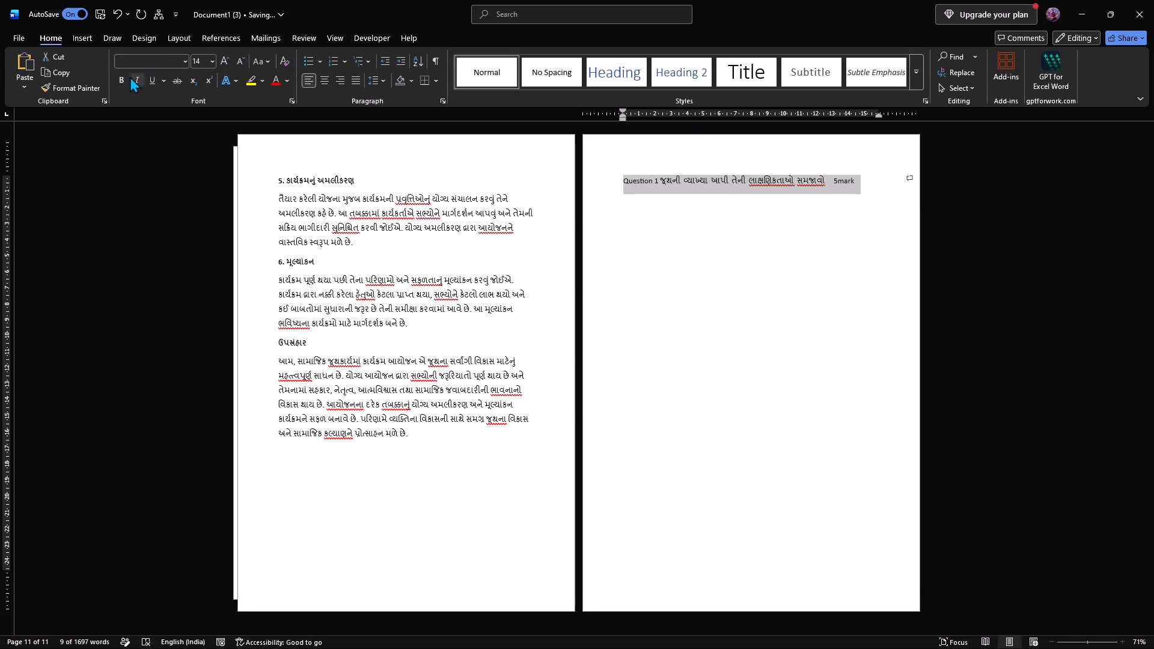
pyautogui.click(121, 78)
pyautogui.click(215, 67)
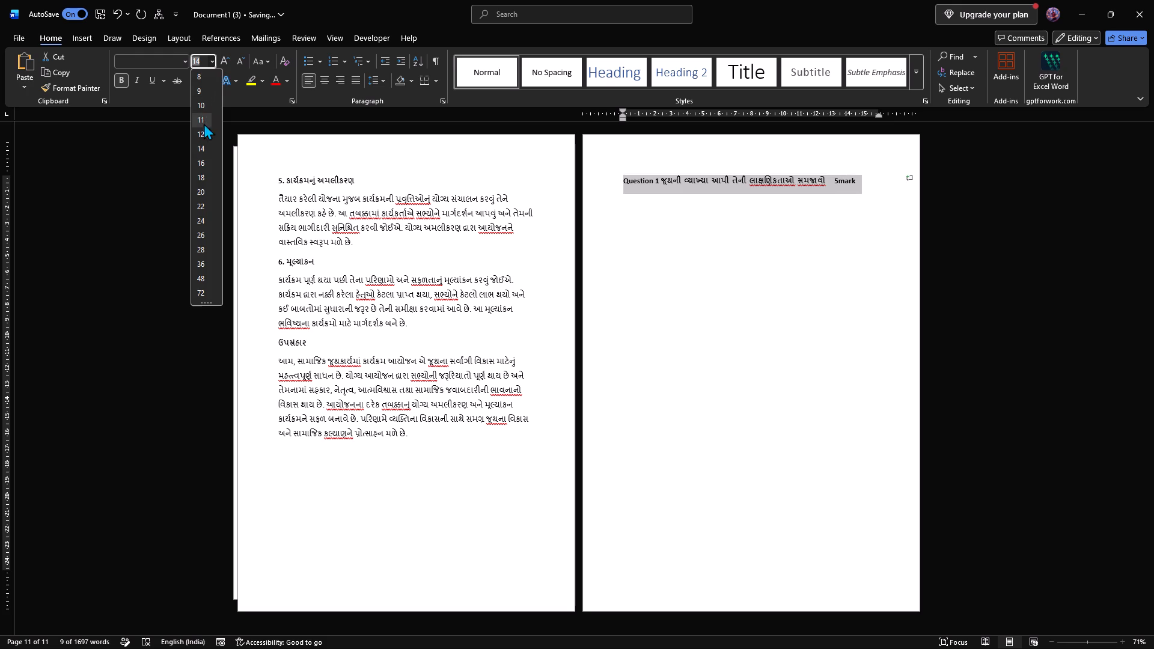
pyautogui.click(204, 164)
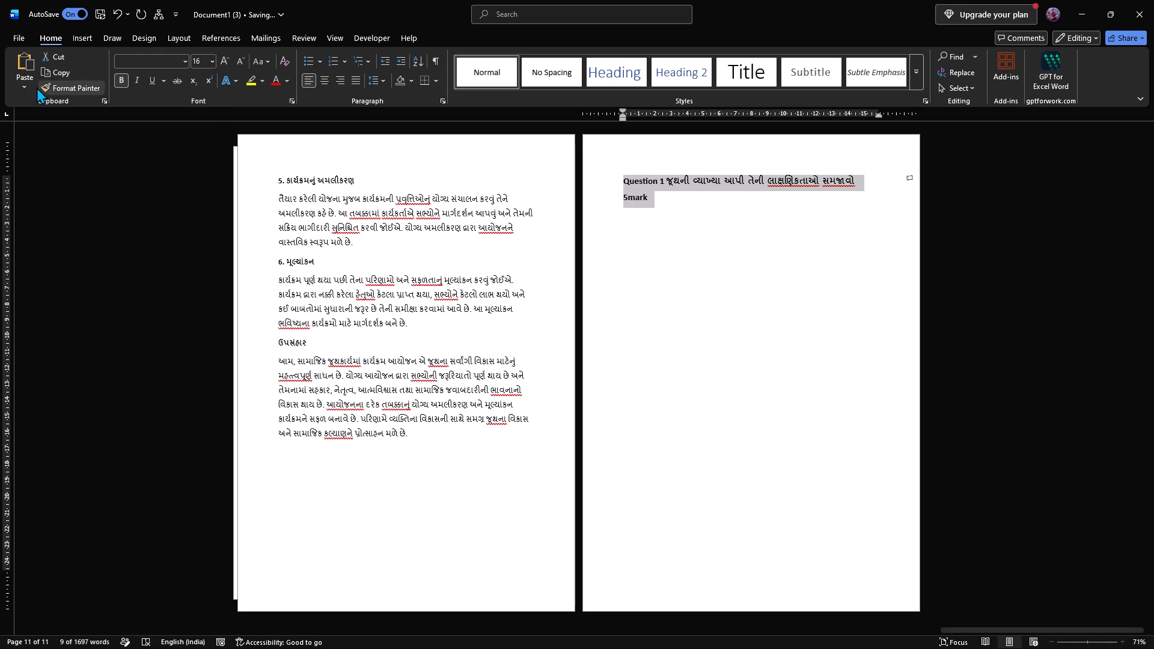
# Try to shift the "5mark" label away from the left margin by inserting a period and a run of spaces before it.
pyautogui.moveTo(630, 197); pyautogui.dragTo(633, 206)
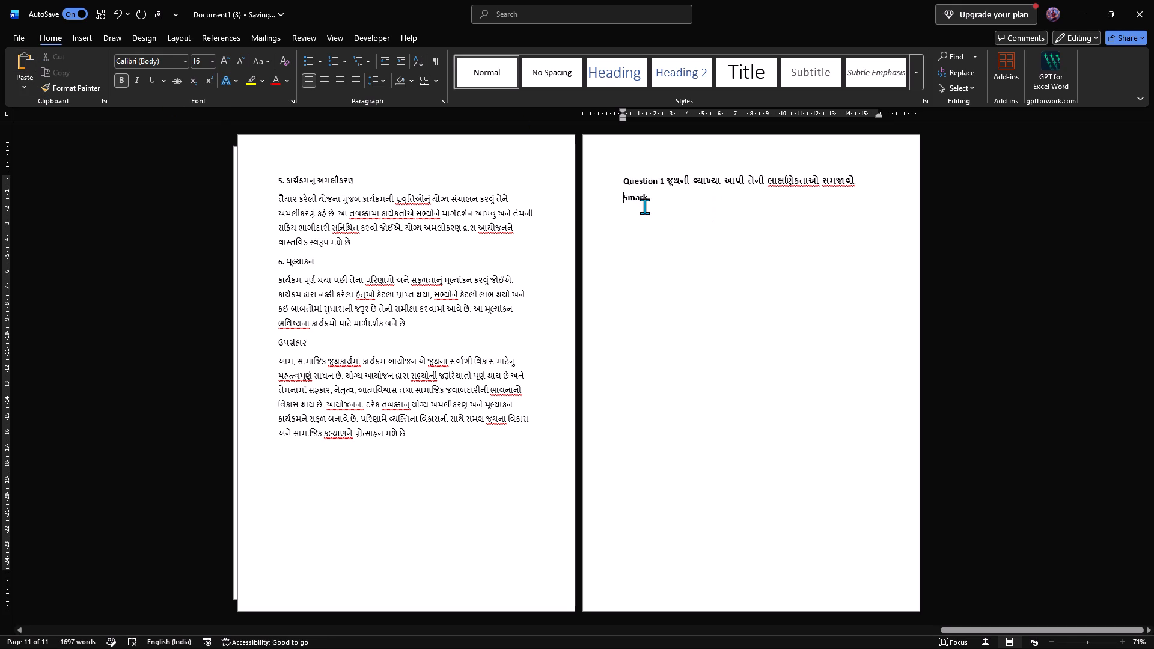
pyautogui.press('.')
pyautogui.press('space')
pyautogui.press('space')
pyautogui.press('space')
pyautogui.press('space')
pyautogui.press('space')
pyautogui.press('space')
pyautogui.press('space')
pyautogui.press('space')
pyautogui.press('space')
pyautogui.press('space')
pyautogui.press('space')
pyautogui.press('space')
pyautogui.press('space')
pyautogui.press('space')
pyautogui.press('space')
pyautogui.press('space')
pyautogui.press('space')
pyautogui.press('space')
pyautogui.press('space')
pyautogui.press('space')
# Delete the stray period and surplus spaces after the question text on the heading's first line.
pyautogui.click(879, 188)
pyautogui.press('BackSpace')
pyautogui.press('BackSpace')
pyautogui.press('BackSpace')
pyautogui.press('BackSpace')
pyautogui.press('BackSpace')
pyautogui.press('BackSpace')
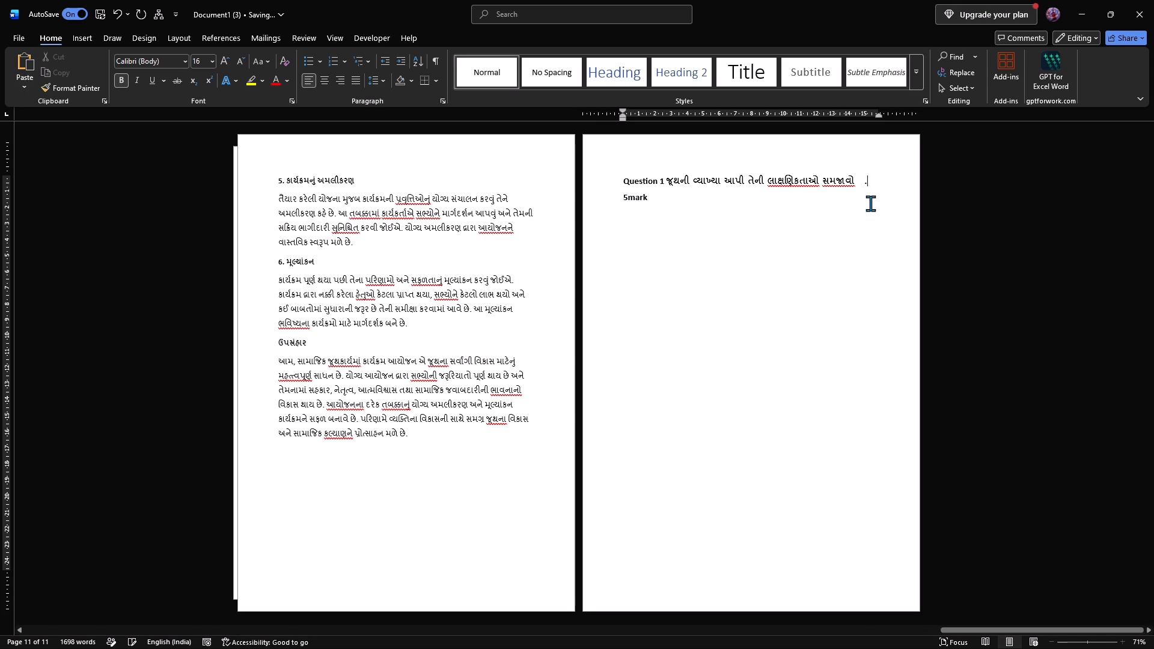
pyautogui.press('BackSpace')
# Insert a period at the start of the "5mark" line, followed by spaces that move the label to the right margin.
pyautogui.click(626, 200)
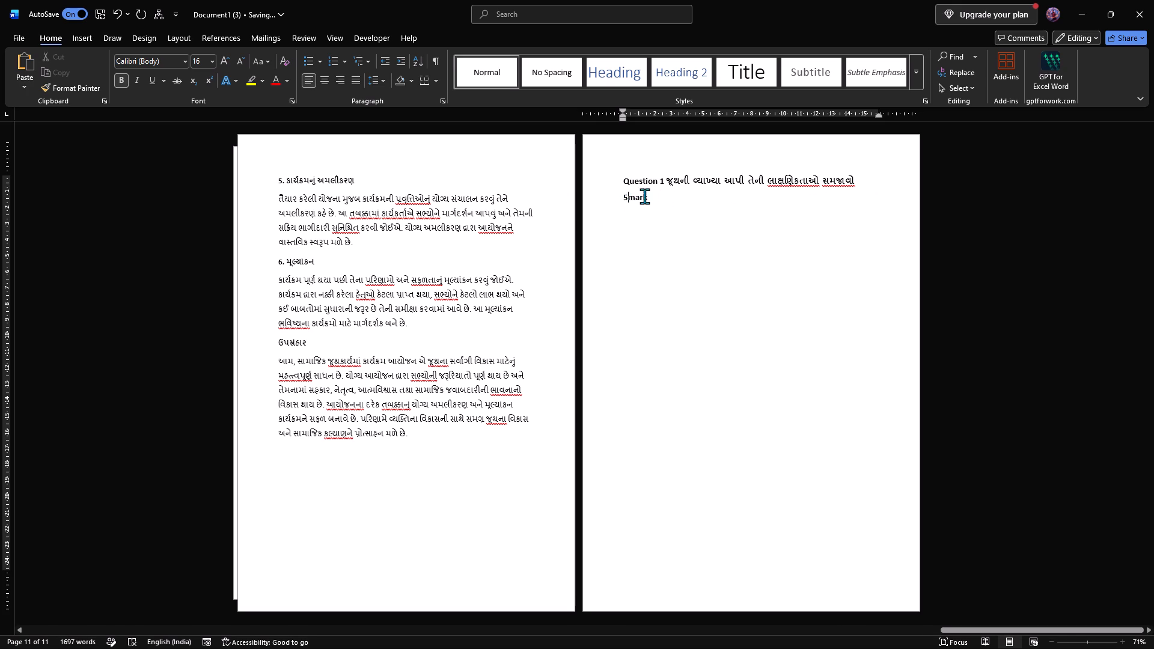
pyautogui.click(622, 198)
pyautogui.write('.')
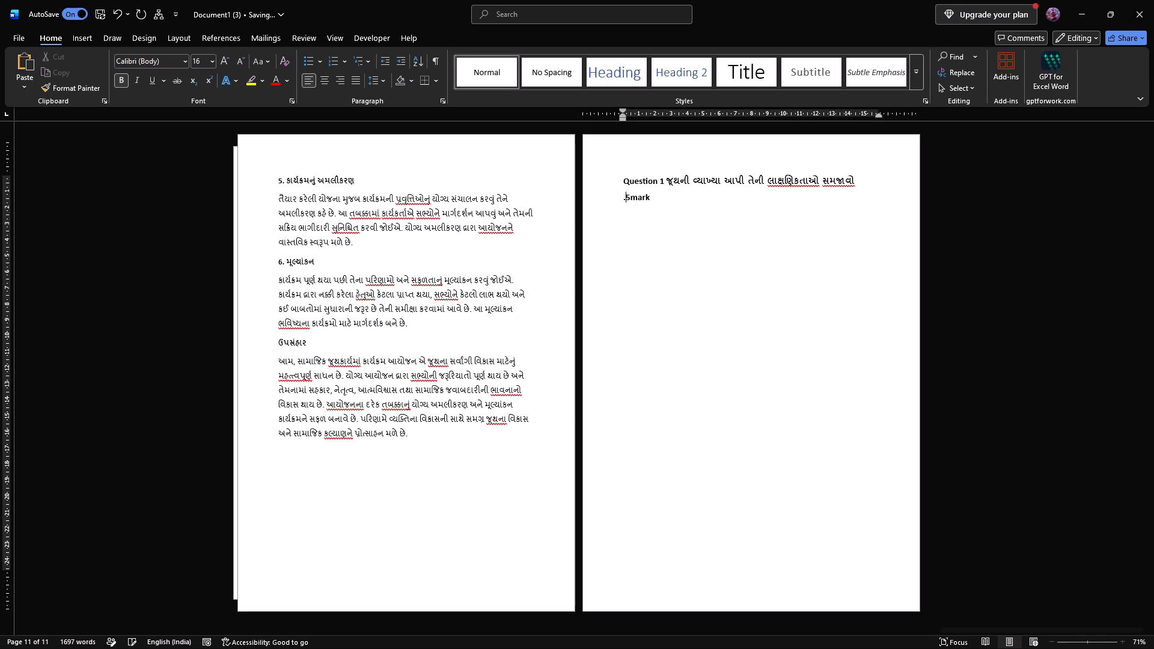
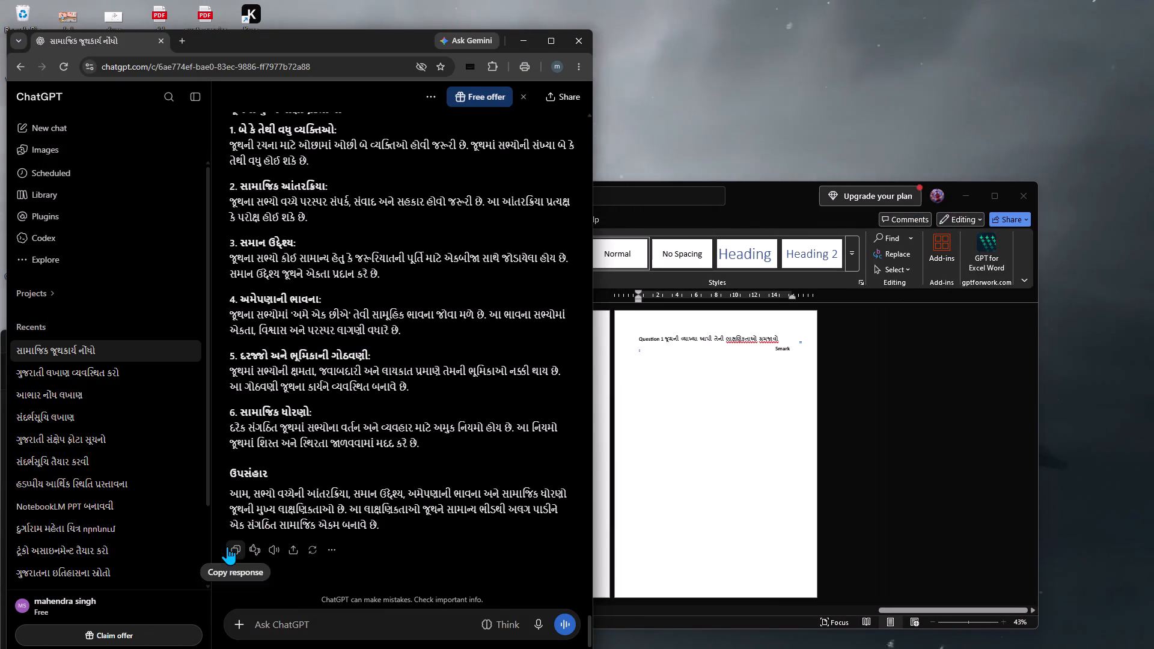
pyautogui.click(840, 491)
pyautogui.click(989, 195)
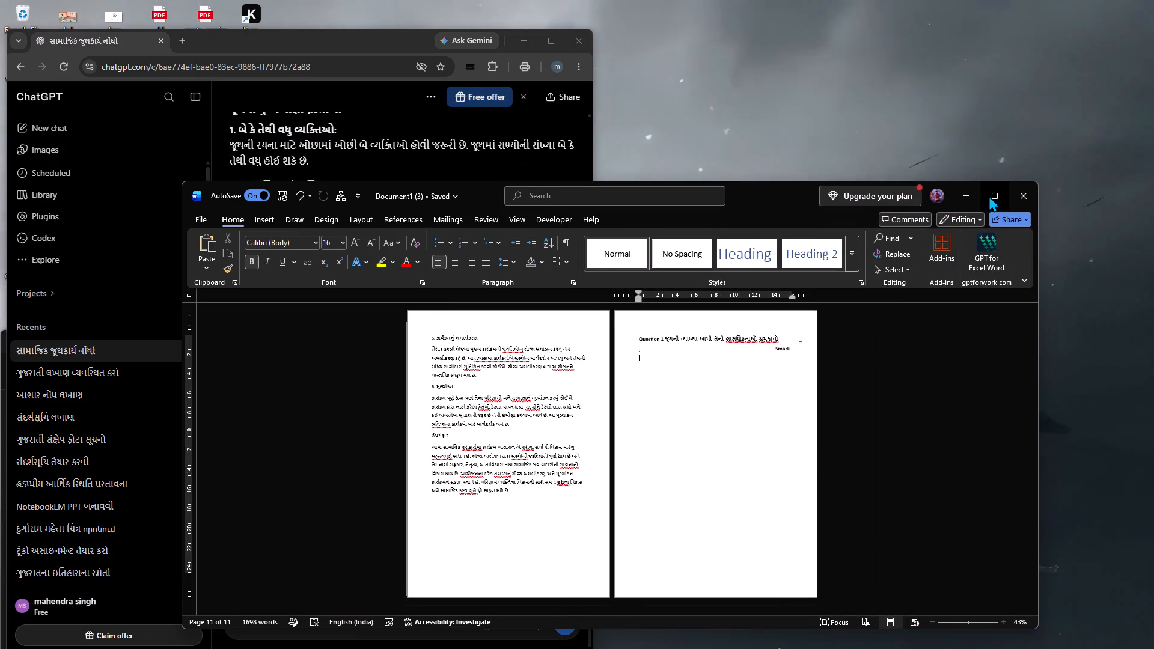
pyautogui.click(120, 75)
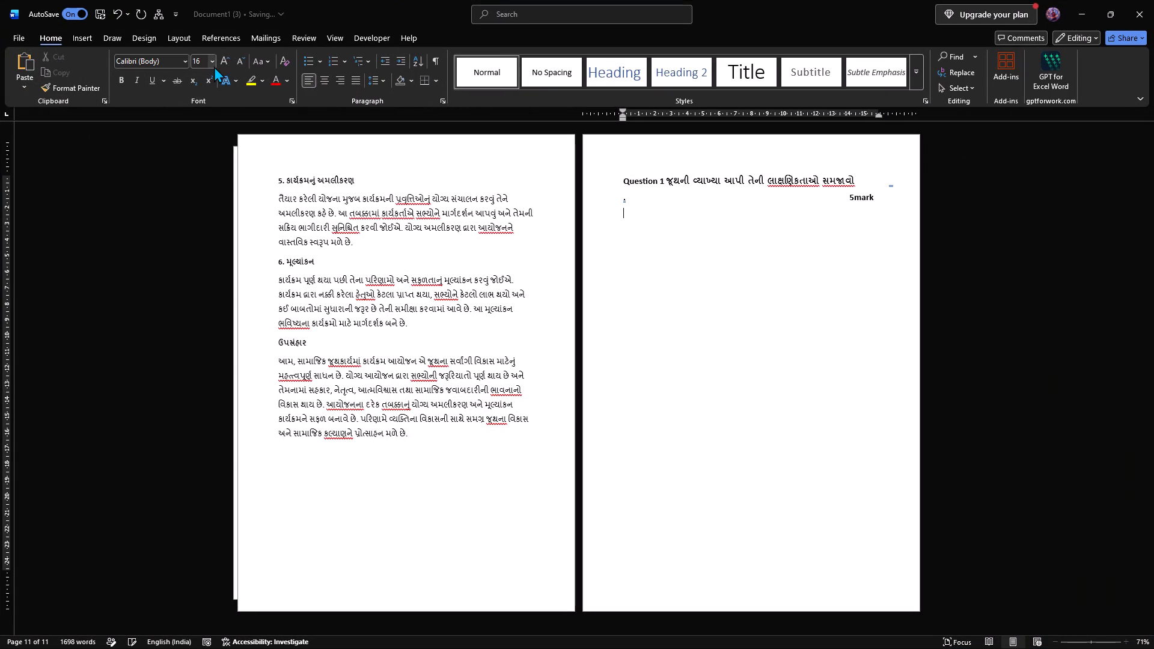
pyautogui.click(212, 66)
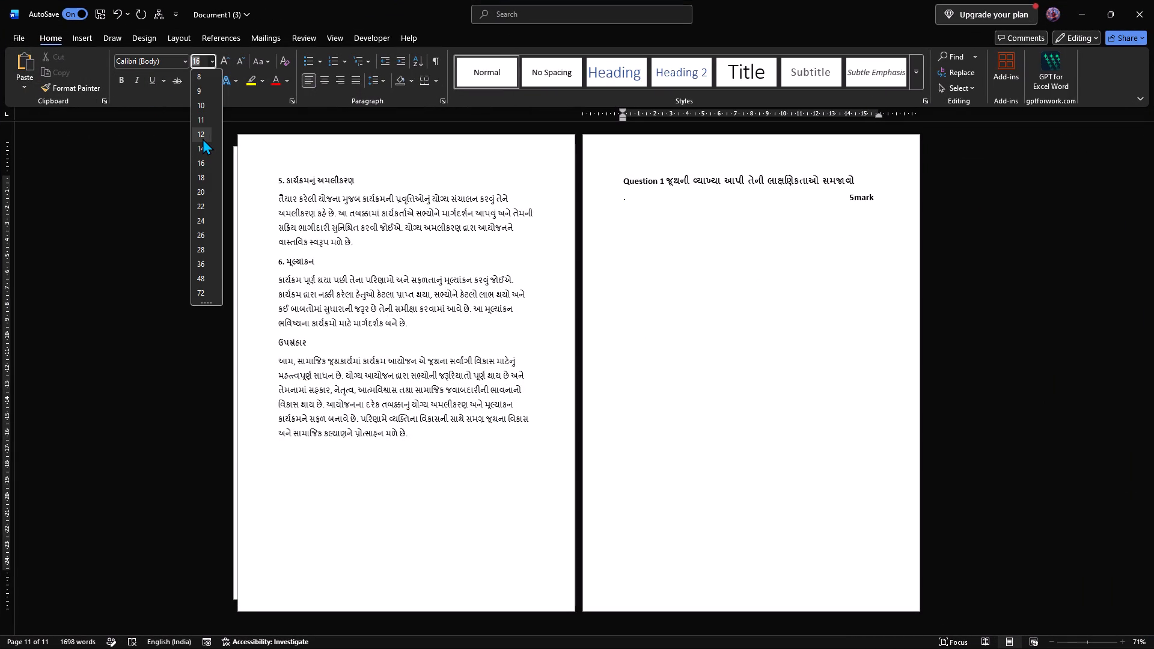
pyautogui.click(203, 142)
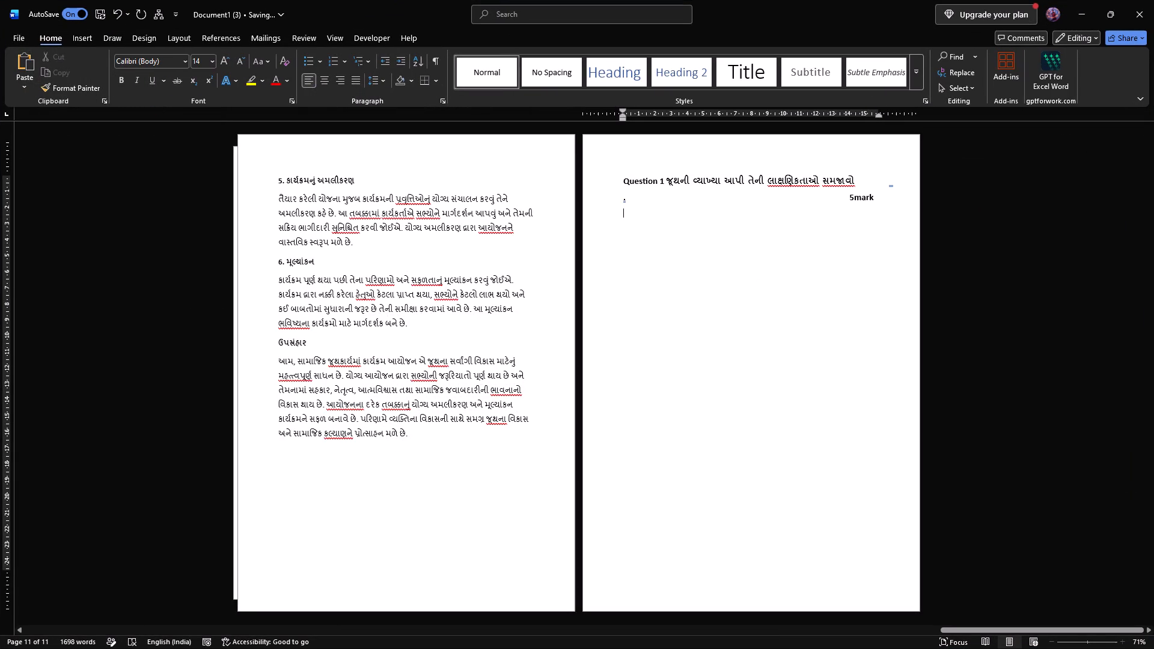
pyautogui.hotkey('ctrl', 'v')
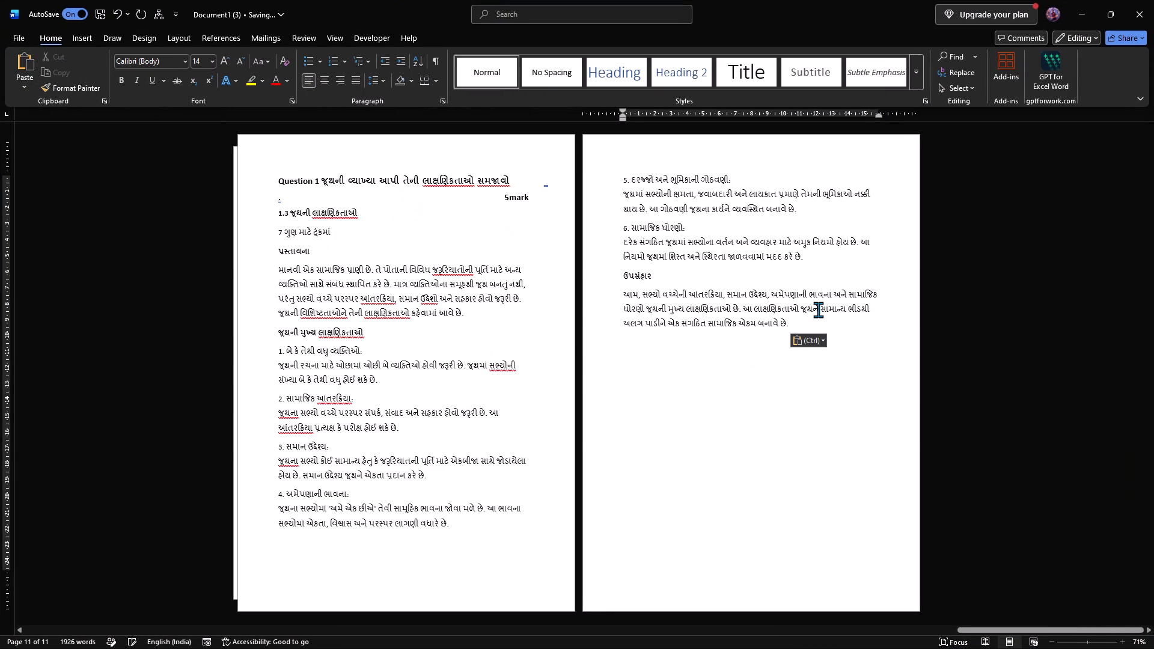
# Delete the lines "7 ગુણ માટે ટૂંકમાં" and "1.3 જૂથની લાક્ષણિકતાઓ" from the start of the pasted answer.
pyautogui.moveTo(274, 230); pyautogui.dragTo(383, 236)
pyautogui.press('BackSpace')
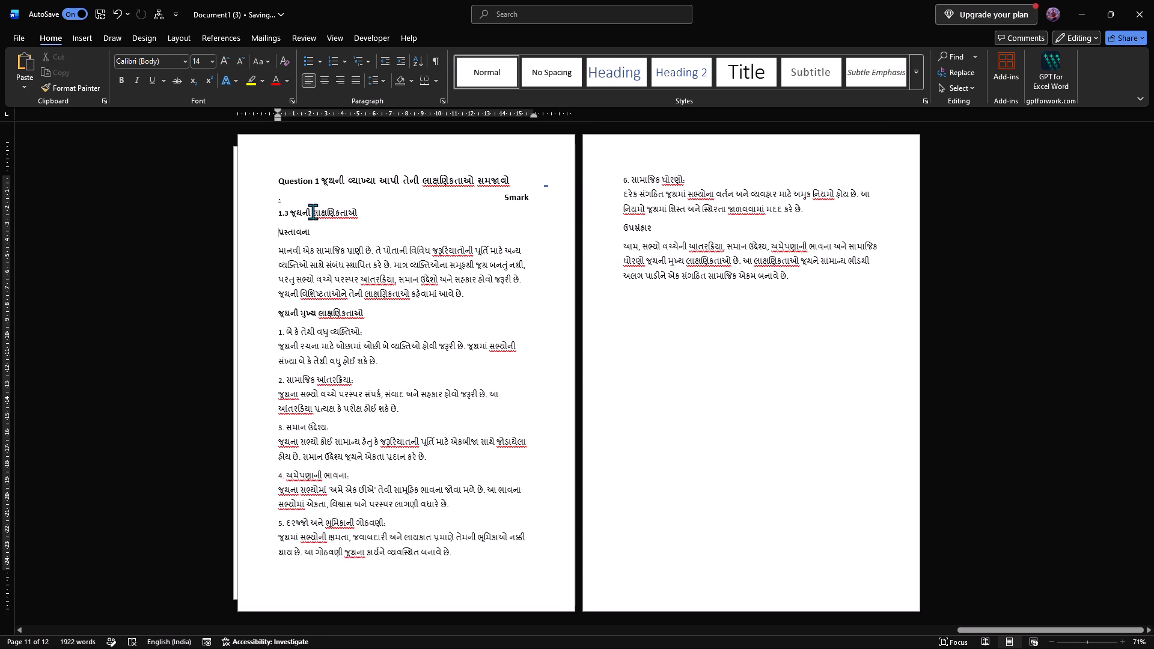
pyautogui.moveTo(279, 213); pyautogui.dragTo(406, 209)
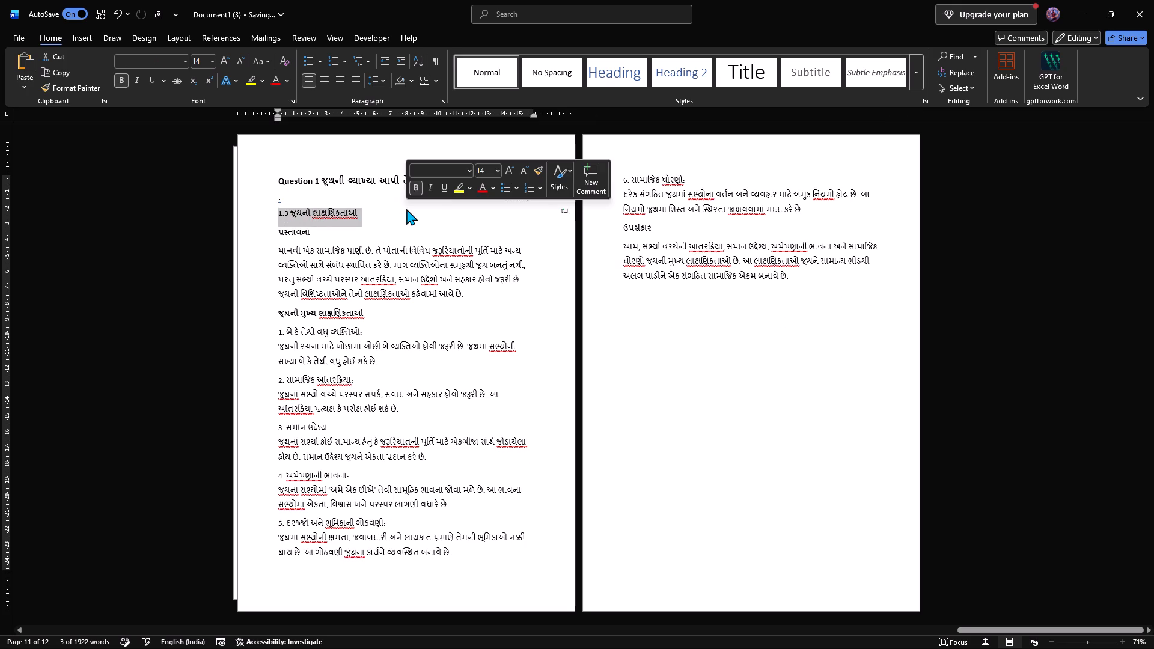
pyautogui.press('BackSpace')
pyautogui.click(369, 206)
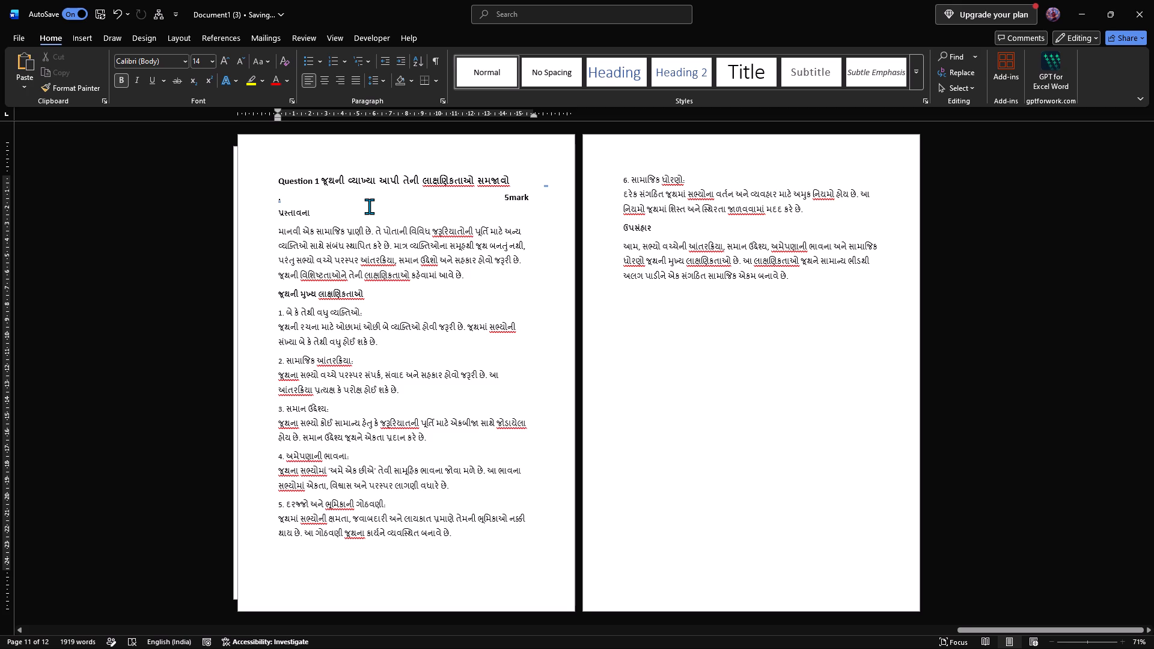
pyautogui.click(526, 297)
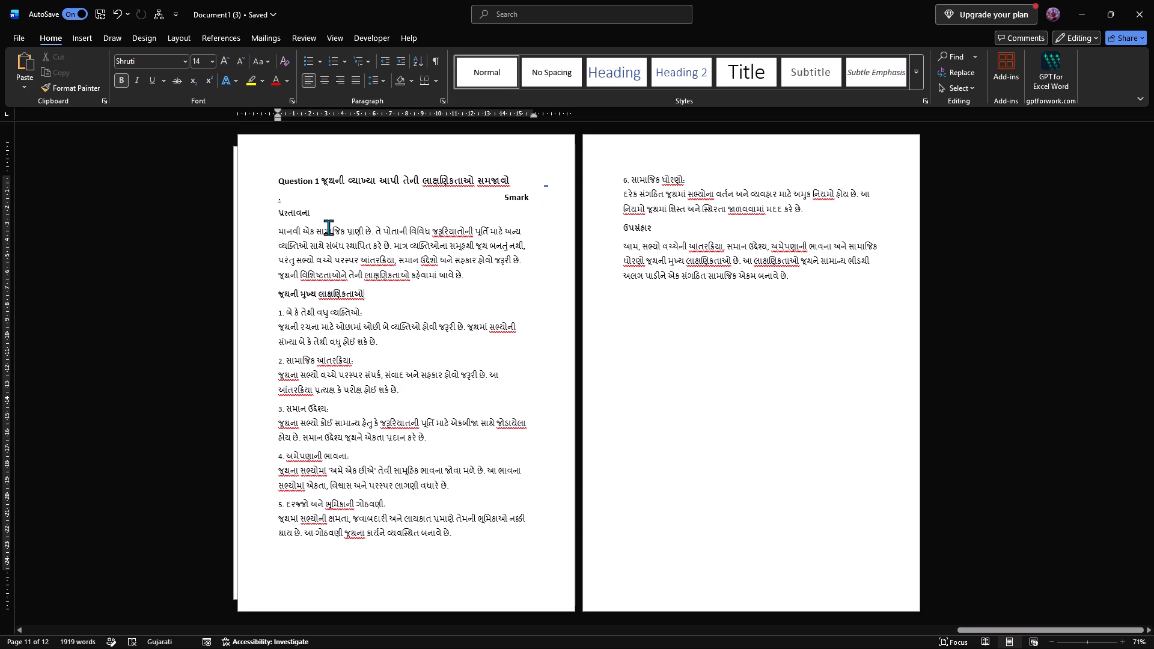
# Copy the third definition, beginning "જોનસન મુજબ", without its number from the first page of the document.
pyautogui.scroll(4, 625, 250)
pyautogui.scroll(13, 531, 248)
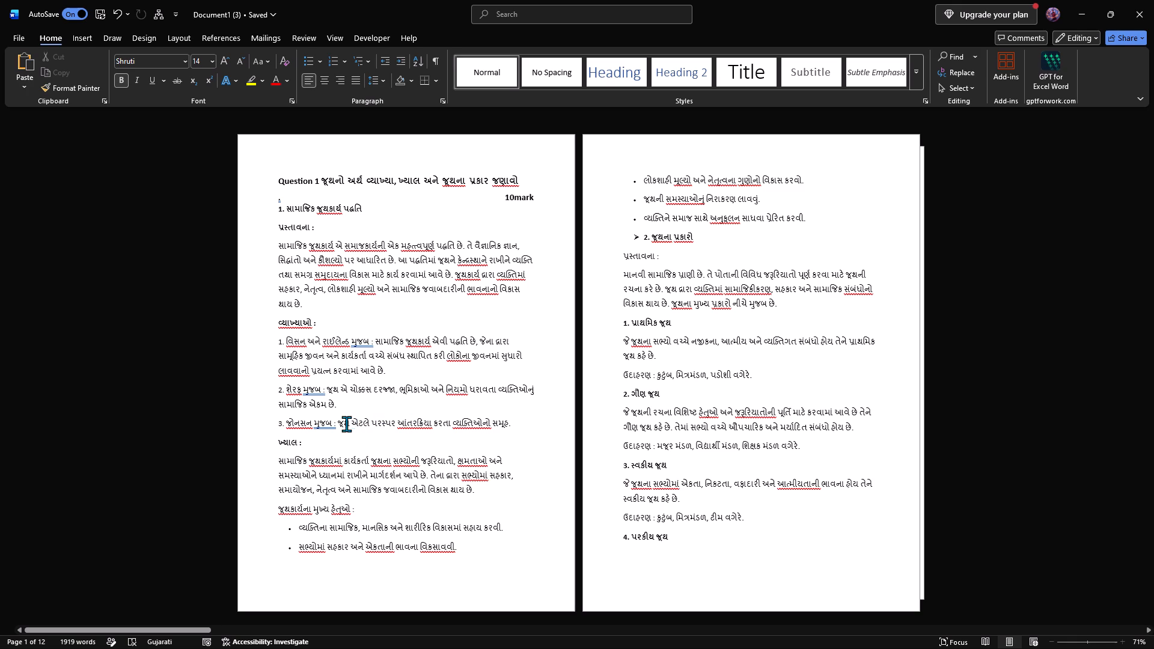
pyautogui.moveTo(287, 425); pyautogui.dragTo(511, 427)
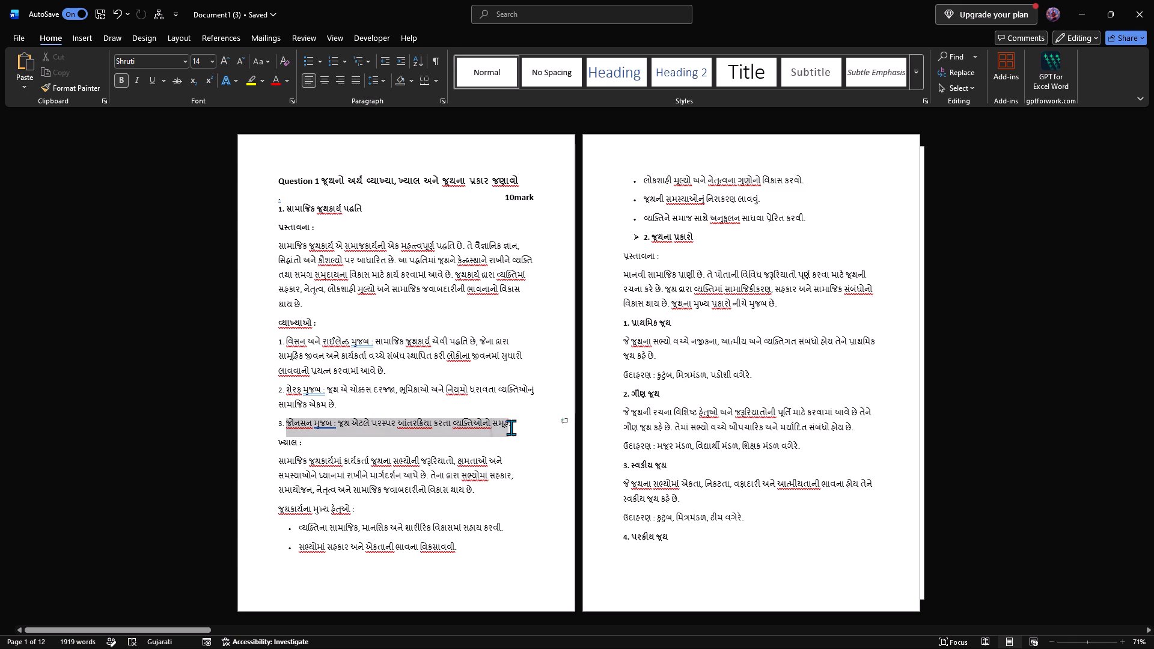
pyautogui.moveTo(511, 427); pyautogui.dragTo(521, 427)
pyautogui.hotkey('ctrl', 'c')
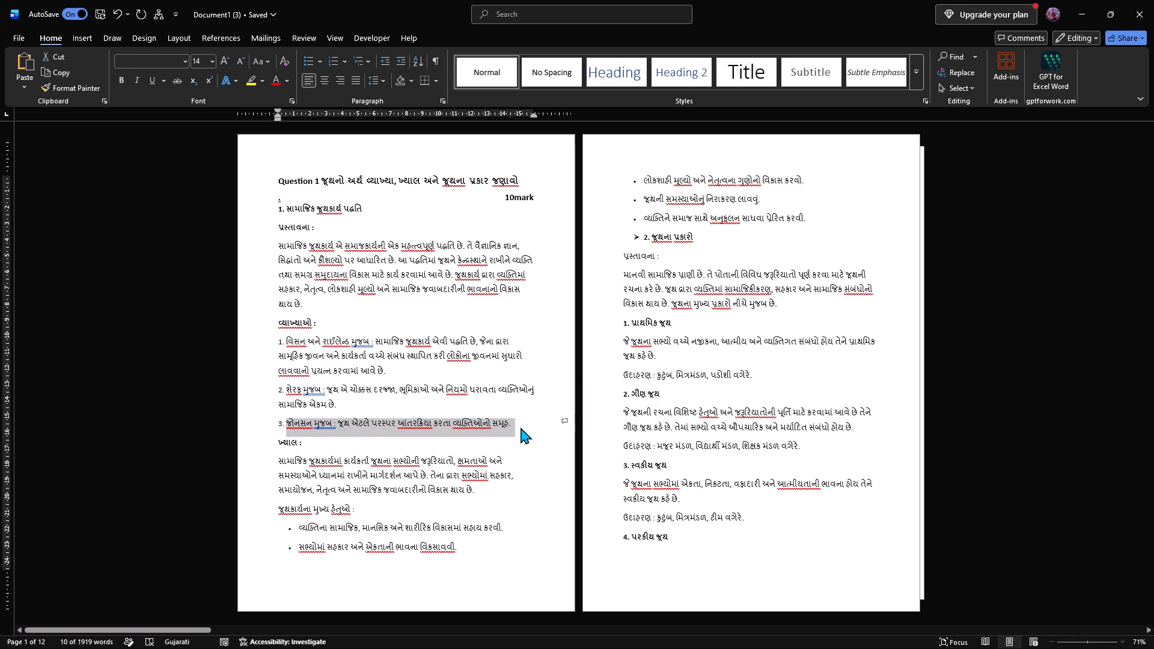
# Paste the copied definition on its own line directly under the "પ્રસ્તાવના" heading of the 5mark answer, leaving no blank line after it.
pyautogui.scroll(-6, 524, 427)
pyautogui.scroll(-4, 666, 437)
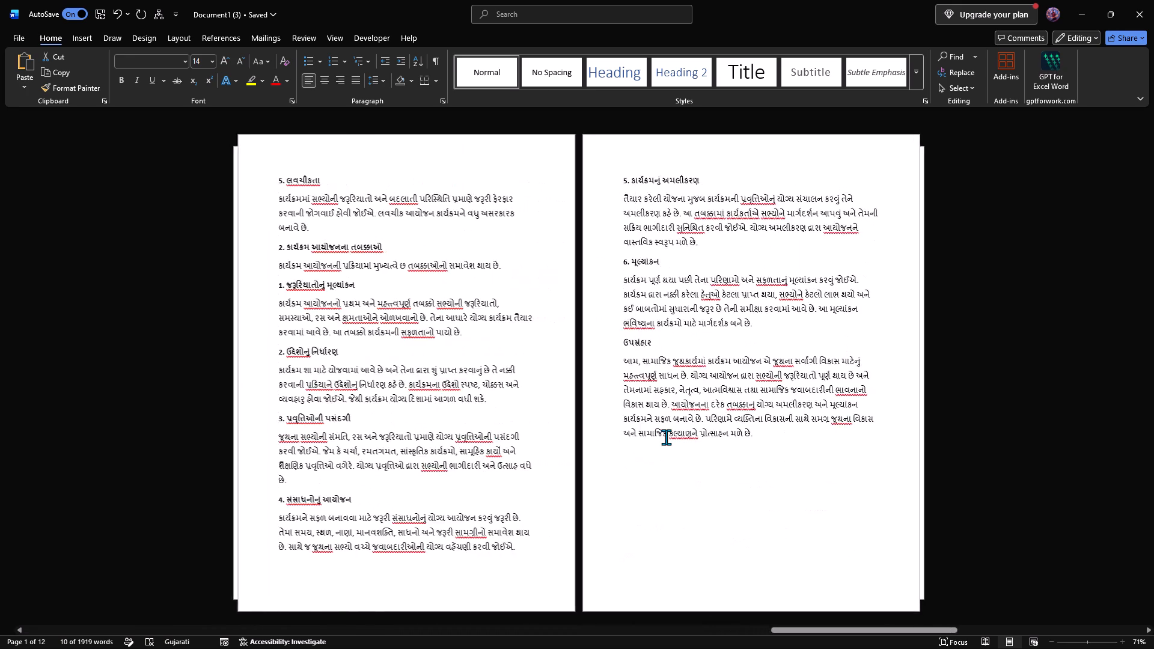
pyautogui.scroll(-4, 666, 437)
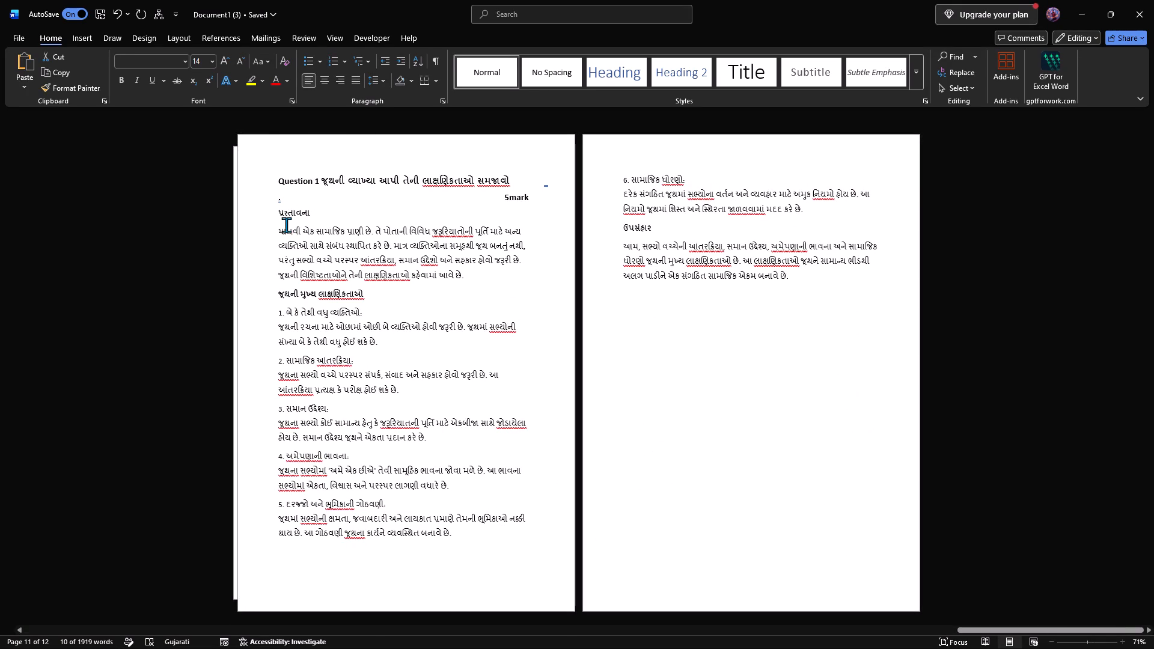
pyautogui.click(279, 225)
pyautogui.click(339, 218)
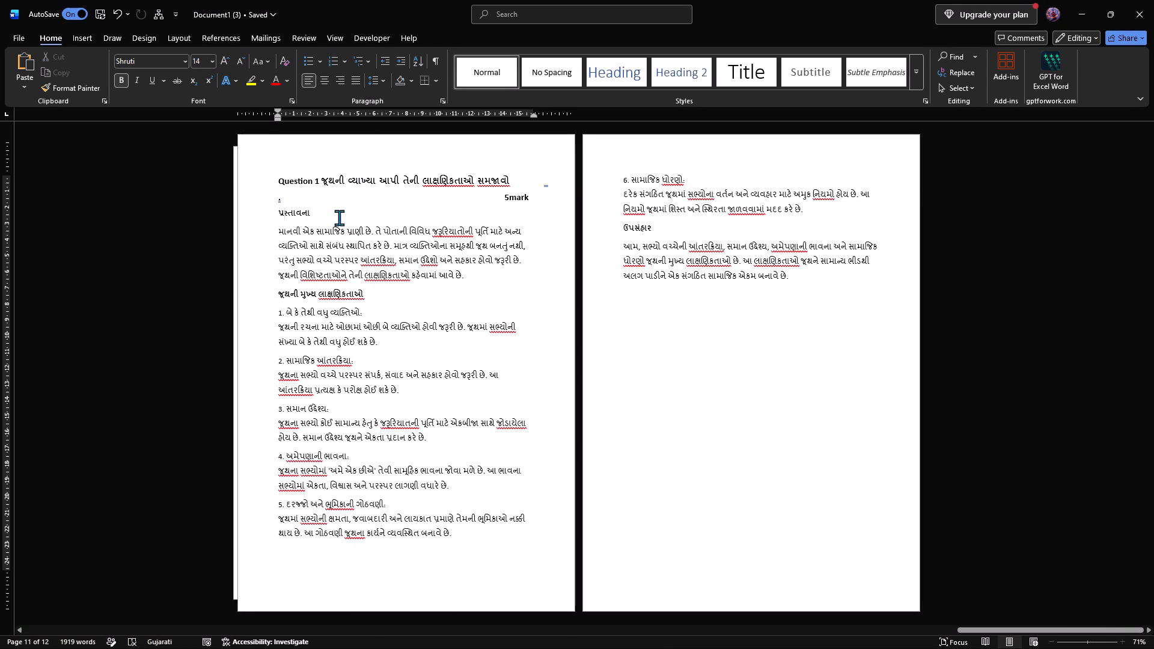
pyautogui.press('Return')
pyautogui.hotkey('ctrl', 'v')
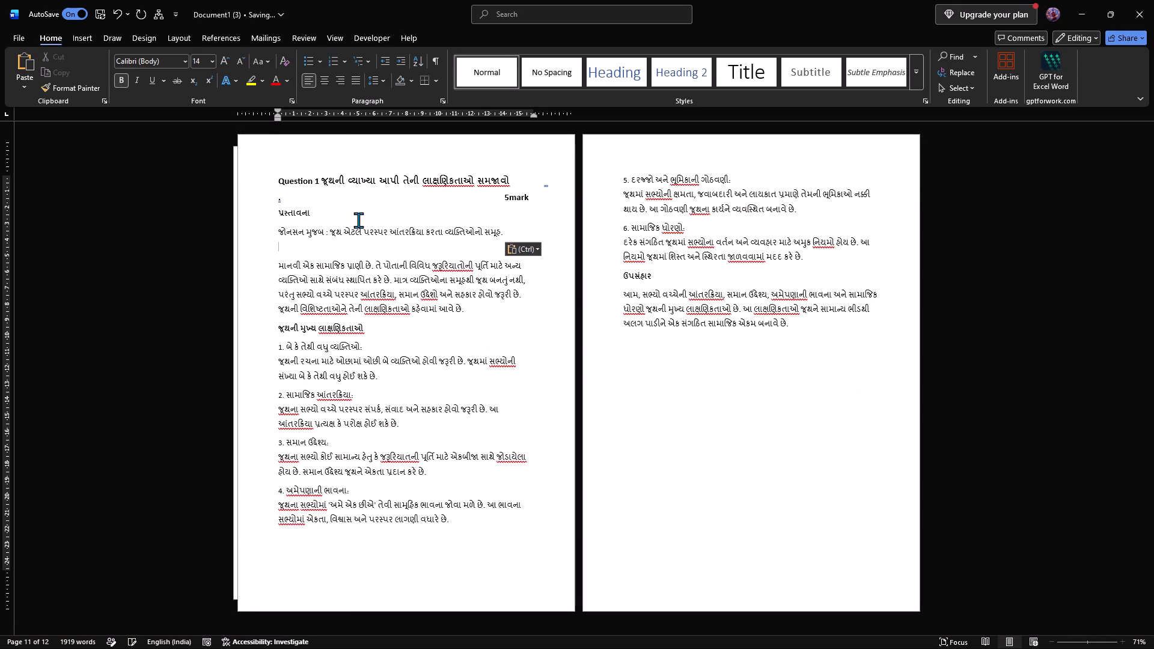
pyautogui.click(346, 251)
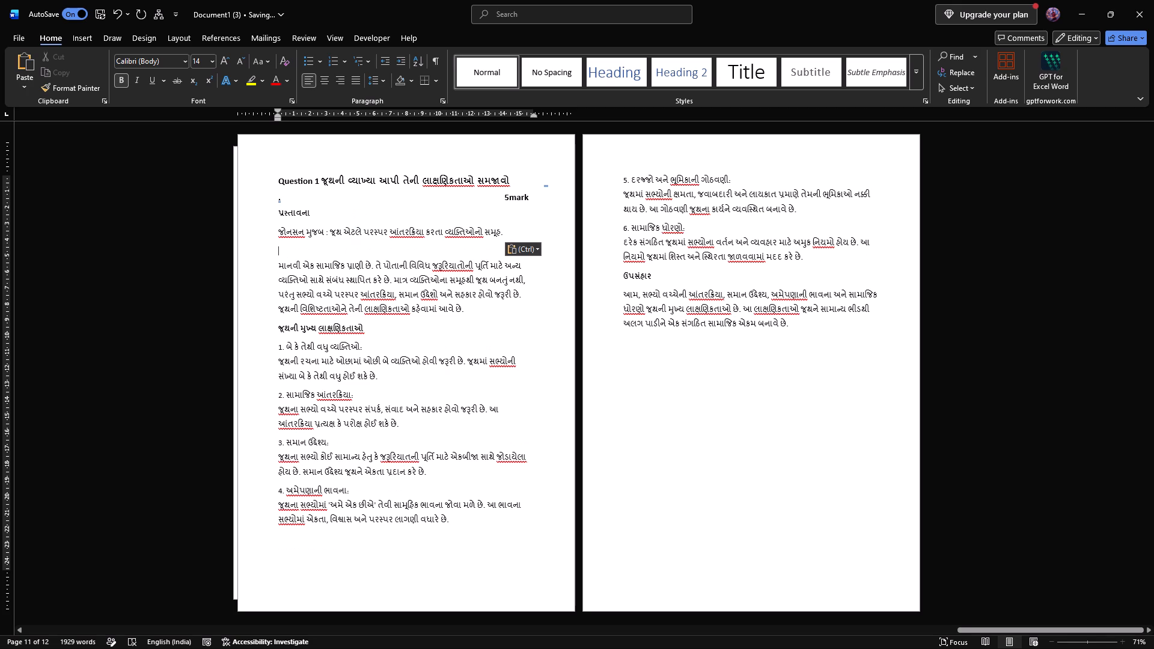
pyautogui.press('BackSpace')
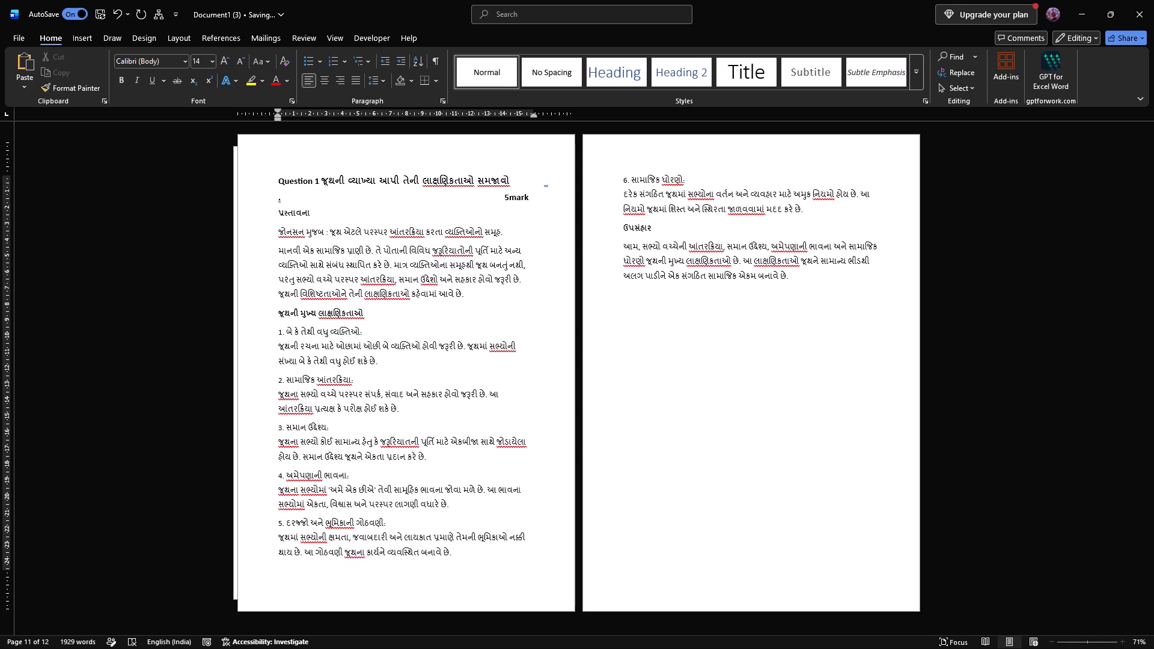
# Copy the "વ્યાખ્યાઓ :" heading from the Question 1 answer on the document's first page.
pyautogui.scroll(3, 302, 267)
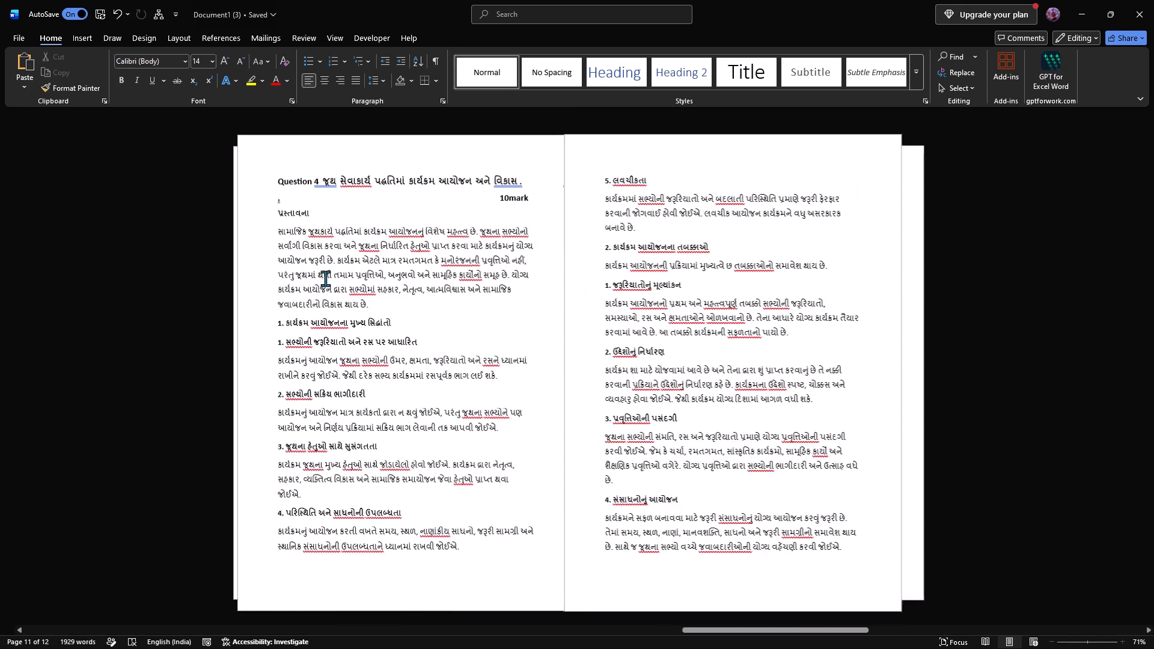
pyautogui.scroll(5, 332, 280)
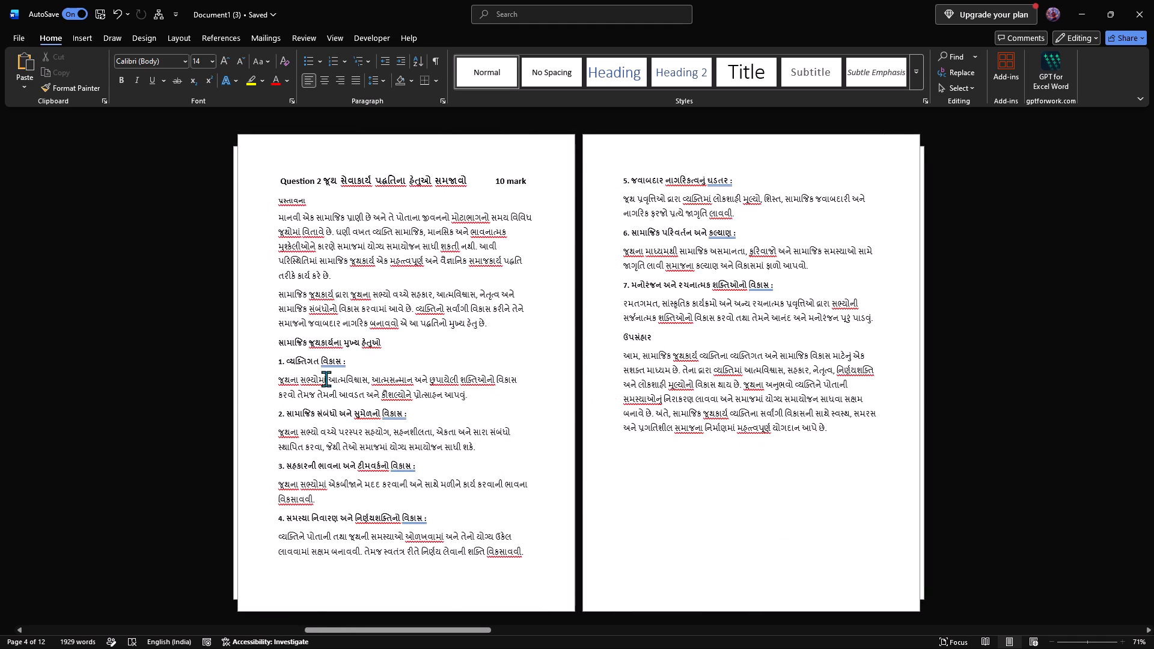
pyautogui.scroll(5, 346, 372)
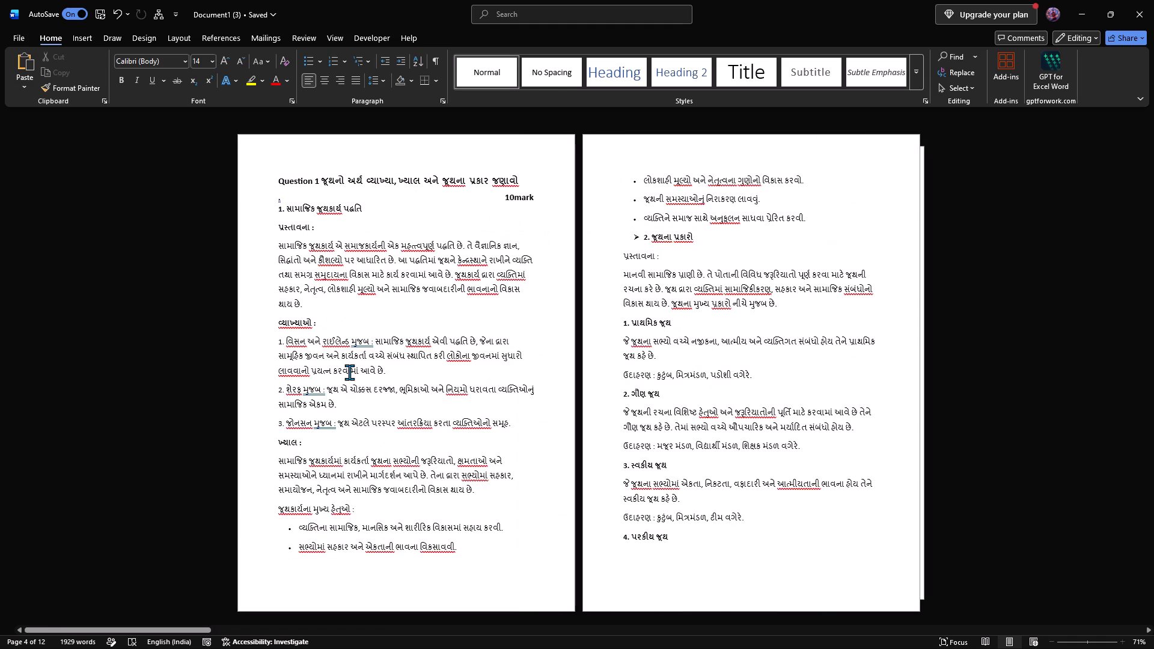
pyautogui.moveTo(277, 324); pyautogui.dragTo(321, 323)
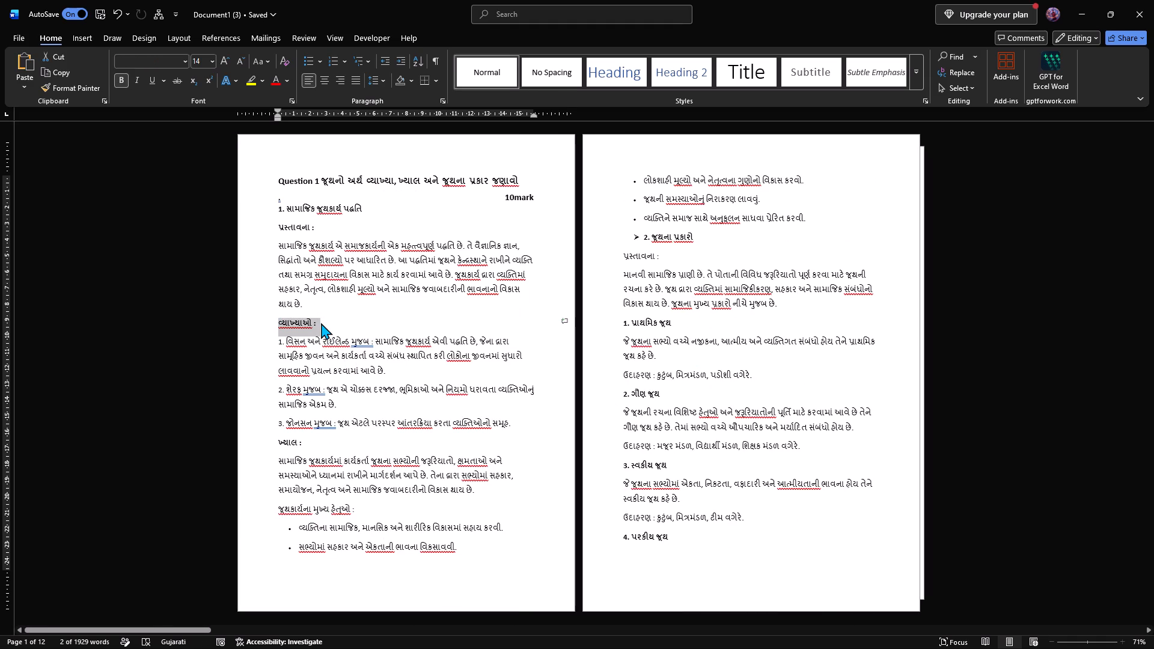
pyautogui.hotkey('ctrl', 'c')
# Copy only the "વ્યાખ્યાઓ :" heading again from the 10mark Question 1 answer on the document's first page.
pyautogui.click(460, 318)
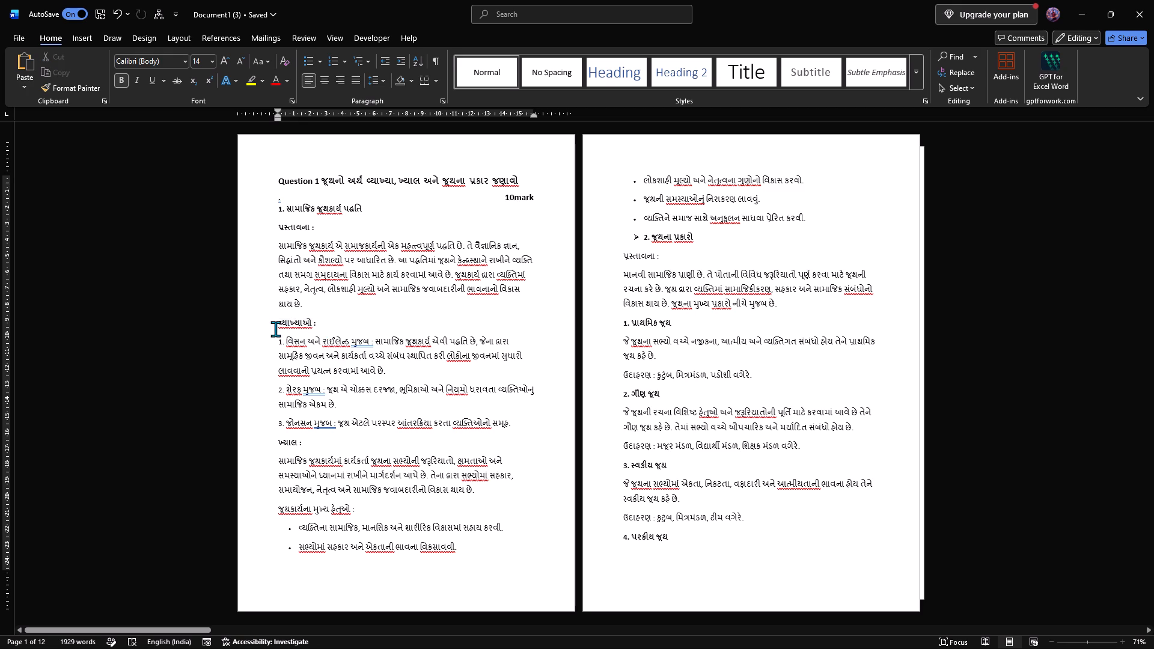
pyautogui.moveTo(275, 329); pyautogui.dragTo(451, 413)
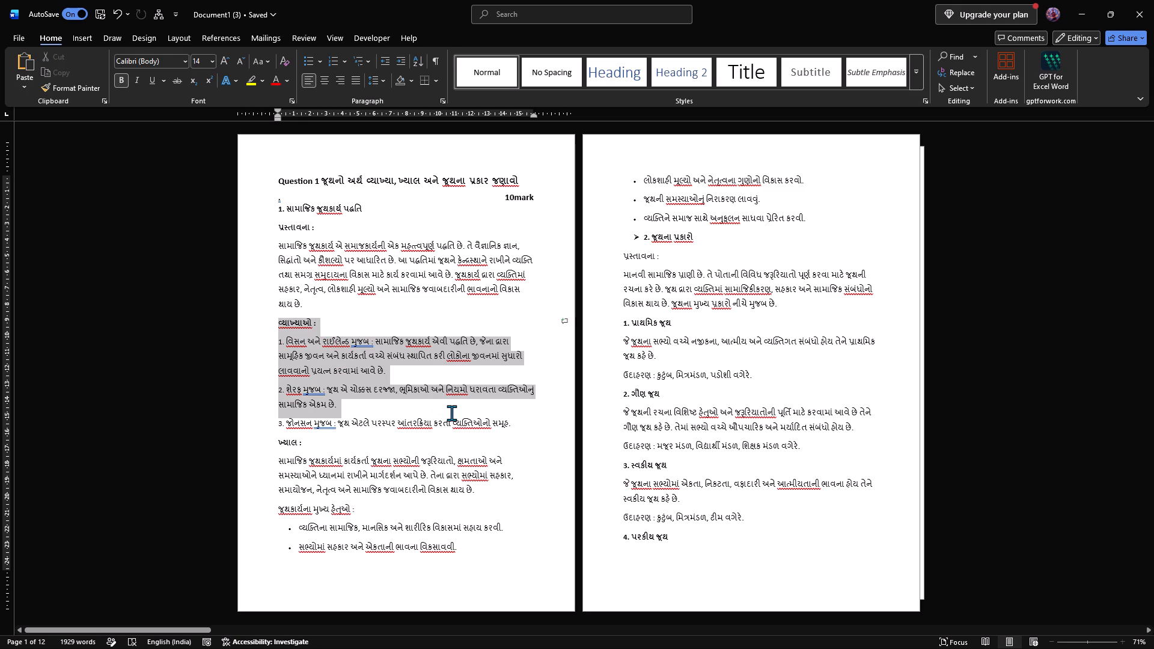
pyautogui.moveTo(451, 413); pyautogui.dragTo(319, 328)
pyautogui.hotkey('ctrl', 'c')
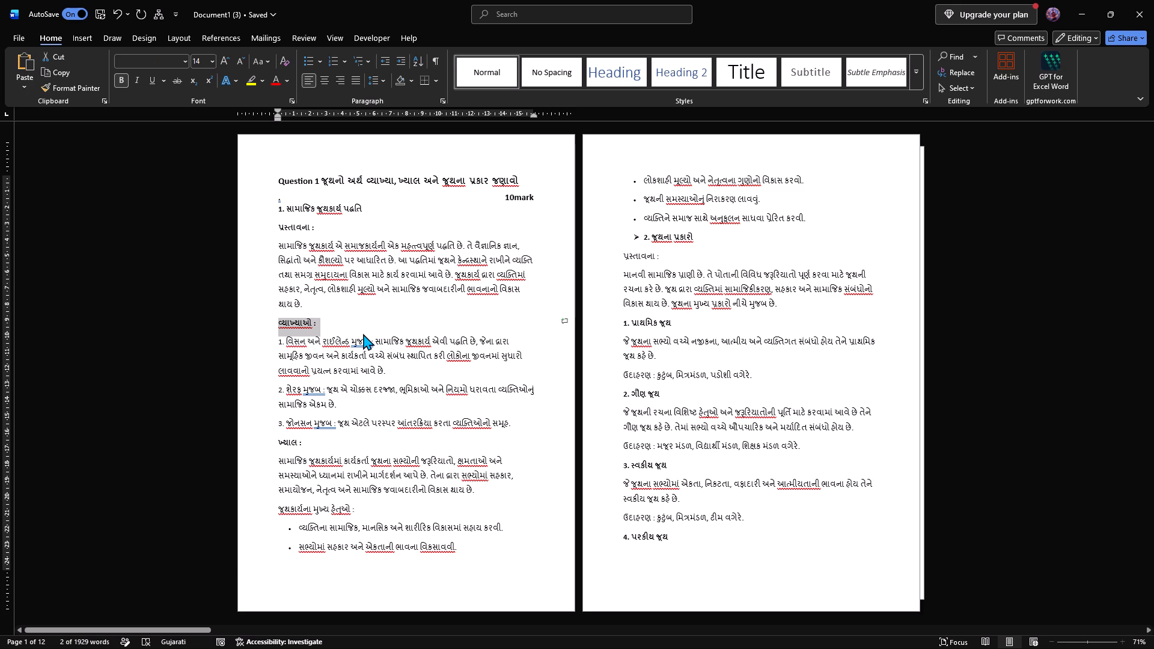
# Paste the copied "વ્યાખ્યાઓ :" heading on its own line between "પ્રસ્તાવના" and the "જોનસન મુજબ" definition in the 5mark answer.
pyautogui.scroll(-15, 364, 339)
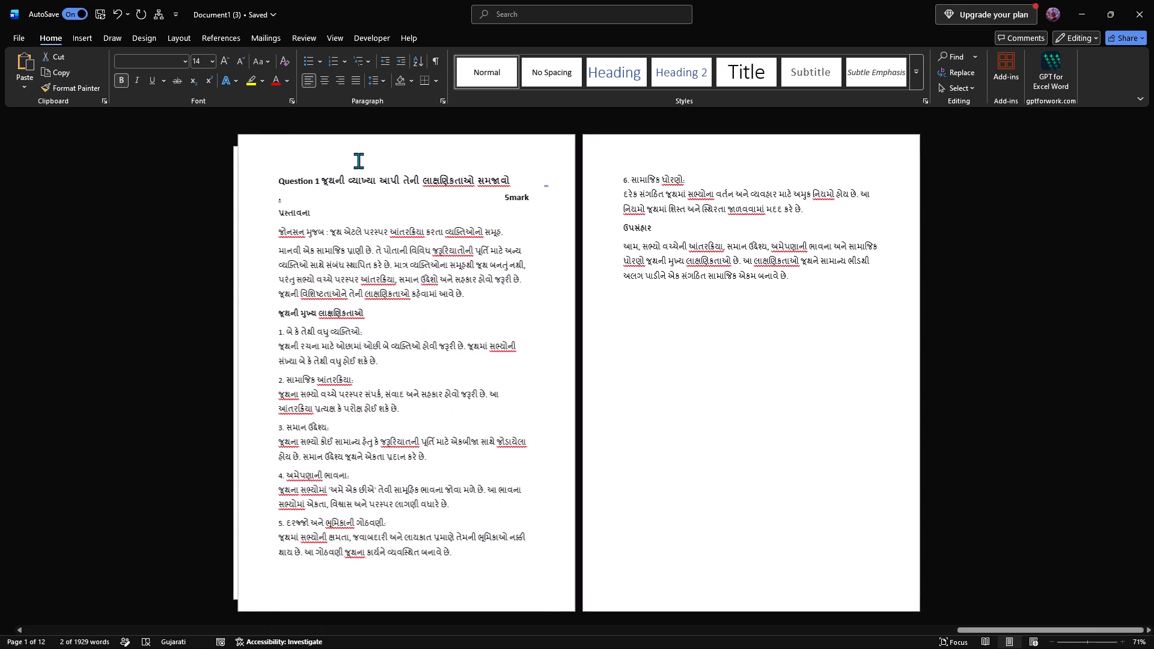
pyautogui.click(282, 224)
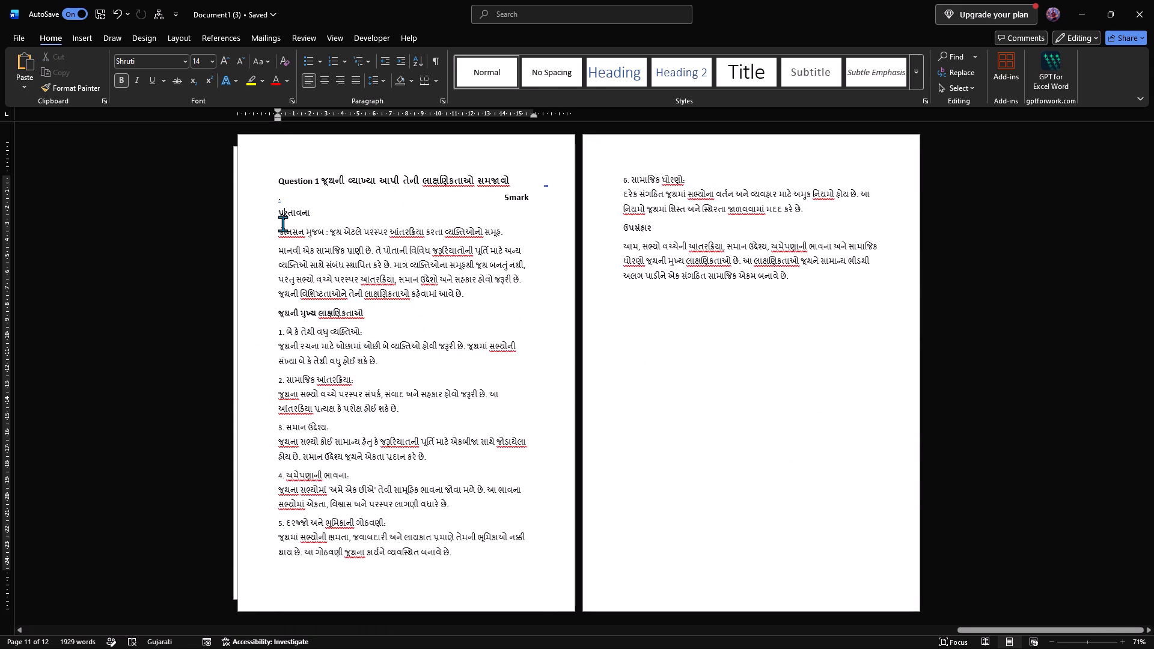
pyautogui.click(332, 206)
pyautogui.click(320, 218)
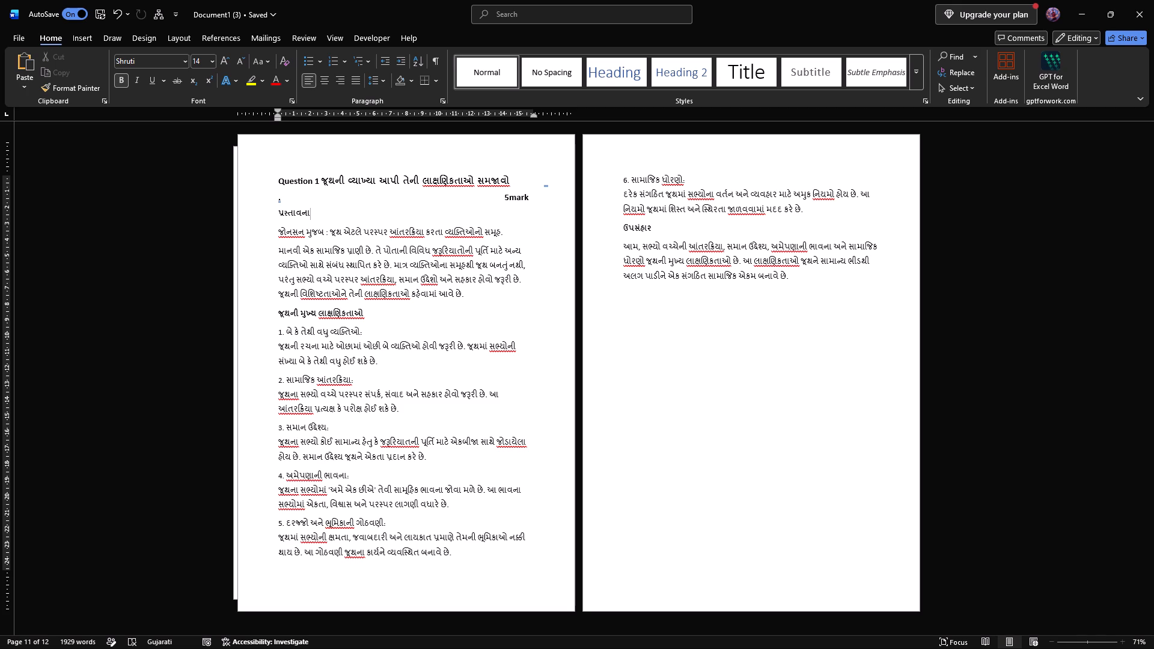
pyautogui.hotkey('ctrl', 'v')
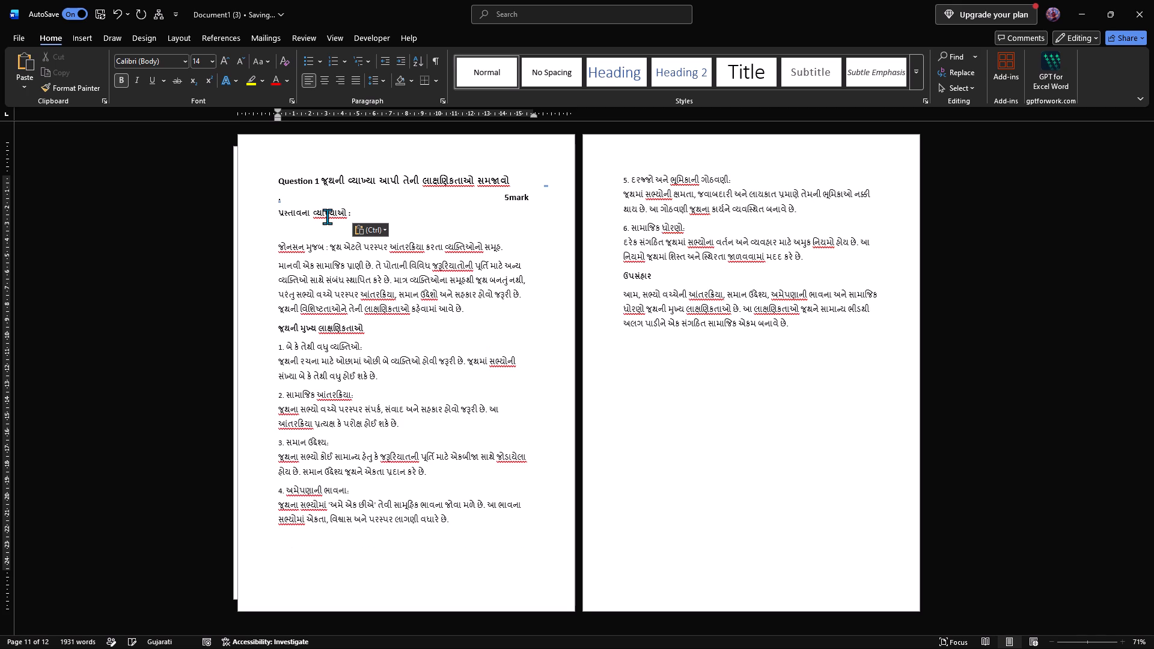
pyautogui.hotkey('ctrl', 'z')
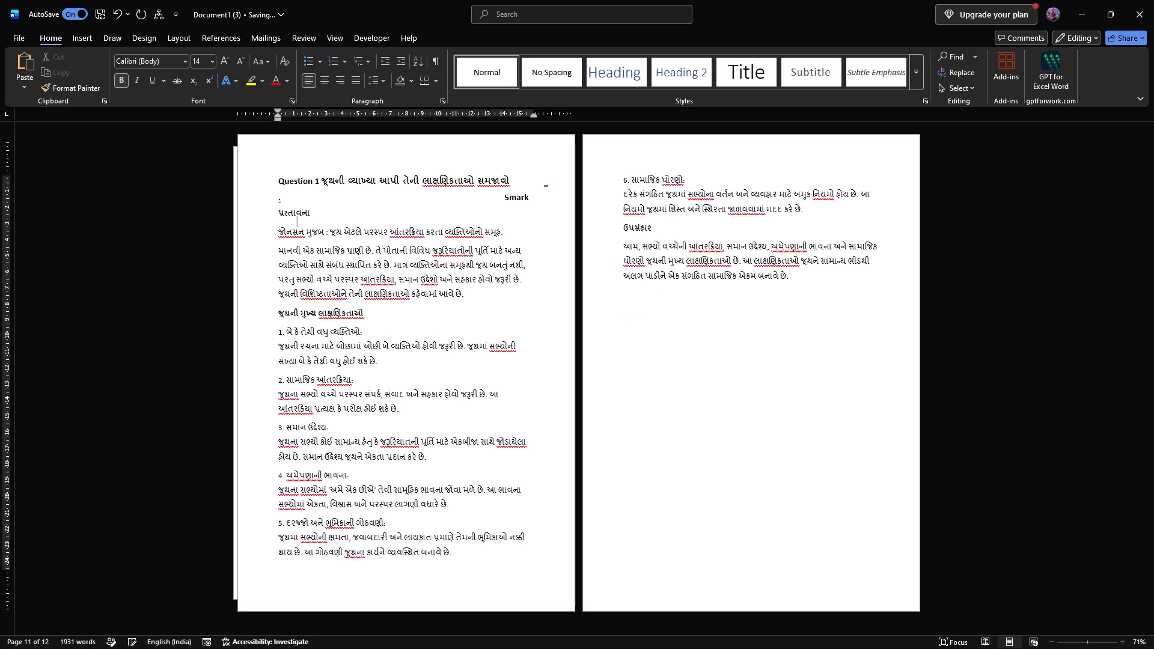
pyautogui.press('Return')
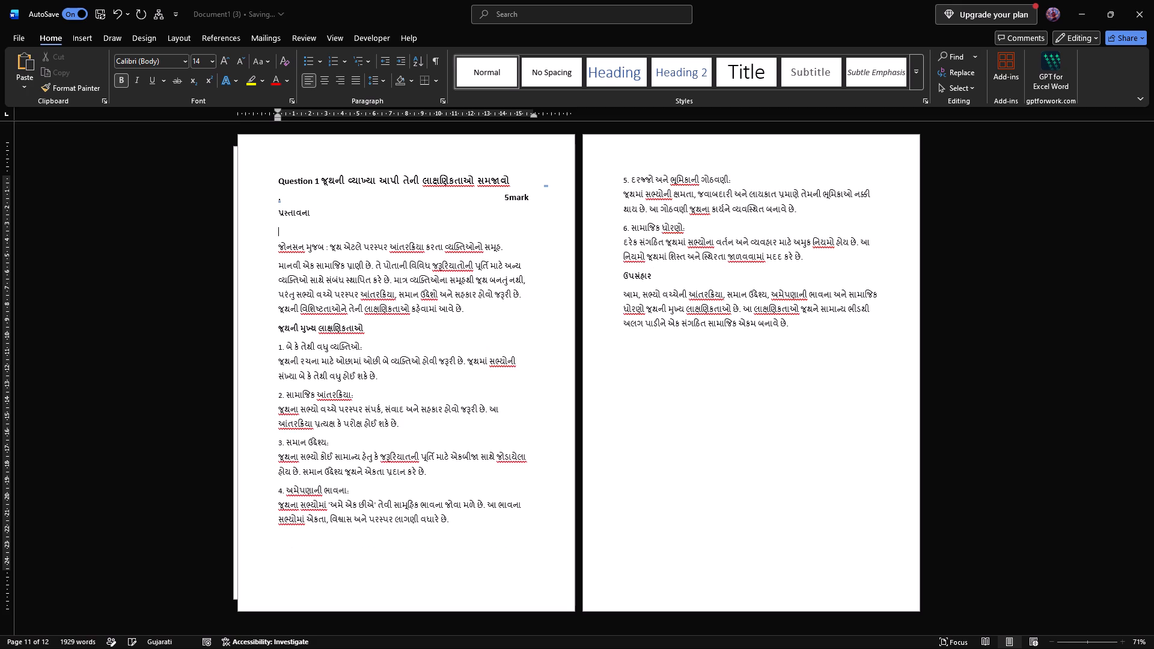
pyautogui.hotkey('ctrl', 'v')
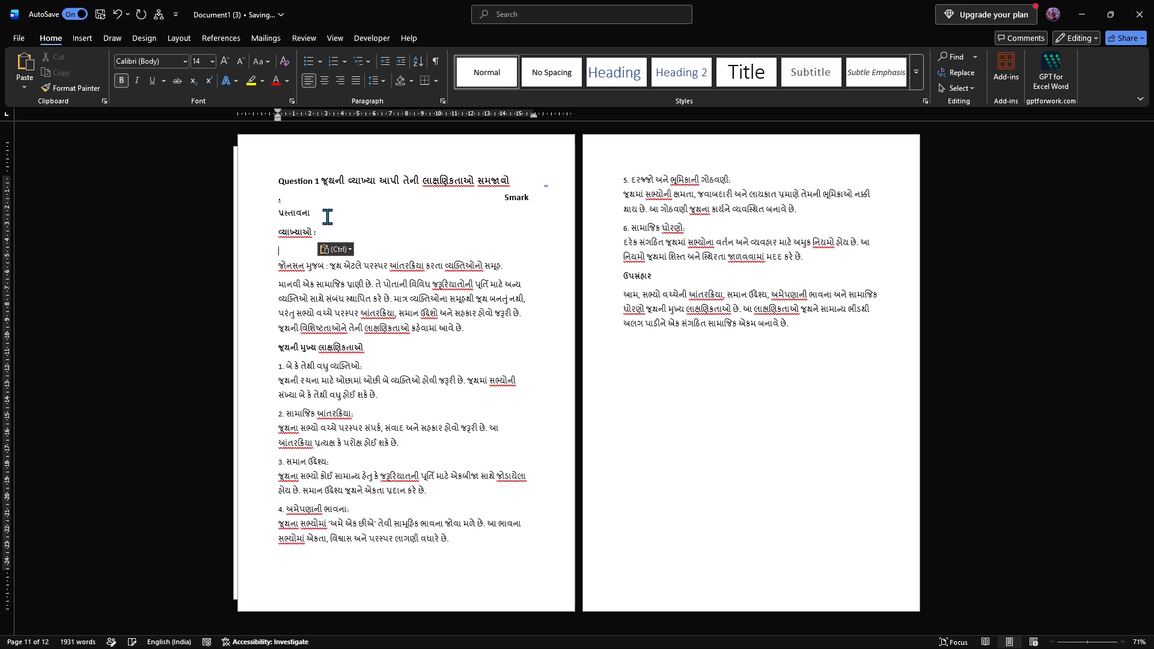
# Copy the second definition, beginning "શેરફ મુજબ", without its number from the first page of the document.
pyautogui.scroll(2, 348, 236)
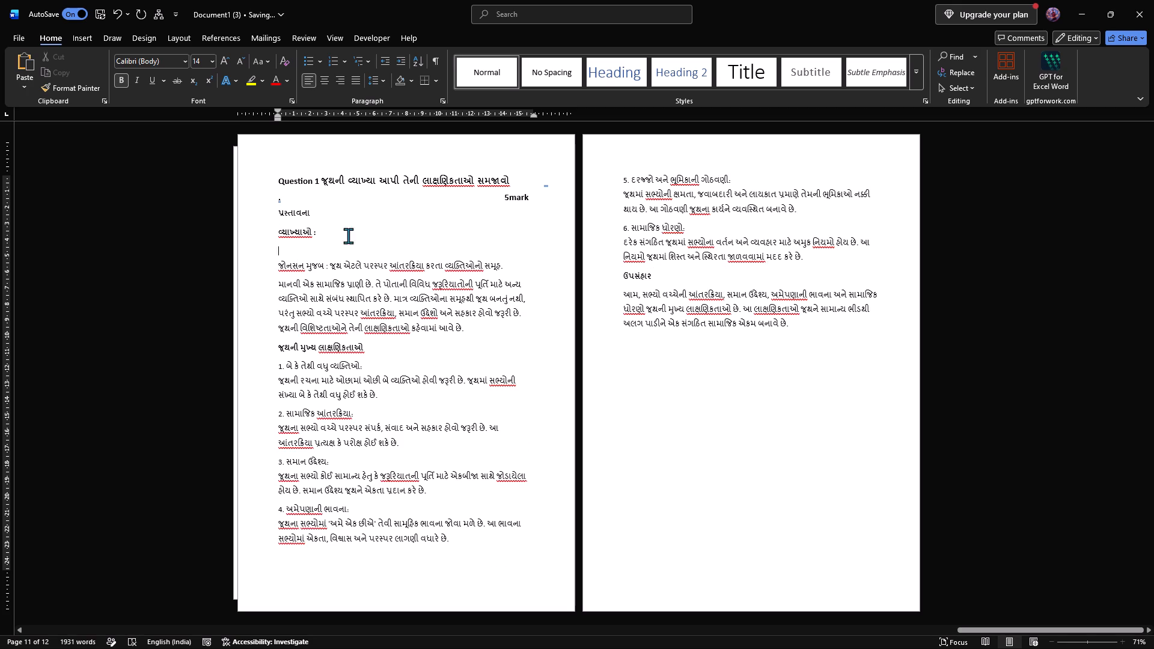
pyautogui.scroll(16, 348, 236)
pyautogui.scroll(10, 348, 236)
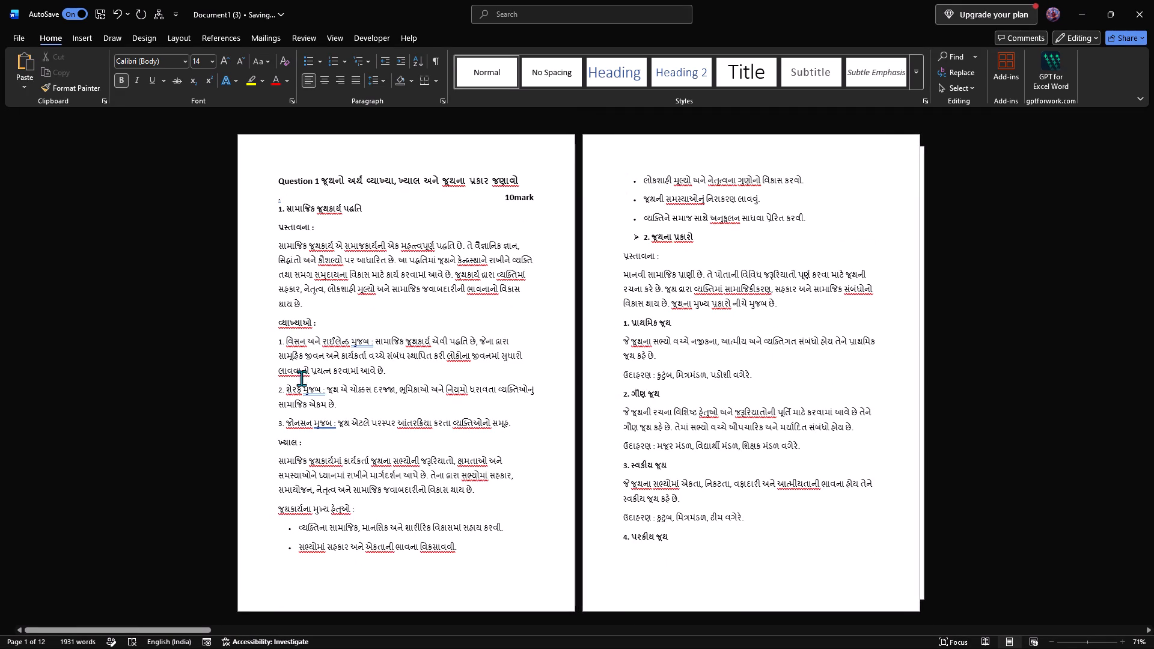
pyautogui.moveTo(288, 390); pyautogui.dragTo(527, 402)
pyautogui.hotkey('ctrl', 'c')
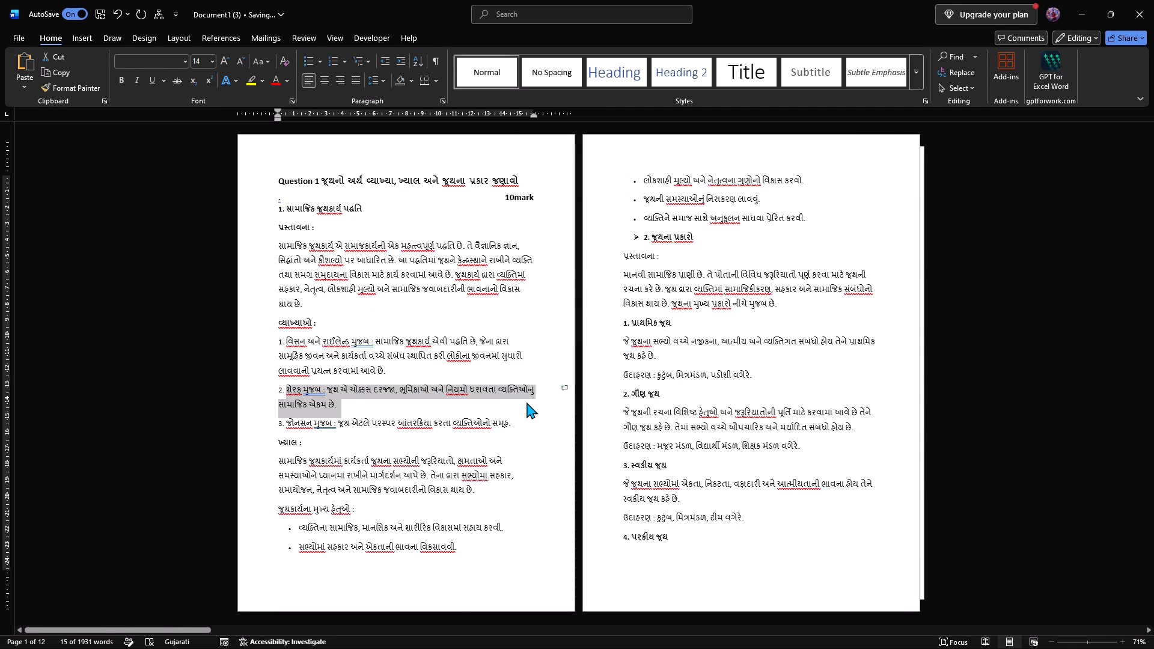
# Paste the copied definition on its own line under "વ્યાખ્યાઓ :" in the 5mark answer and delete the blank lines before "જોનસન મુજબ".
pyautogui.scroll(-18, 527, 402)
pyautogui.scroll(-7, 527, 402)
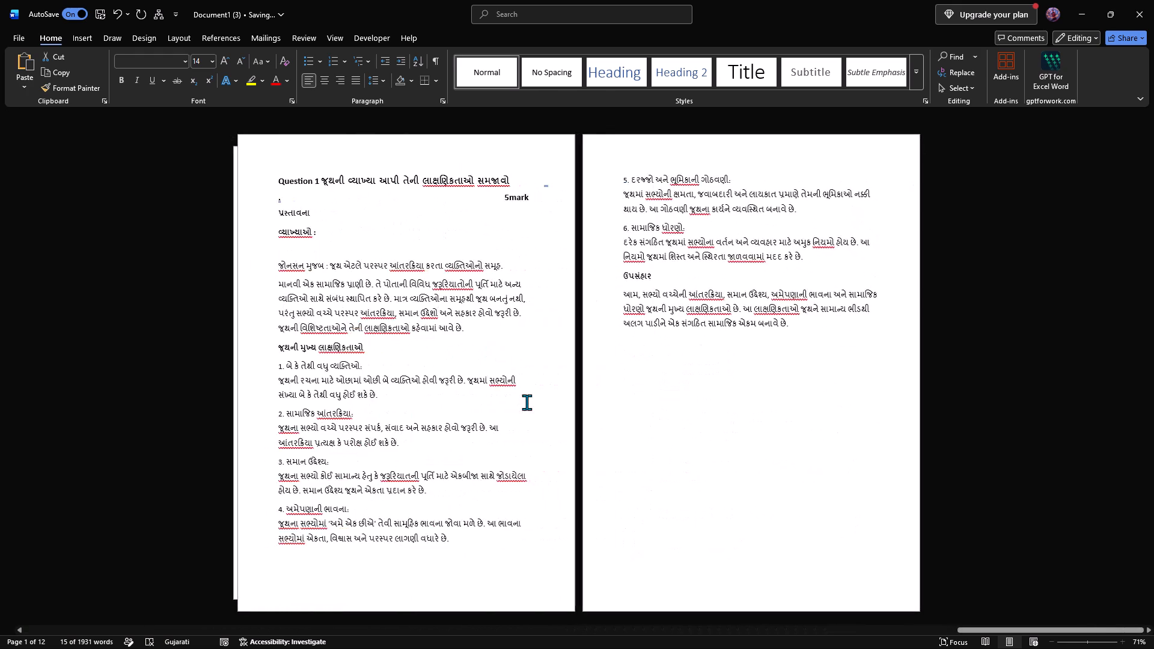
pyautogui.scroll(-4, 527, 402)
pyautogui.click(355, 237)
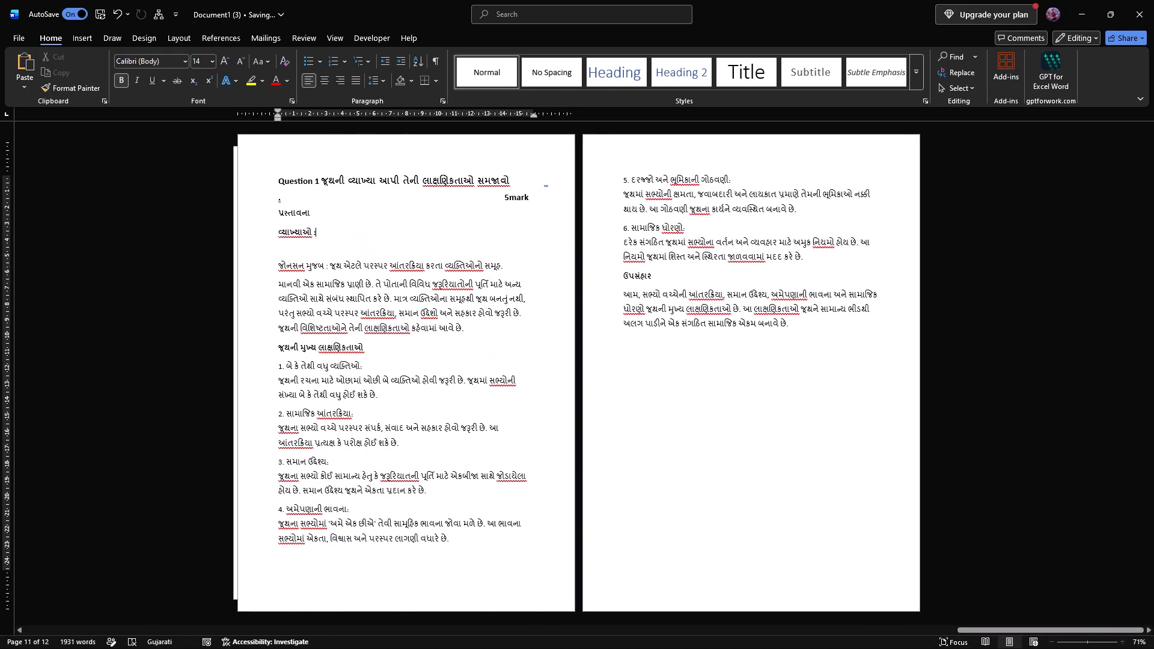
pyautogui.press('Return')
pyautogui.hotkey('ctrl', 'v')
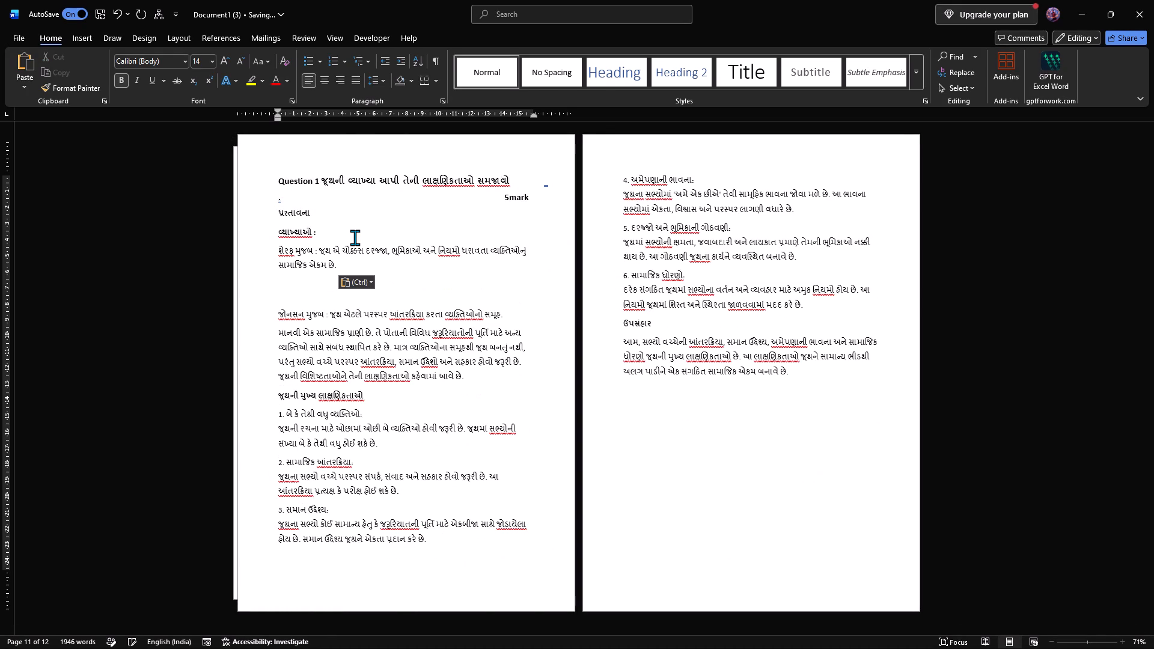
pyautogui.click(305, 288)
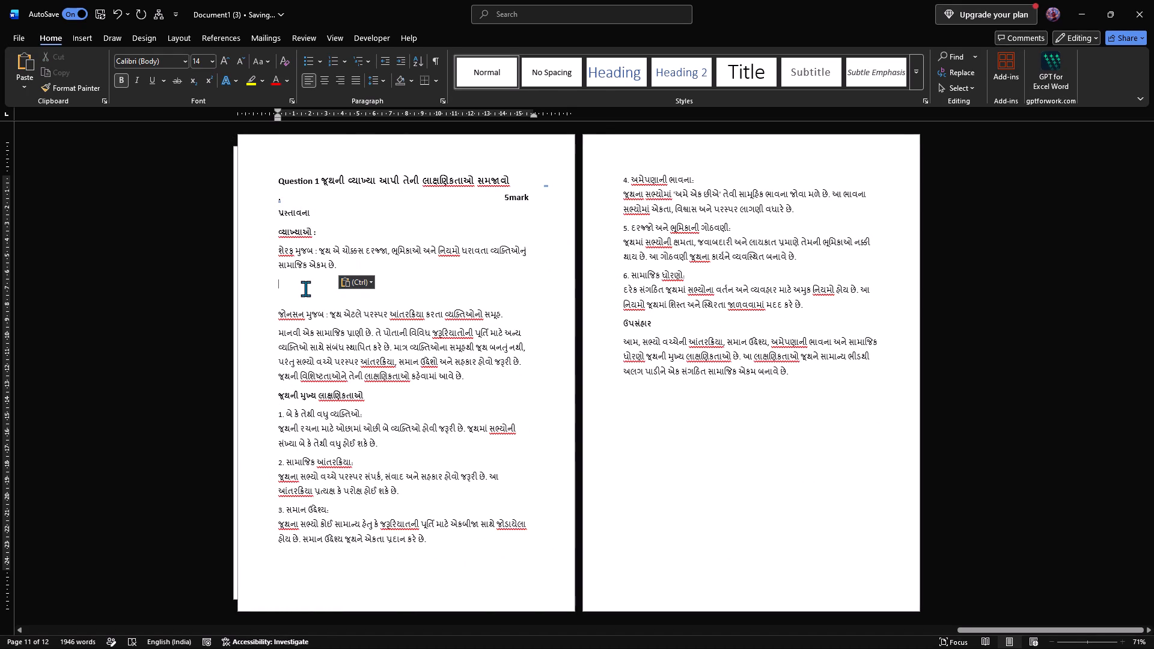
pyautogui.press('BackSpace')
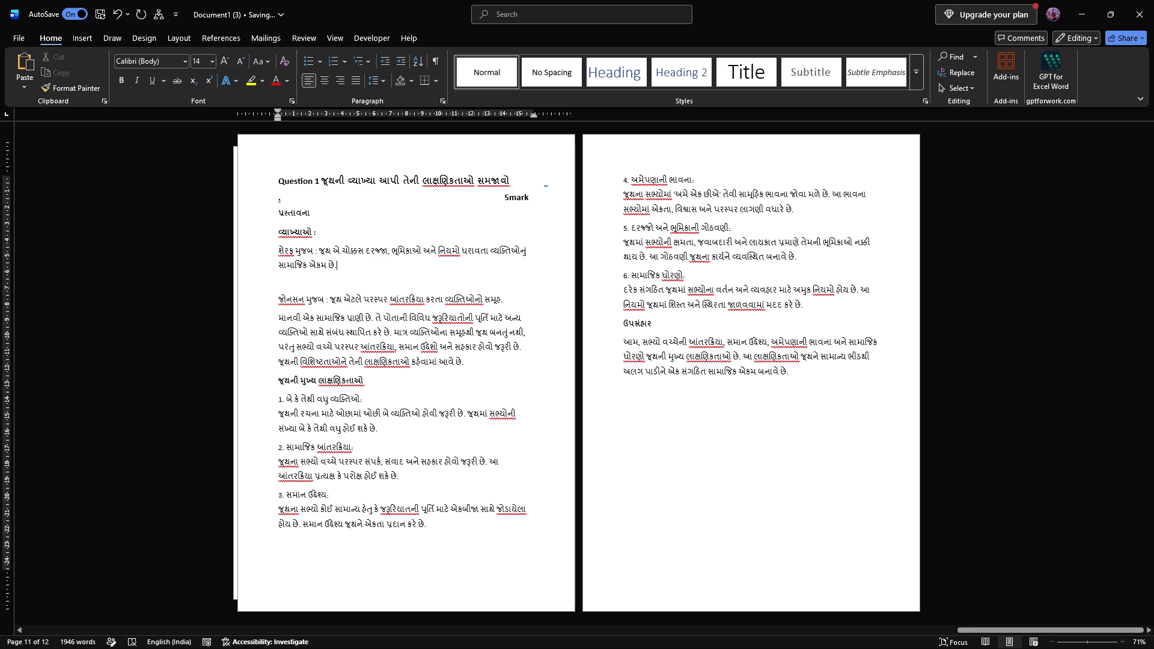
pyautogui.click(288, 288)
pyautogui.press('BackSpace')
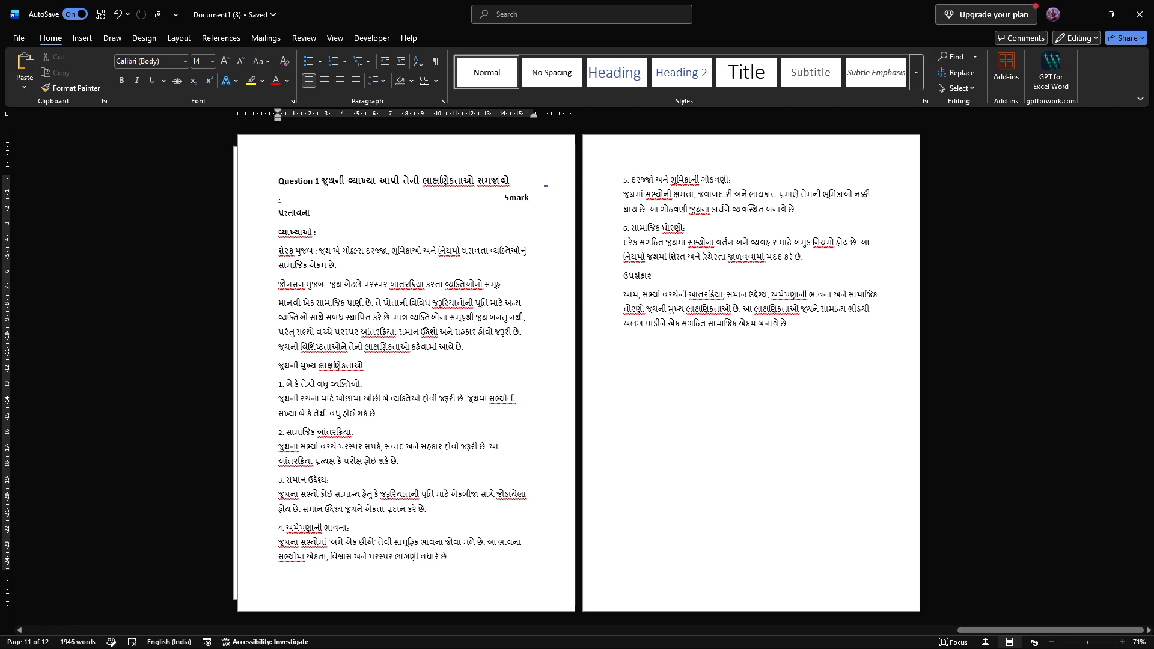
# Insert a page break after the last line of the 5mark answer's "ઉપસંહાર" paragraph.
pyautogui.click(841, 328)
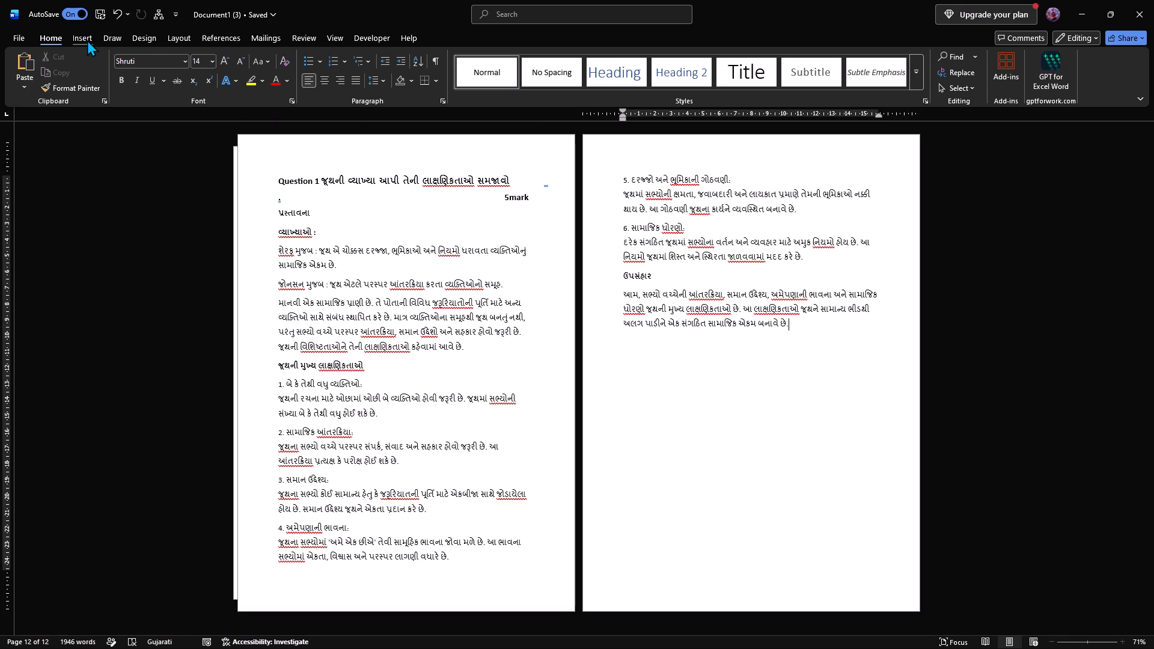
pyautogui.click(87, 40)
pyautogui.click(87, 63)
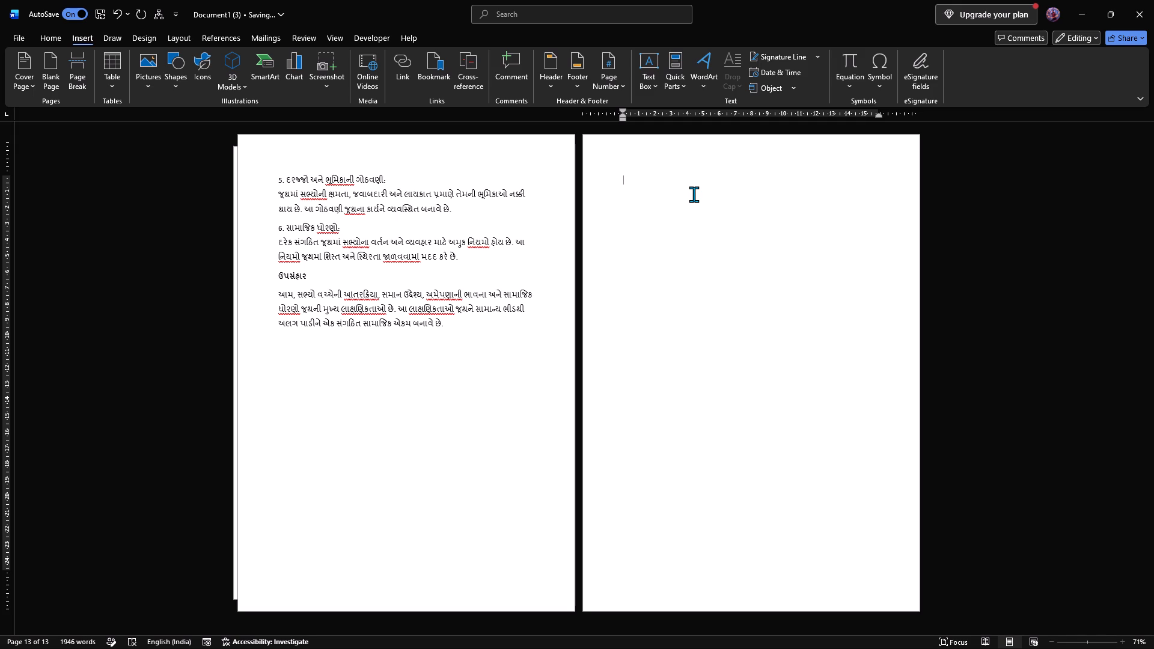
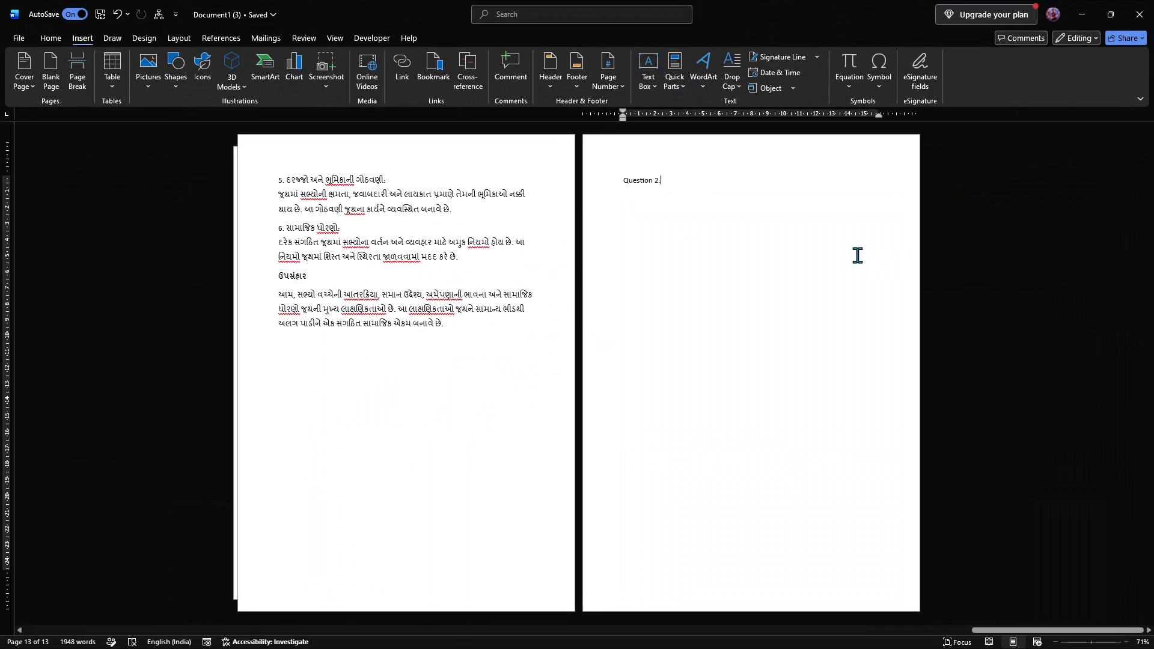
# Paste the copied question "જૂથની માનવજીવનમાં ઉપયોગિતા જણાવો" after "Question 2." on the last page.
pyautogui.hotkey('ctrl', 'v')
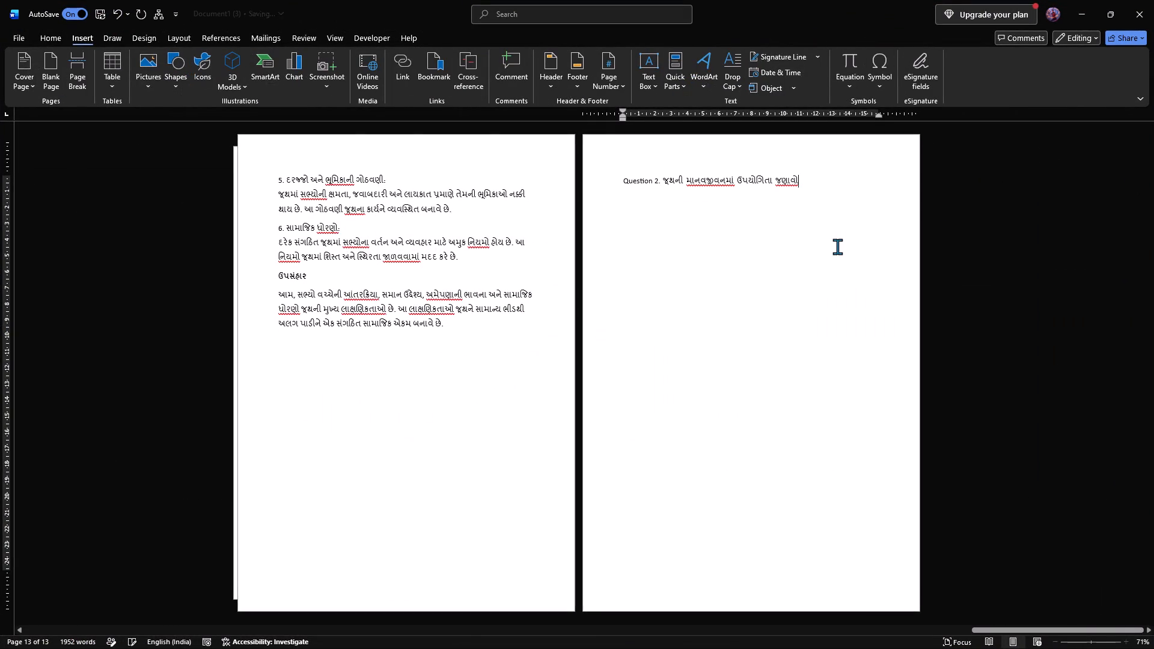
# Add the mark label "5 mark" at the end of the Question 2 line, separated from the question by a wide gap of spaces.
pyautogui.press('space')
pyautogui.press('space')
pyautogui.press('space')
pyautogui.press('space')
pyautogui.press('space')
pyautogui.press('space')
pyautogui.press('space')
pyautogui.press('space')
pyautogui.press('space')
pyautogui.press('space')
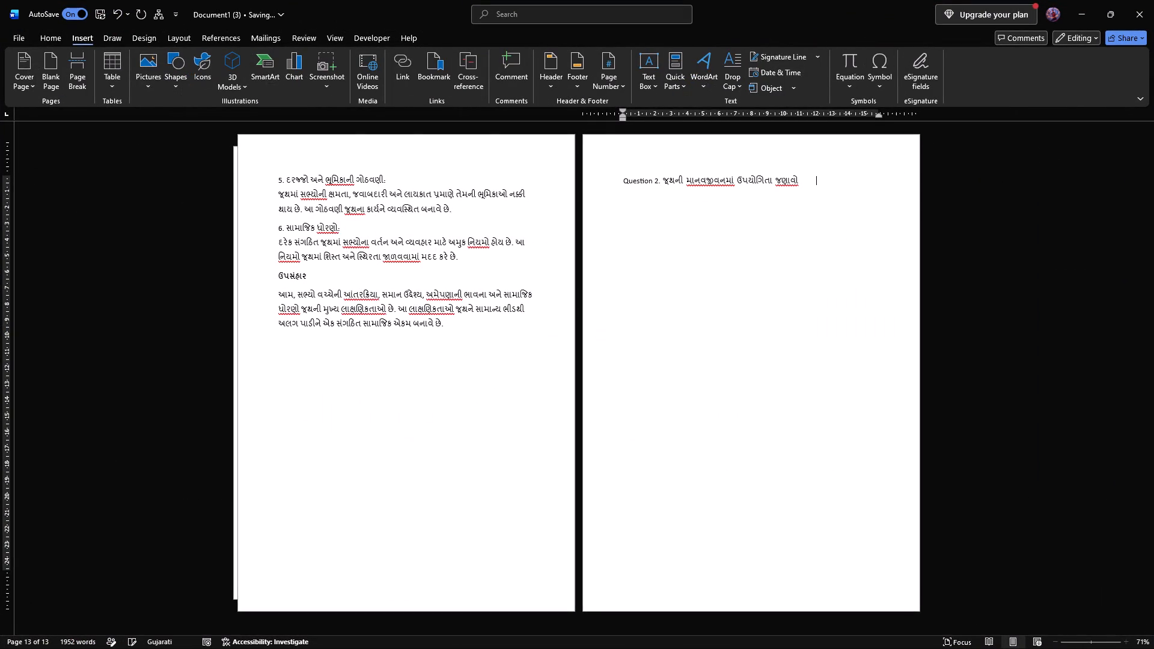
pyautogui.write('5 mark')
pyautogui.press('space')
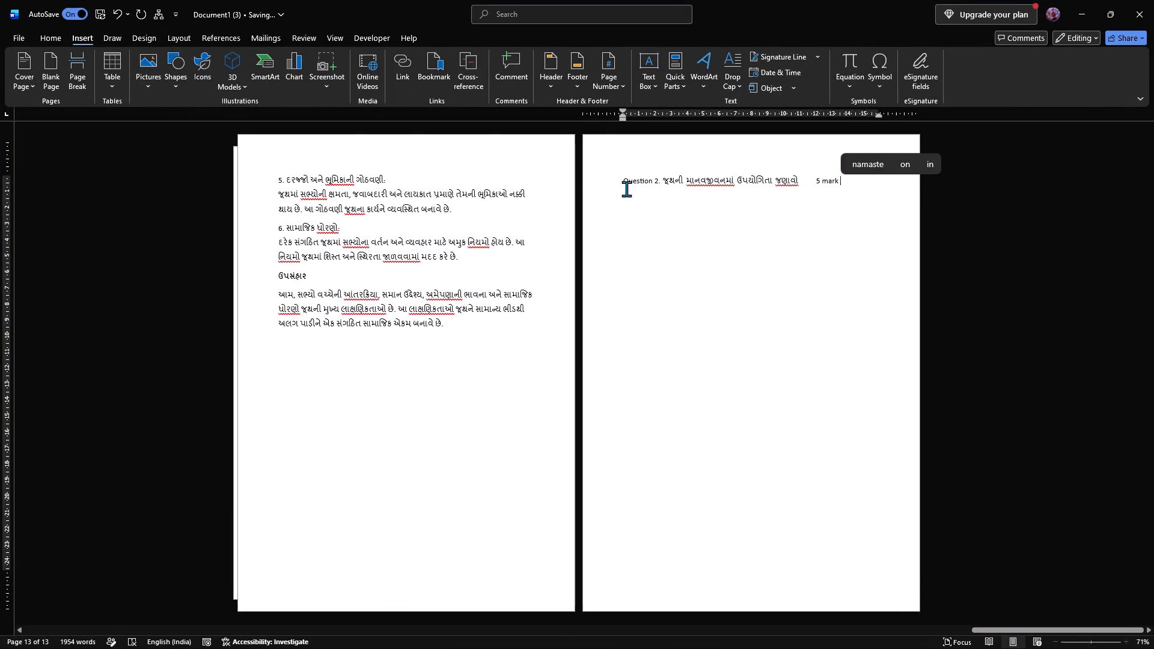
# Select the whole Question 2 line, from the question number through the "5 mark" label.
pyautogui.moveTo(623, 186); pyautogui.dragTo(918, 190)
pyautogui.click(782, 219)
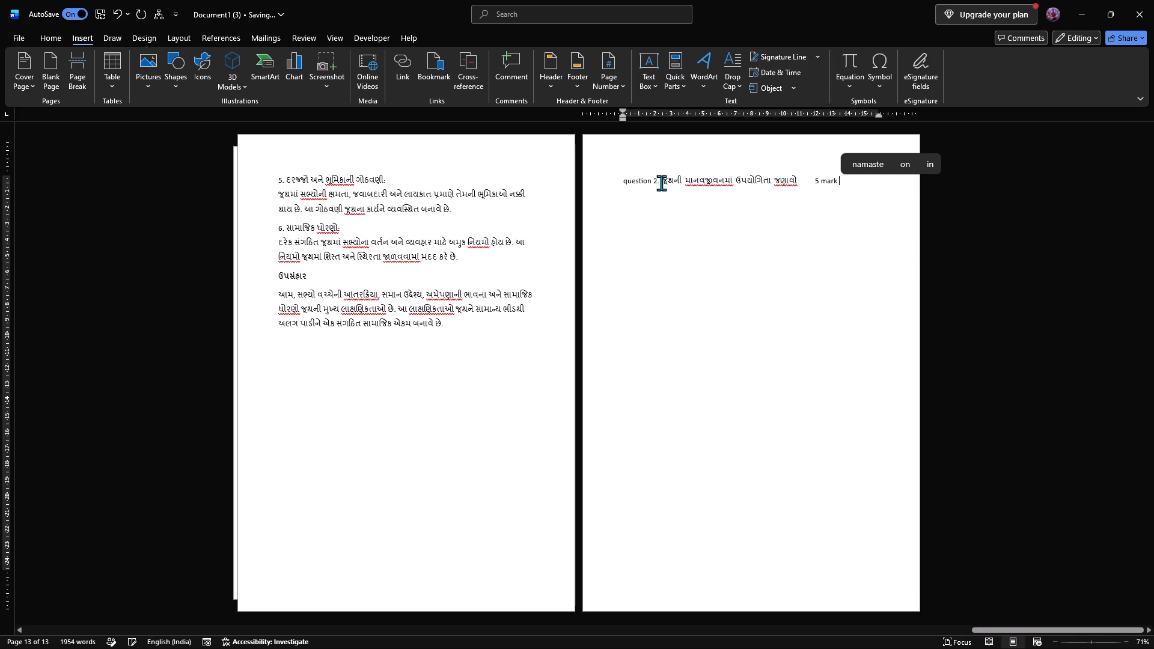
# Format the "question 2." 5 mark heading line as bold at 16 pt and turn on bold for the text entry following it.
pyautogui.moveTo(621, 180); pyautogui.dragTo(869, 184)
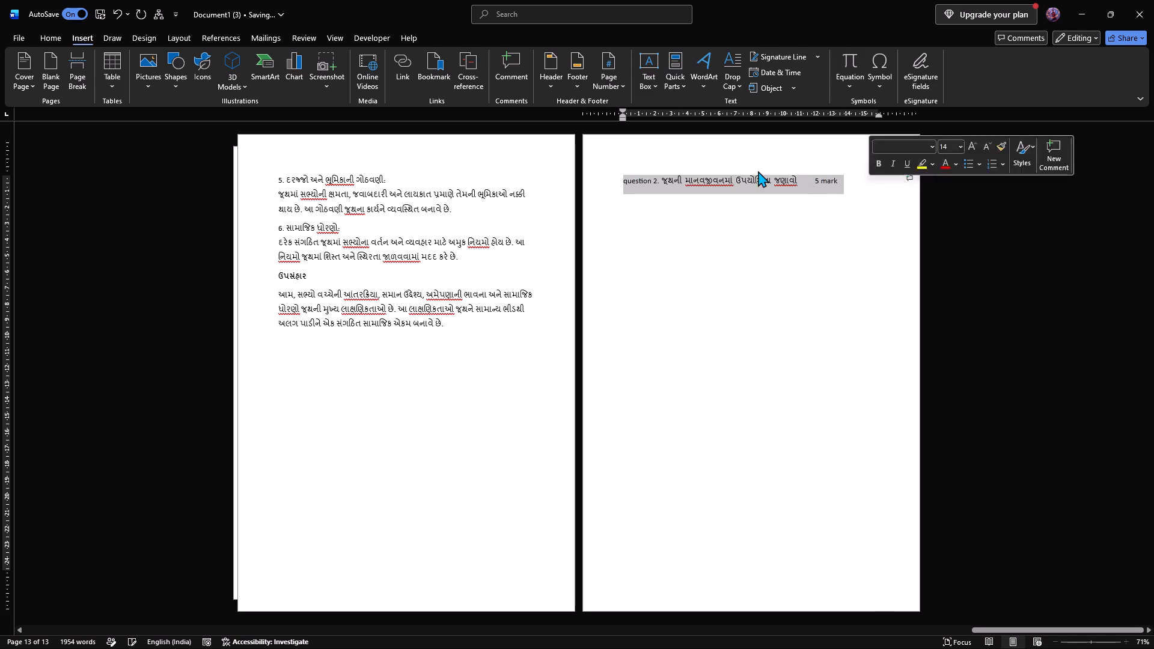
pyautogui.click(45, 37)
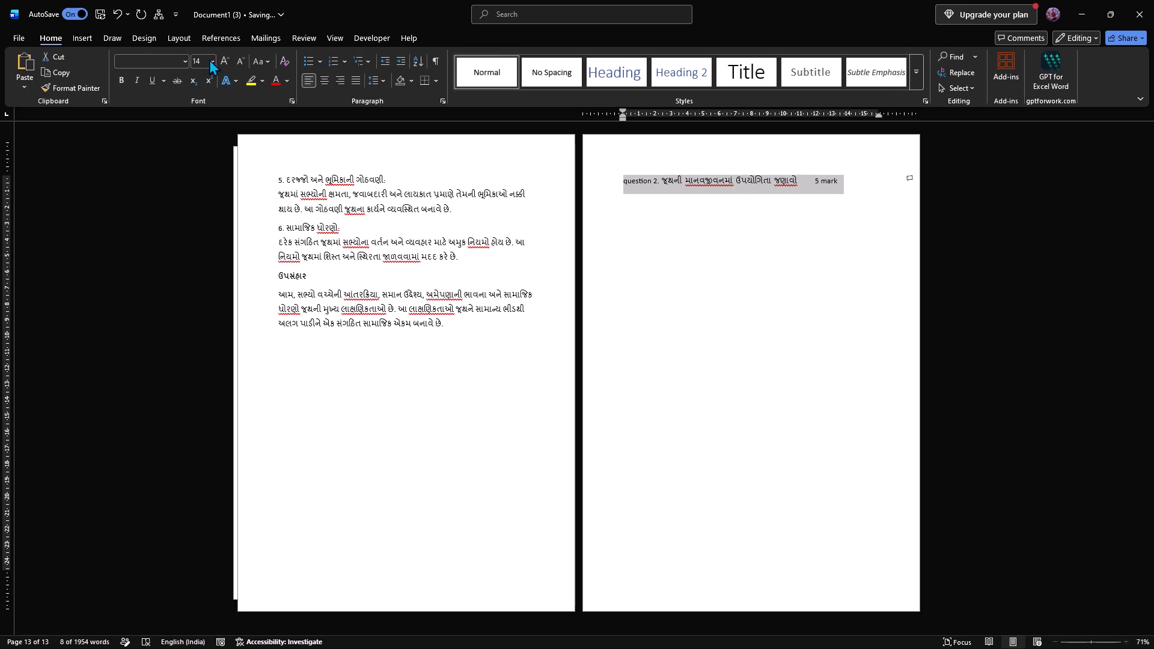
pyautogui.click(120, 81)
pyautogui.click(210, 61)
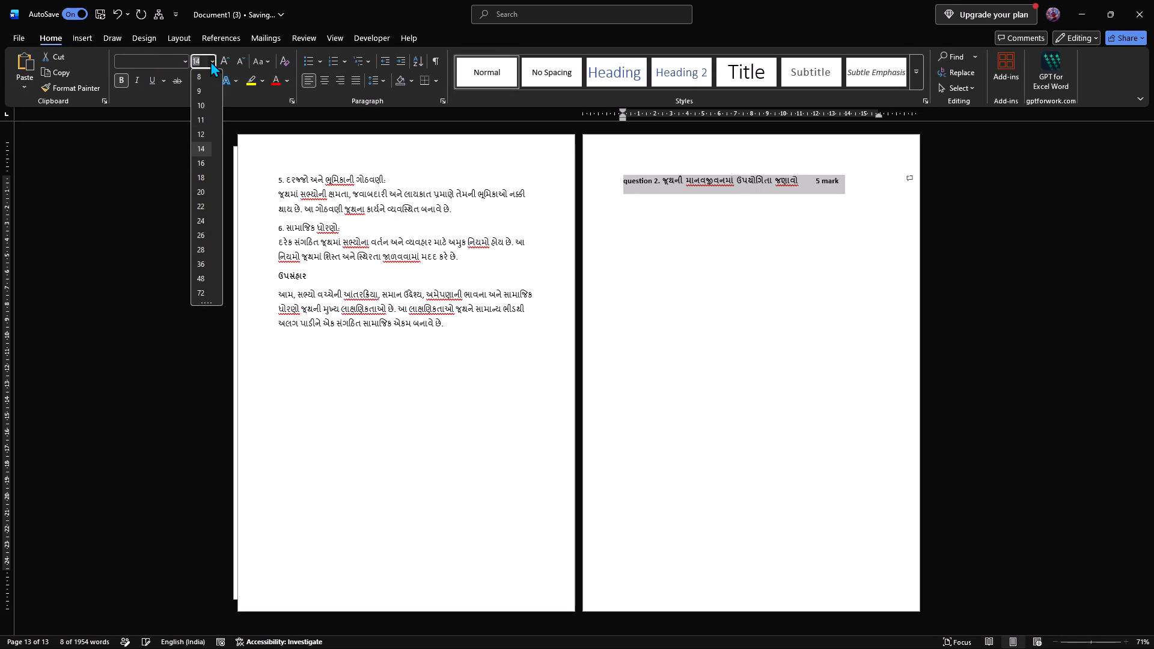
pyautogui.click(207, 157)
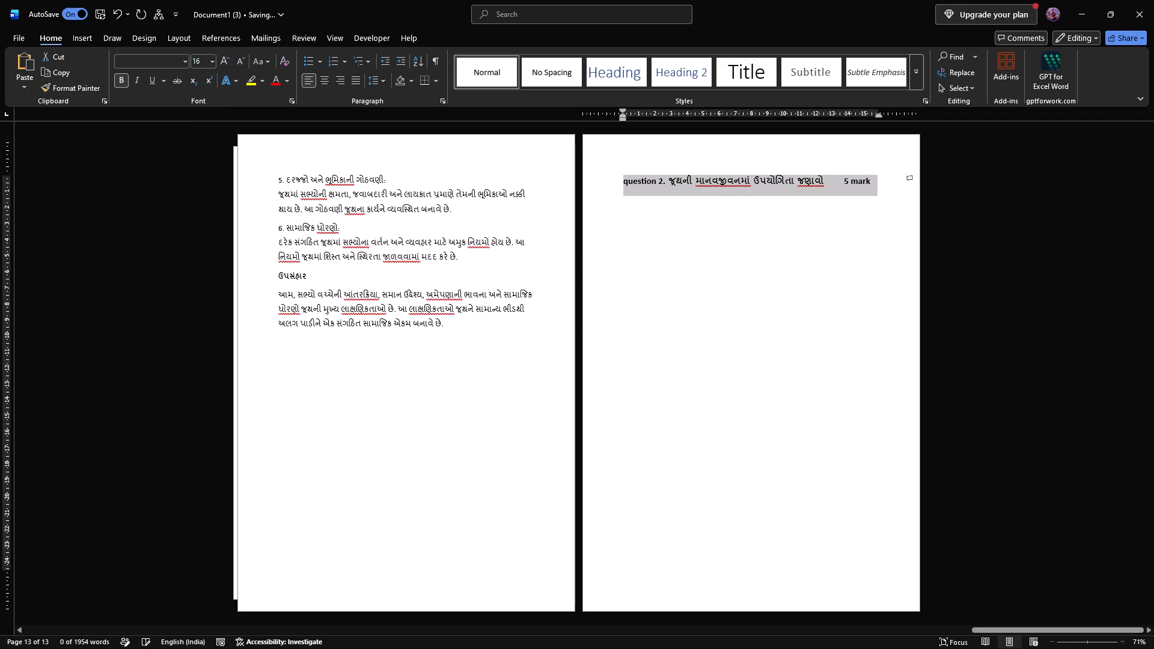
pyautogui.click(823, 227)
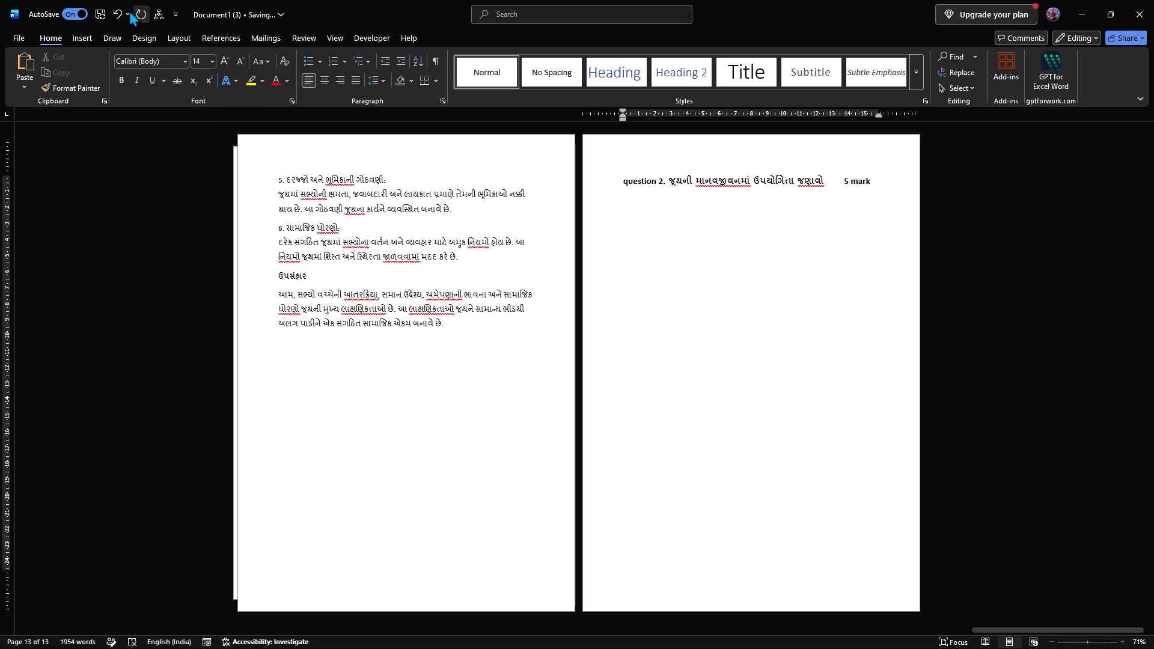
pyautogui.click(119, 79)
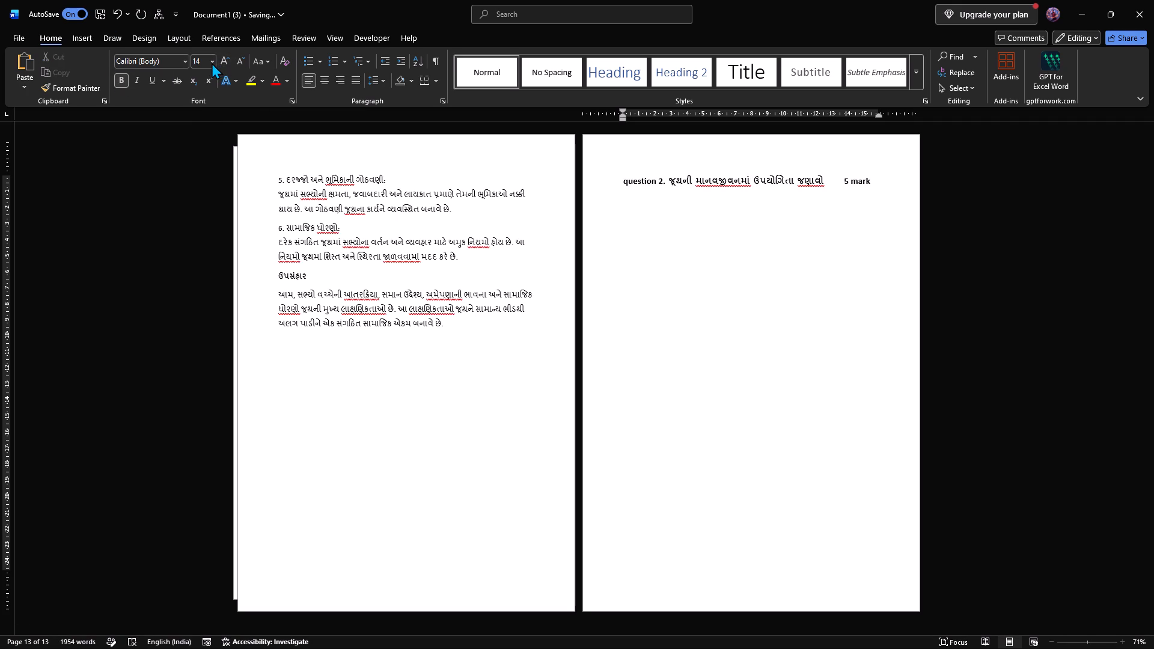
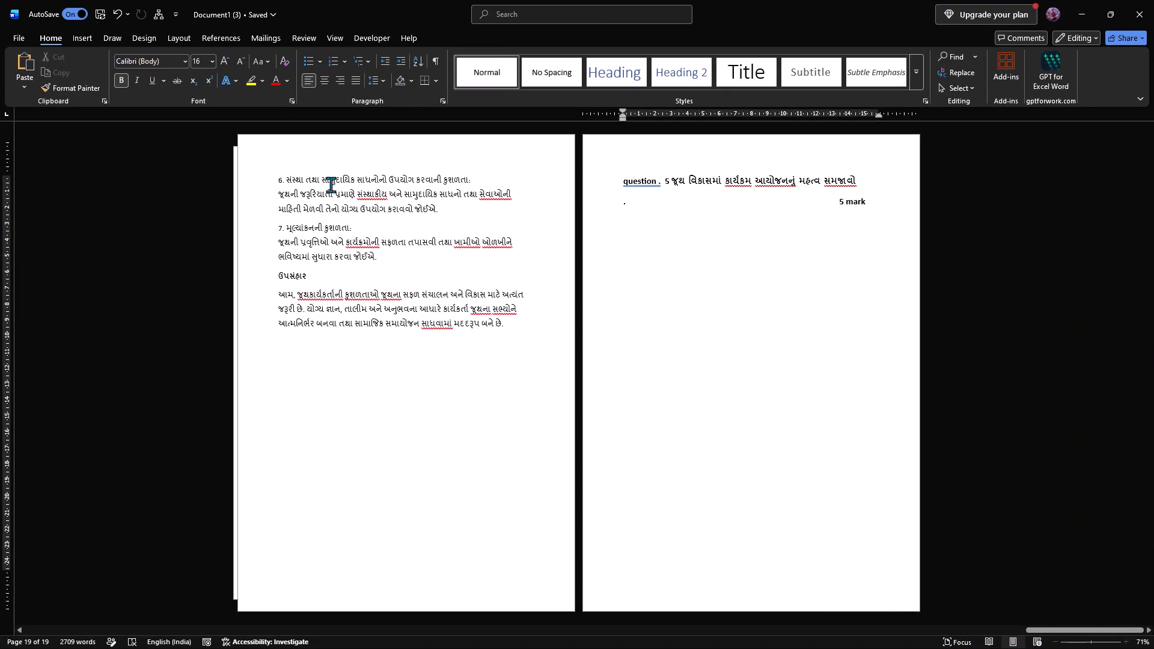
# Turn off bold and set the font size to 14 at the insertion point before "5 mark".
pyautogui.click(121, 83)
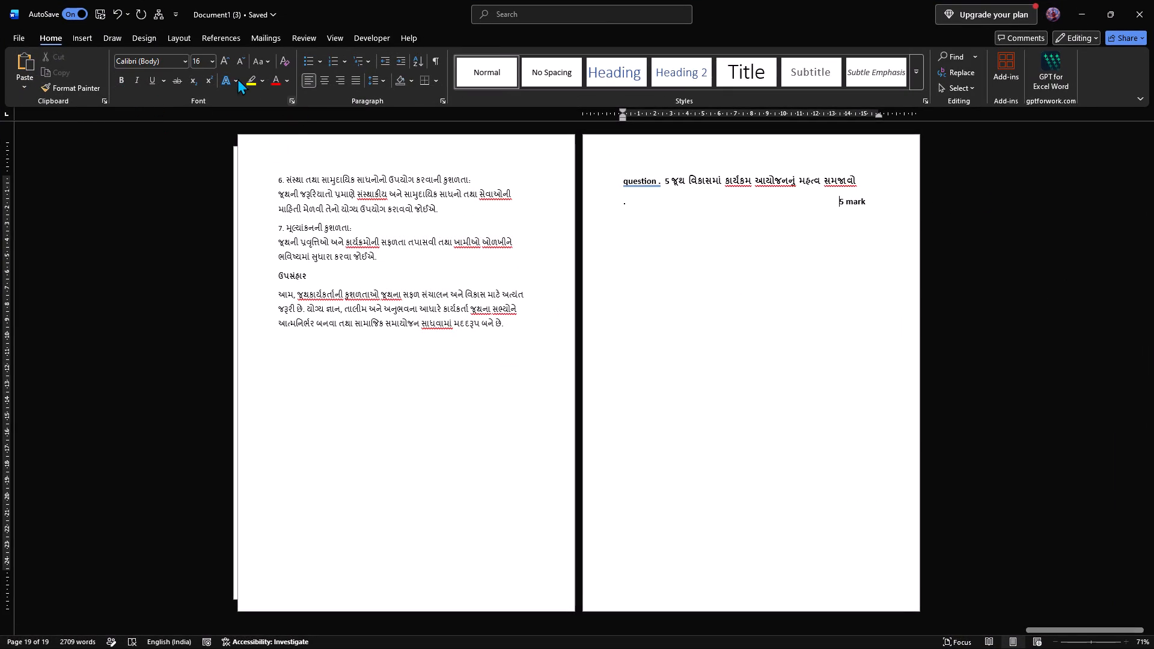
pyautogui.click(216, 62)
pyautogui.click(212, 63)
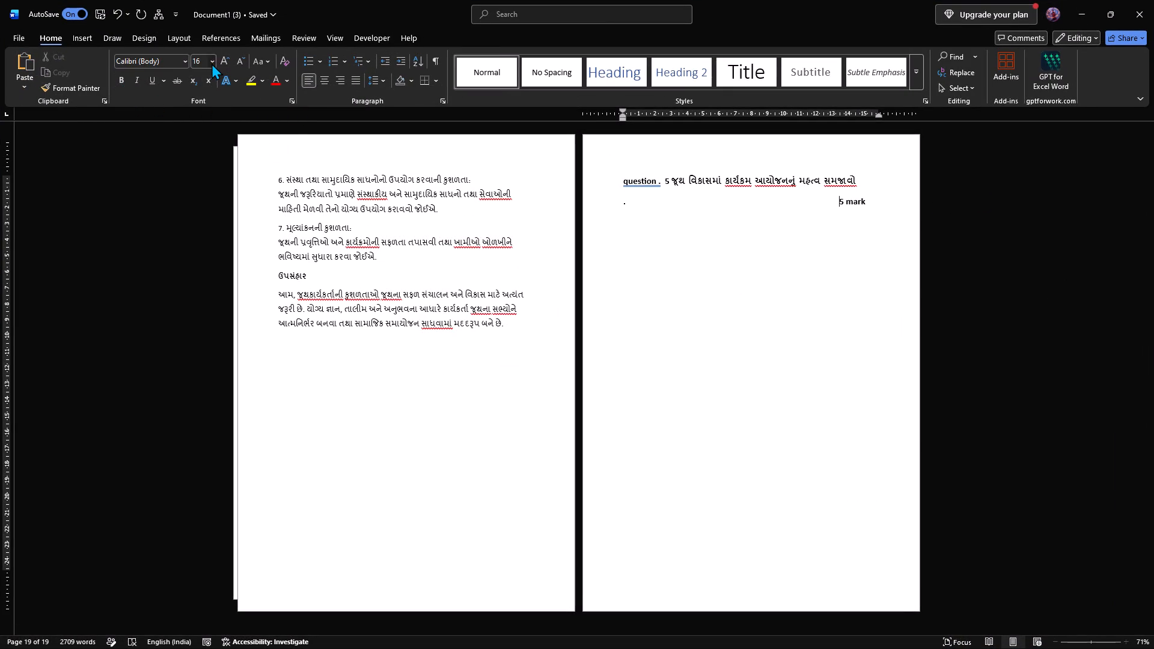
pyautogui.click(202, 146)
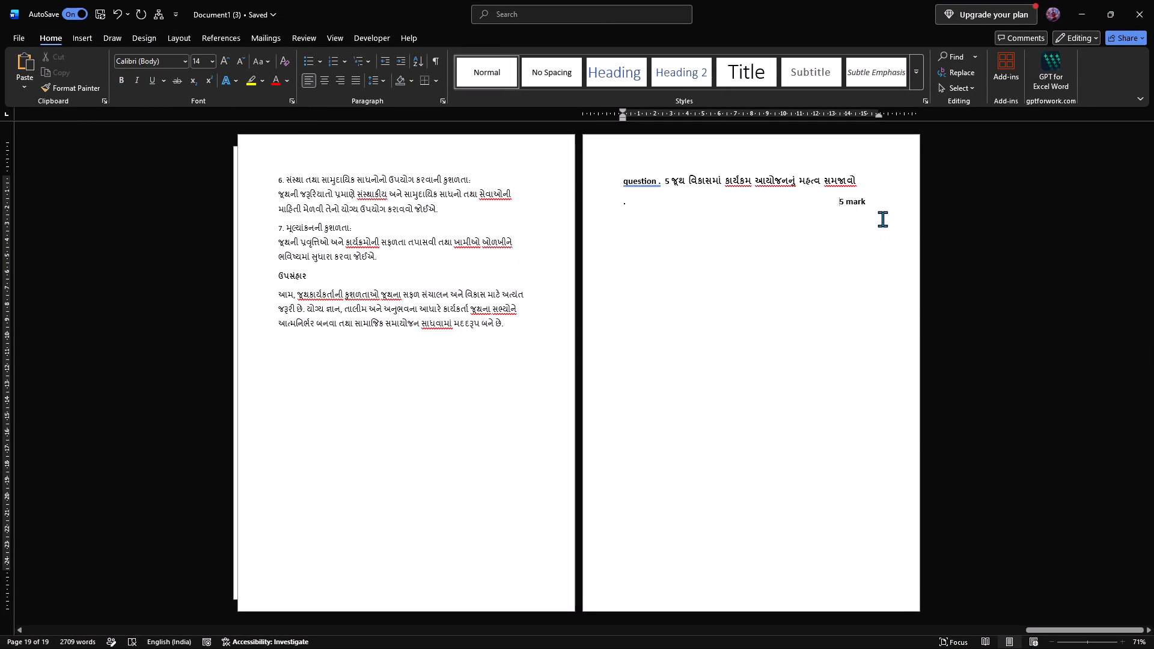
# Paste the copied ChatGPT answer on a new line below the "5 mark" line of question 5.
pyautogui.click(882, 215)
pyautogui.click(885, 201)
pyautogui.press('Return')
pyautogui.hotkey('ctrl', 'v')
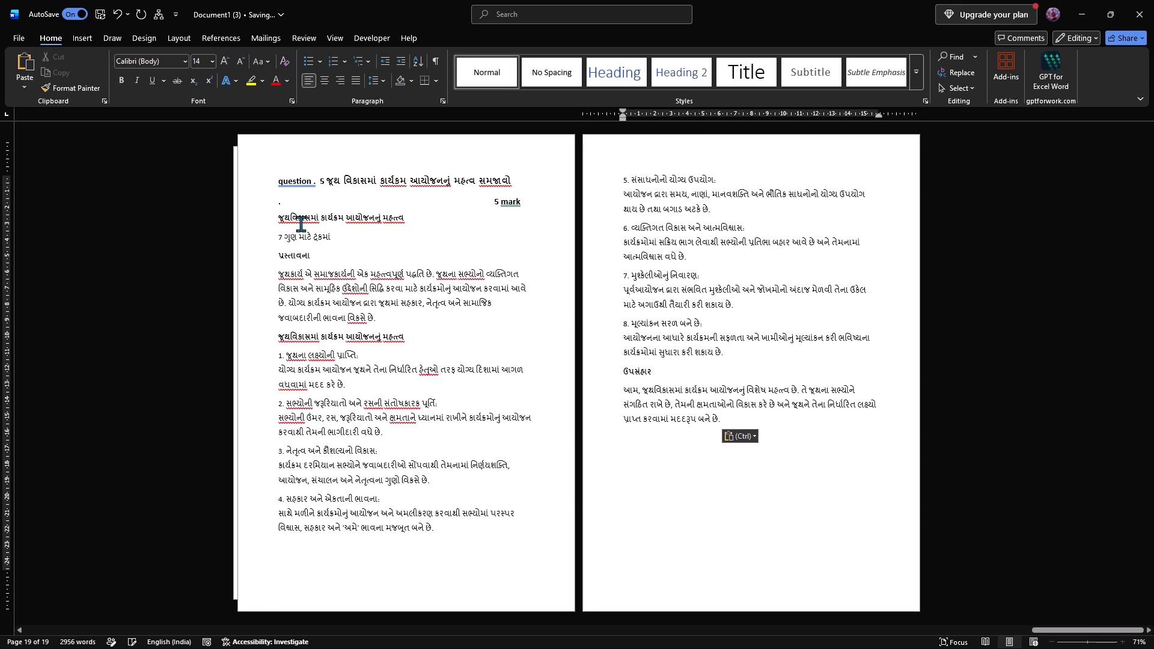
# Delete the repeated title and the "7 ગુણ માટે ટૂંકમાં" line at the start of the pasted answer.
pyautogui.moveTo(275, 224); pyautogui.dragTo(435, 235)
pyautogui.press('BackSpace')
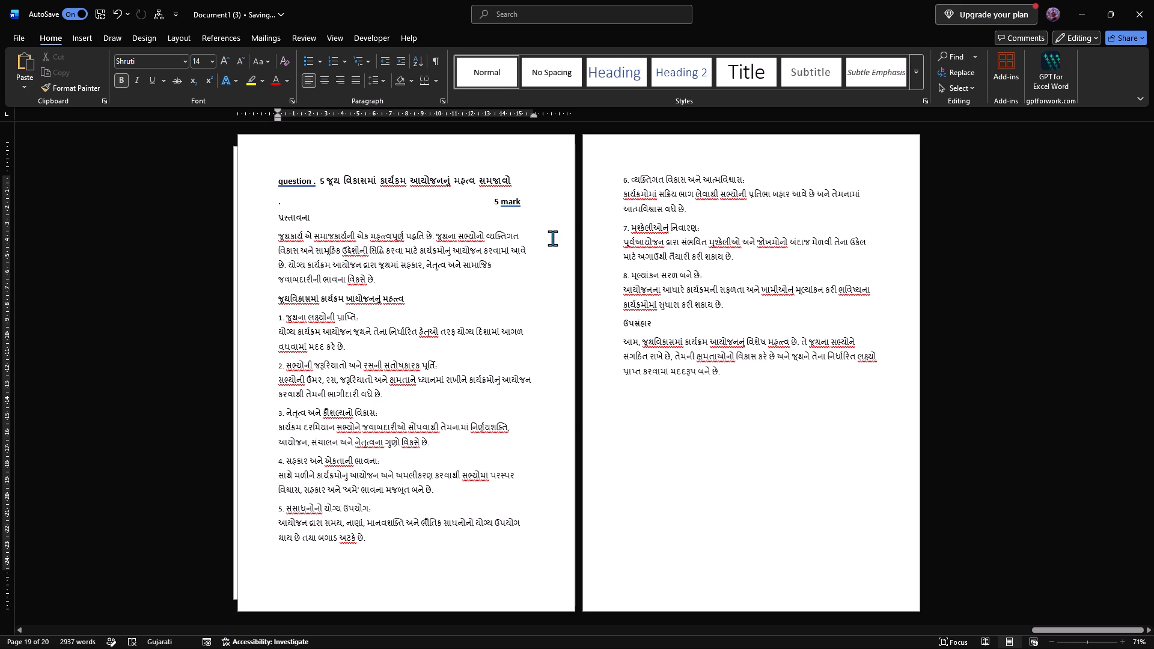
pyautogui.click(714, 409)
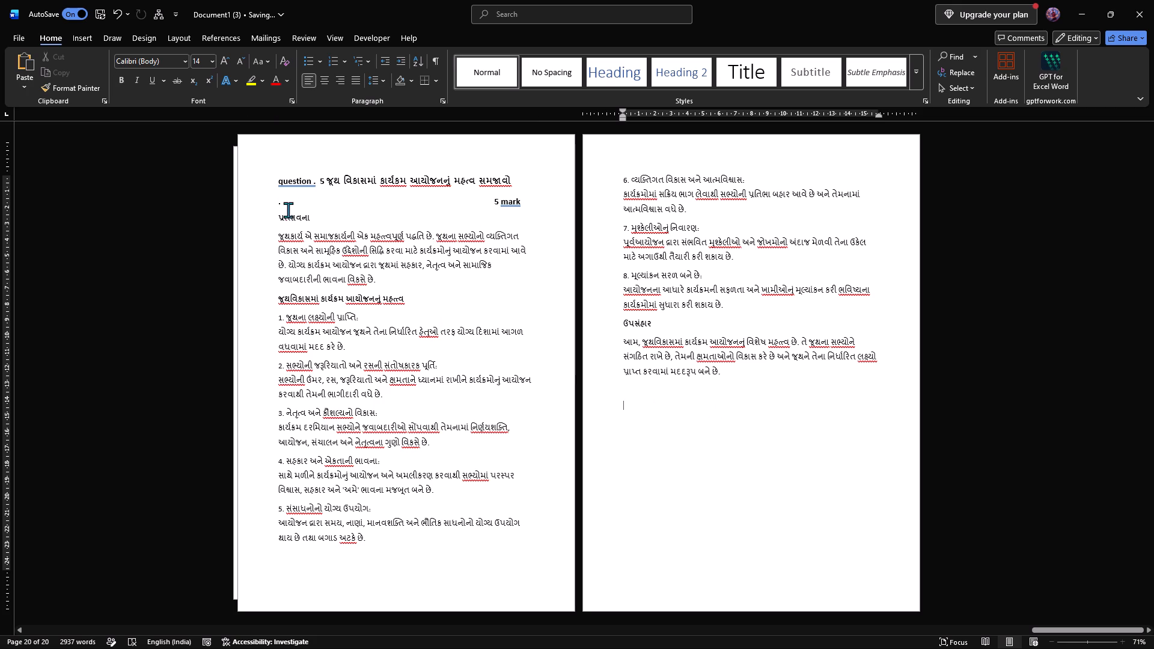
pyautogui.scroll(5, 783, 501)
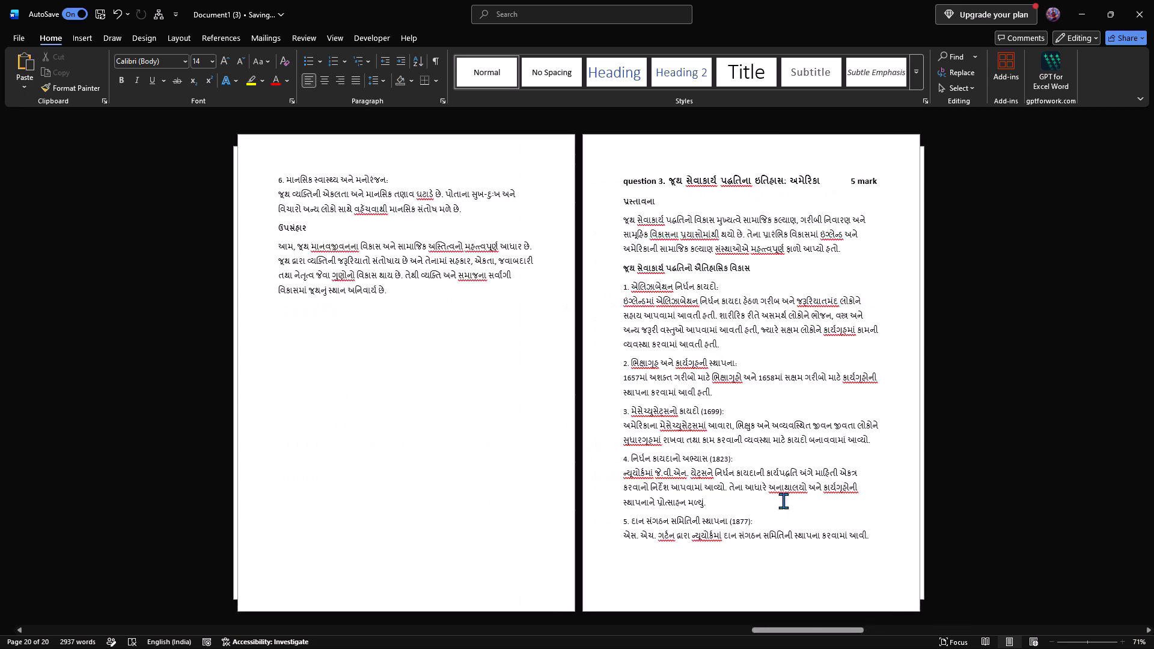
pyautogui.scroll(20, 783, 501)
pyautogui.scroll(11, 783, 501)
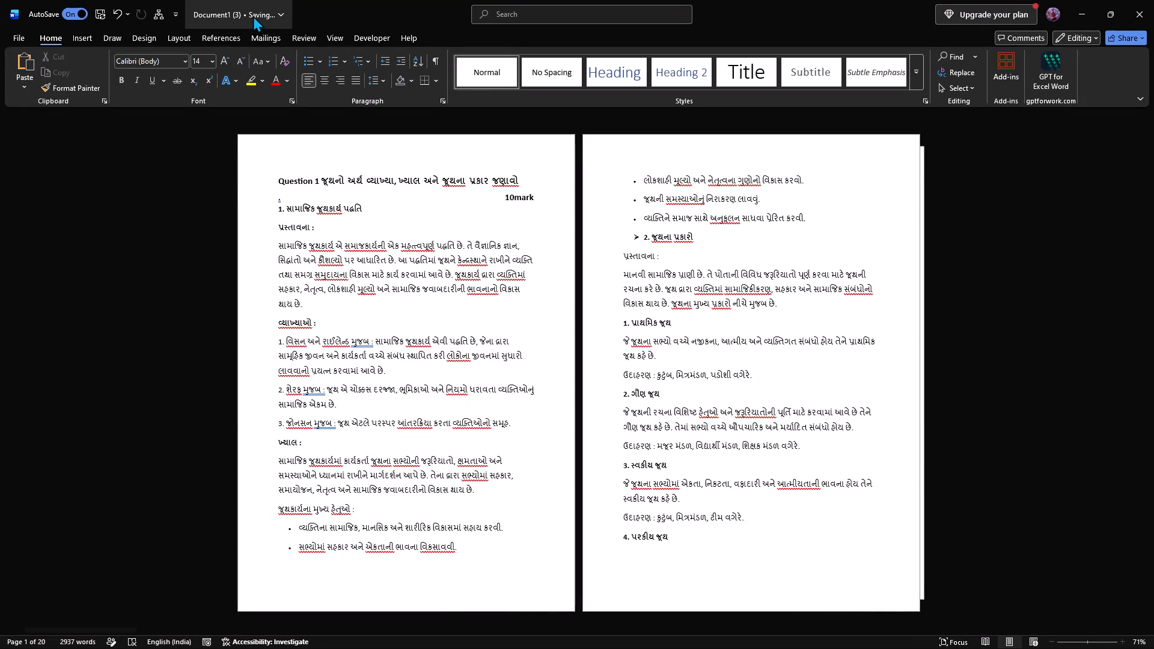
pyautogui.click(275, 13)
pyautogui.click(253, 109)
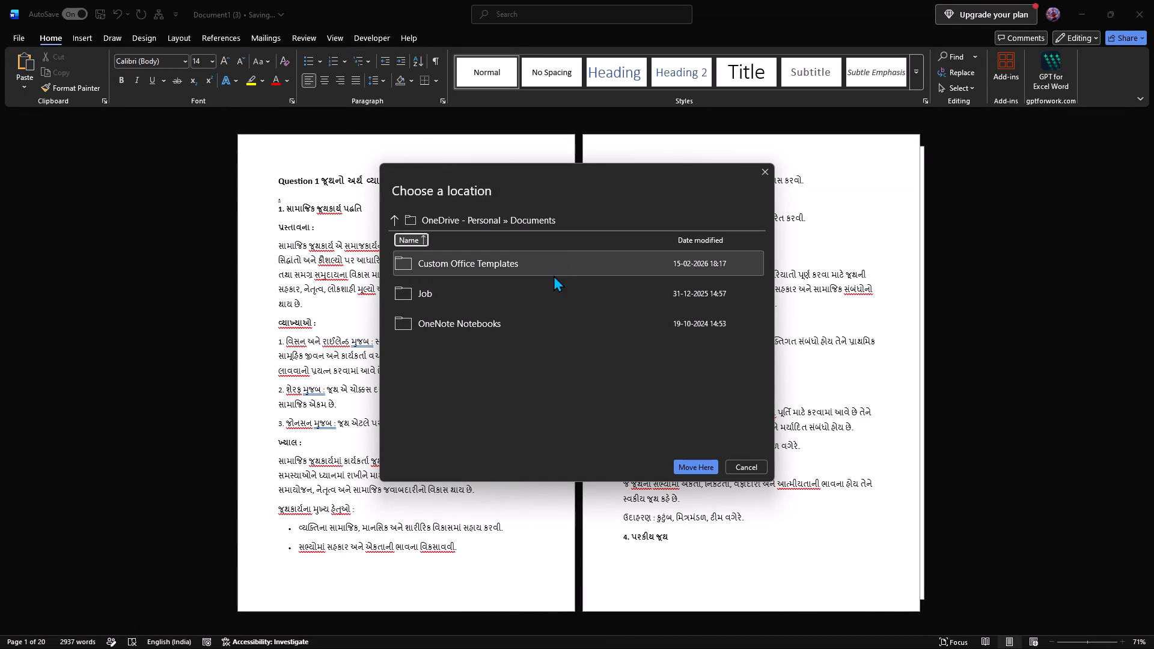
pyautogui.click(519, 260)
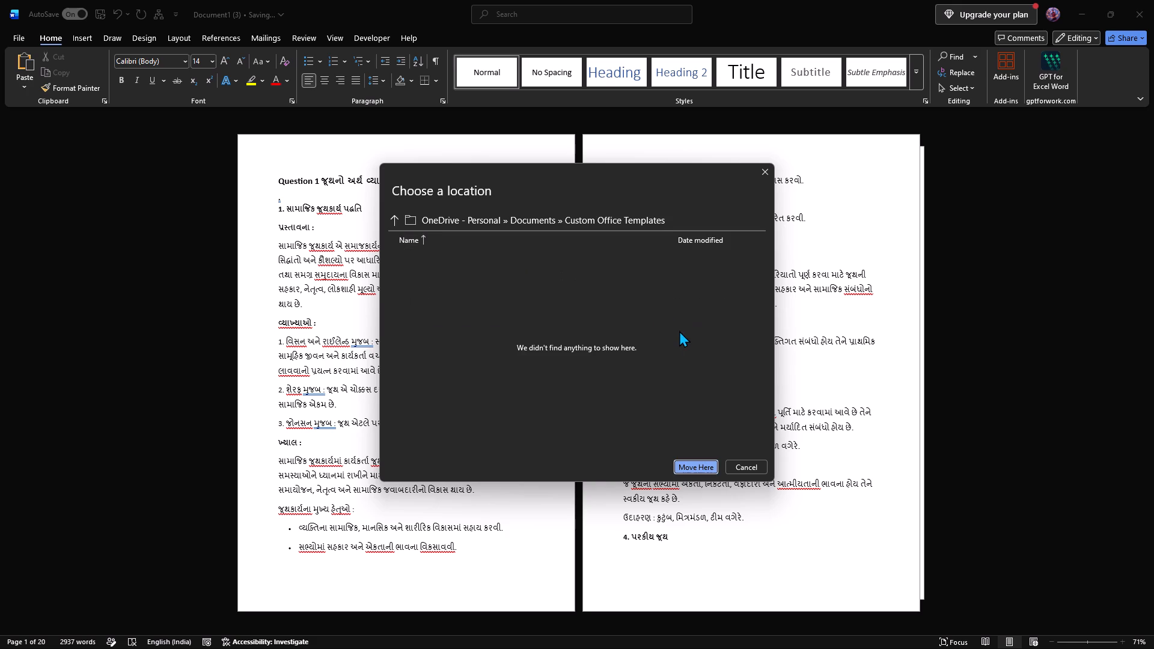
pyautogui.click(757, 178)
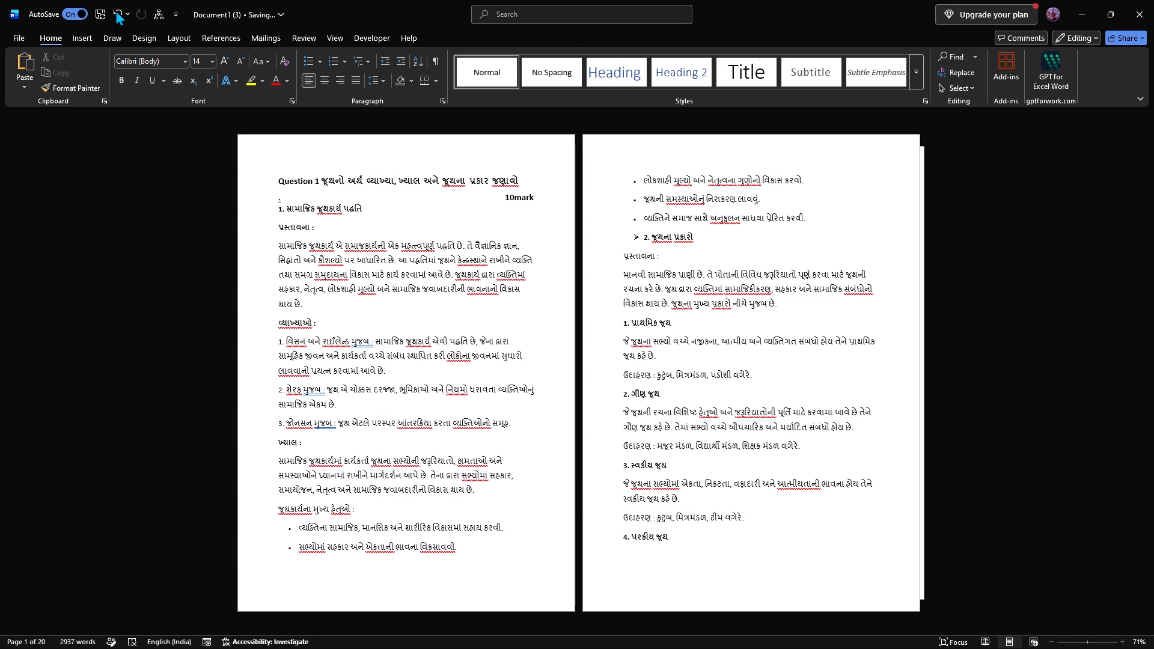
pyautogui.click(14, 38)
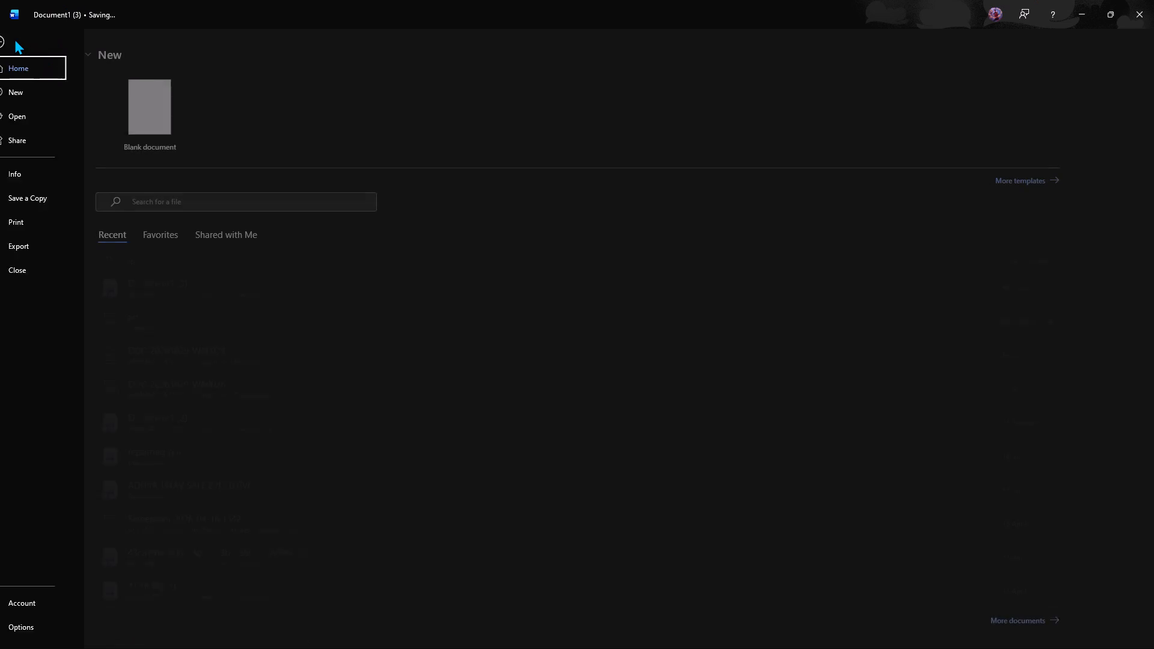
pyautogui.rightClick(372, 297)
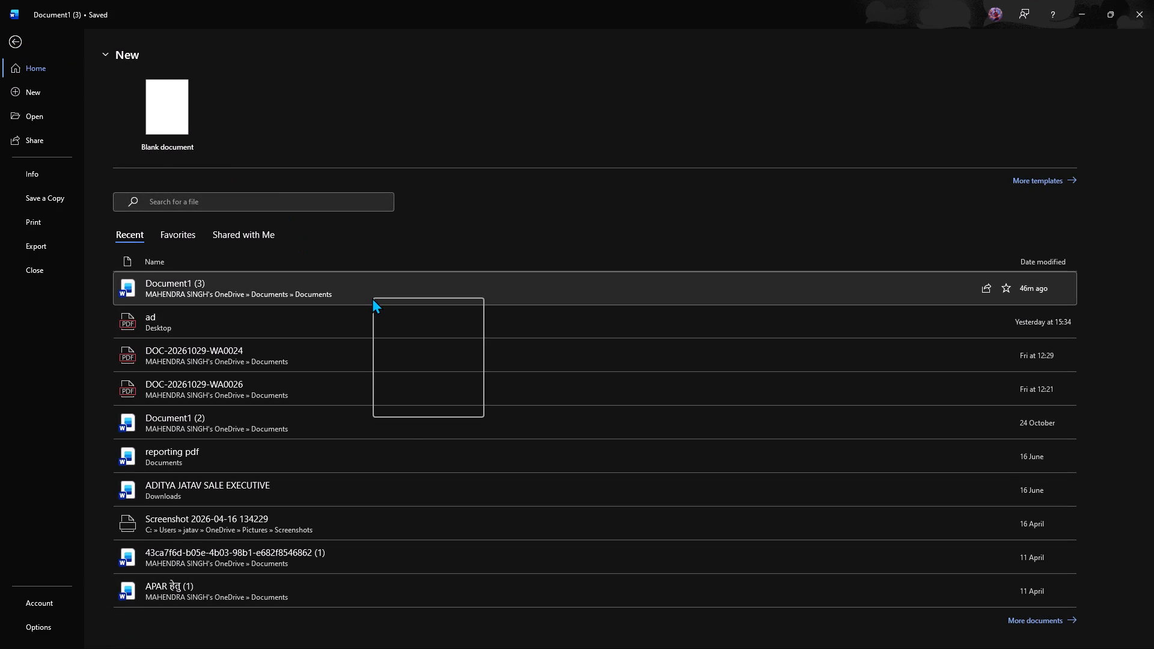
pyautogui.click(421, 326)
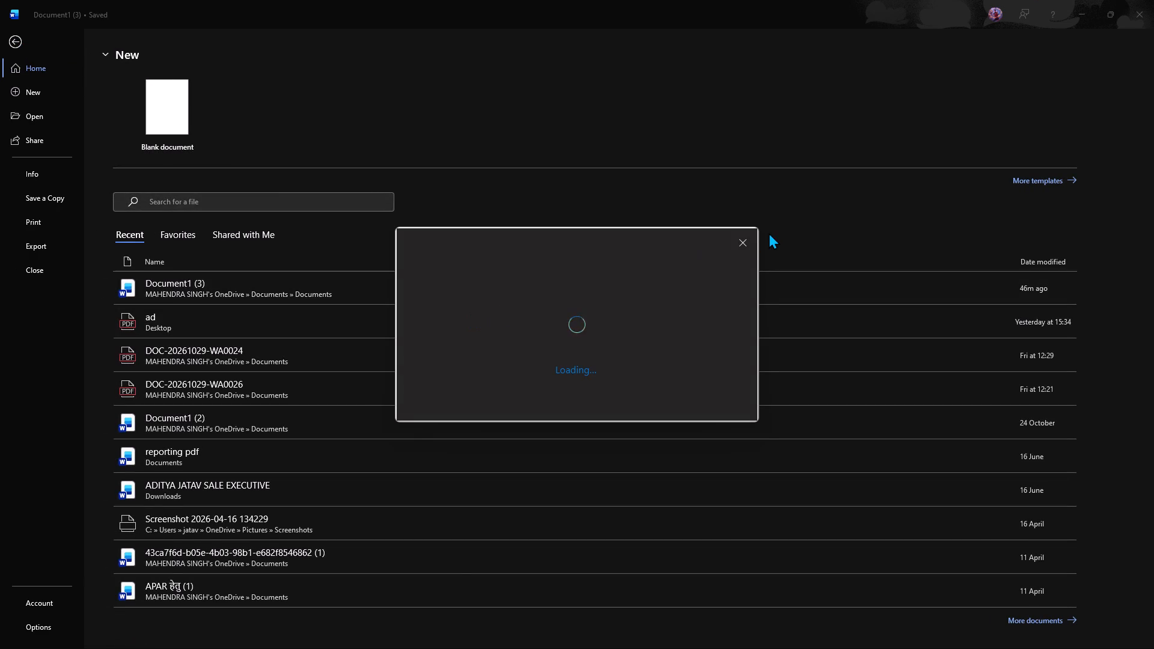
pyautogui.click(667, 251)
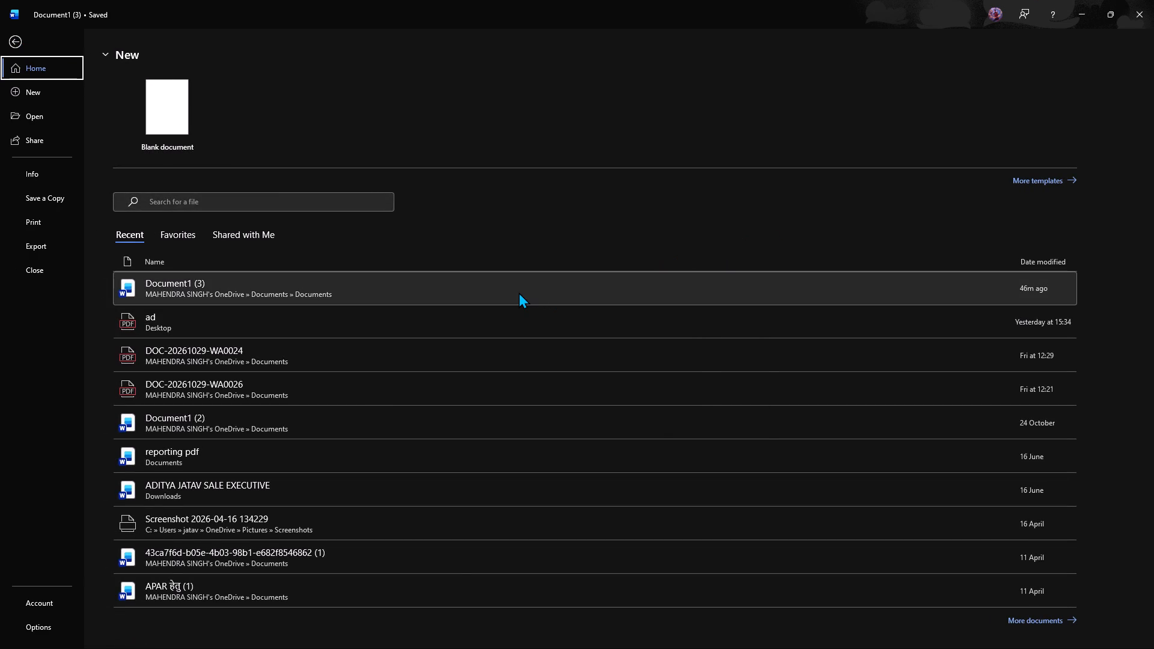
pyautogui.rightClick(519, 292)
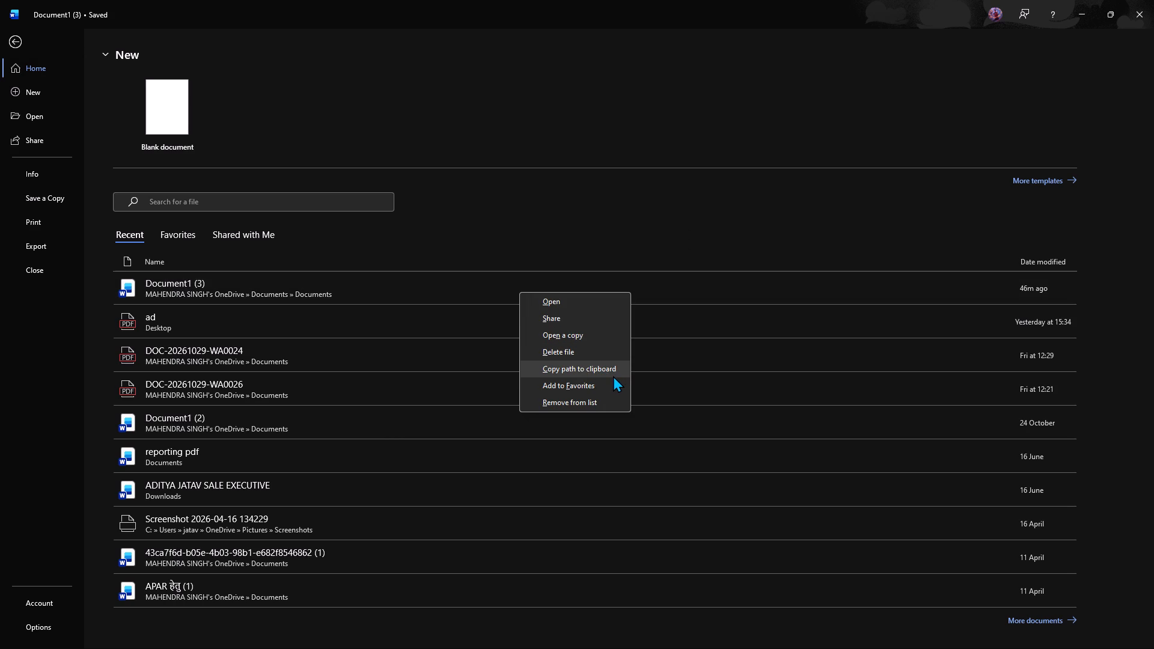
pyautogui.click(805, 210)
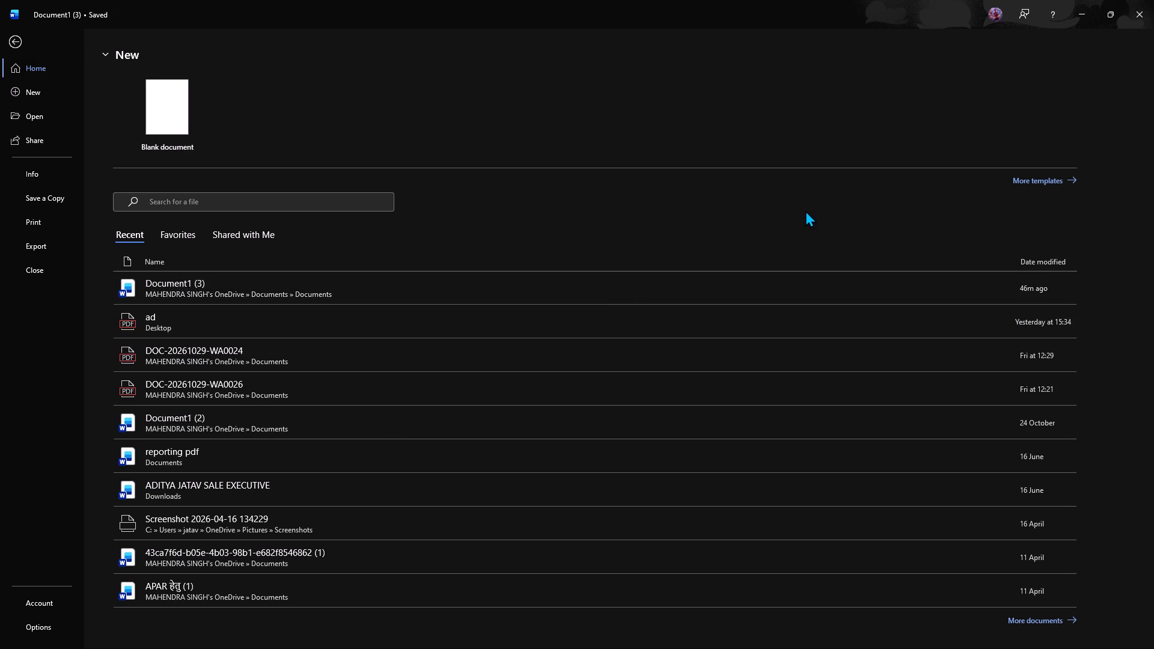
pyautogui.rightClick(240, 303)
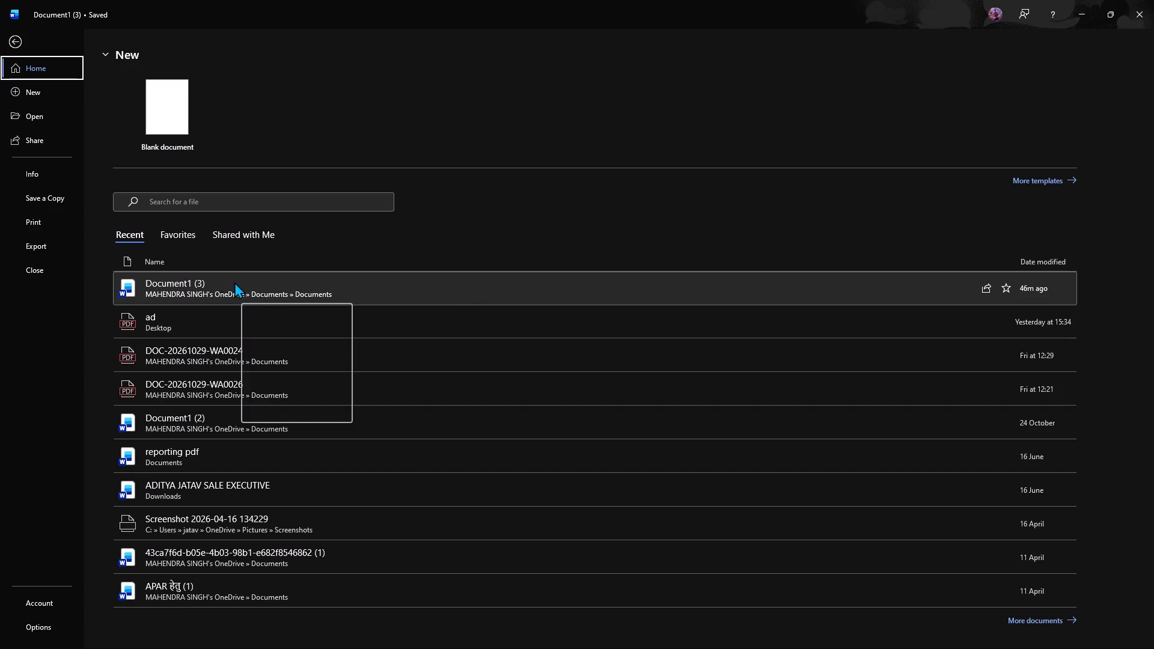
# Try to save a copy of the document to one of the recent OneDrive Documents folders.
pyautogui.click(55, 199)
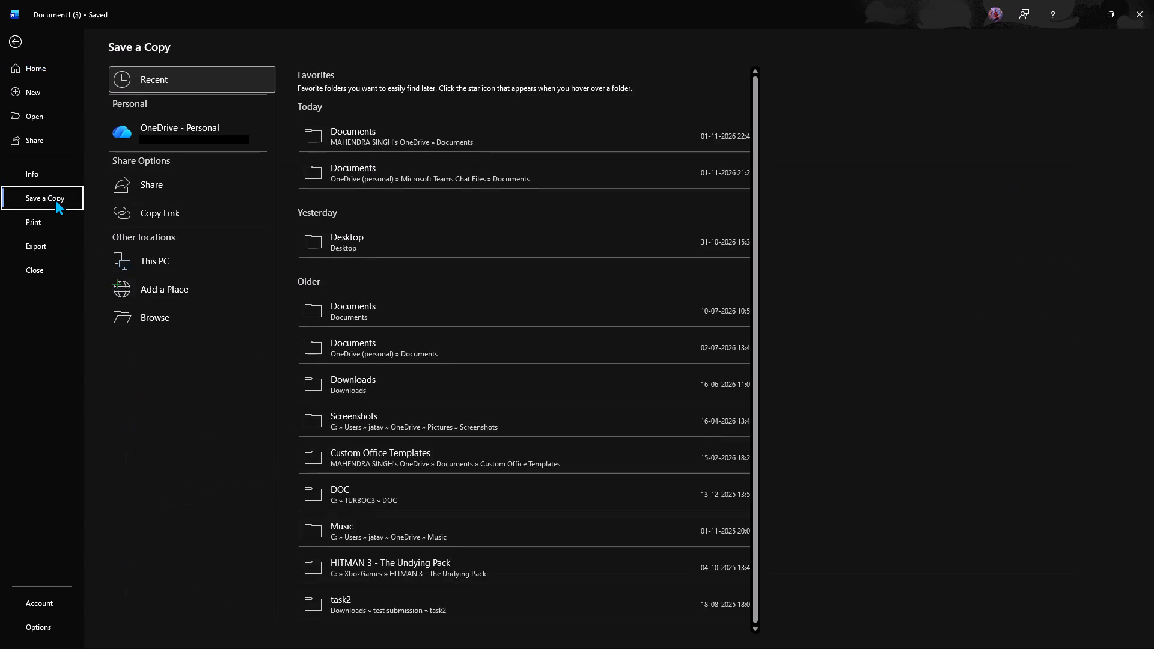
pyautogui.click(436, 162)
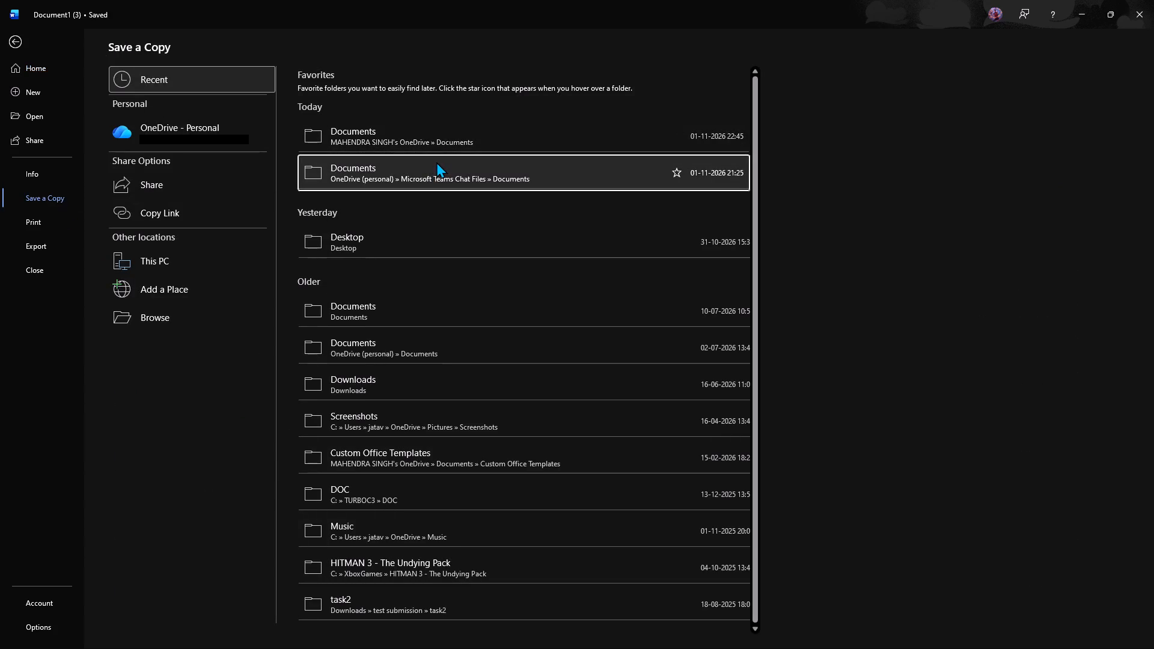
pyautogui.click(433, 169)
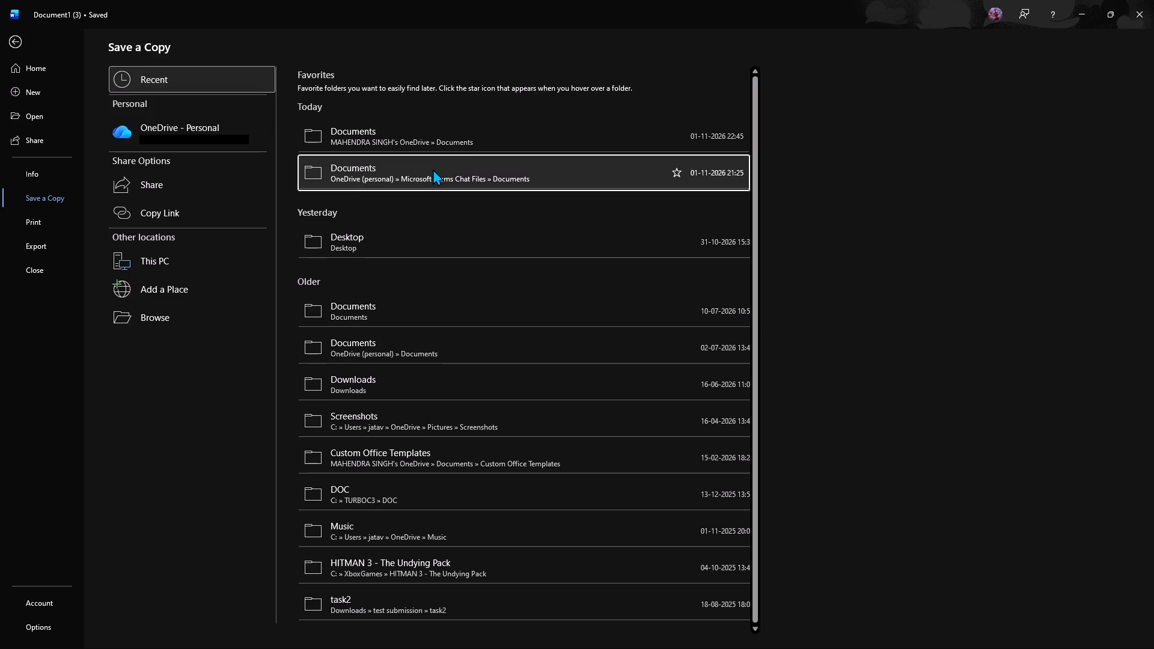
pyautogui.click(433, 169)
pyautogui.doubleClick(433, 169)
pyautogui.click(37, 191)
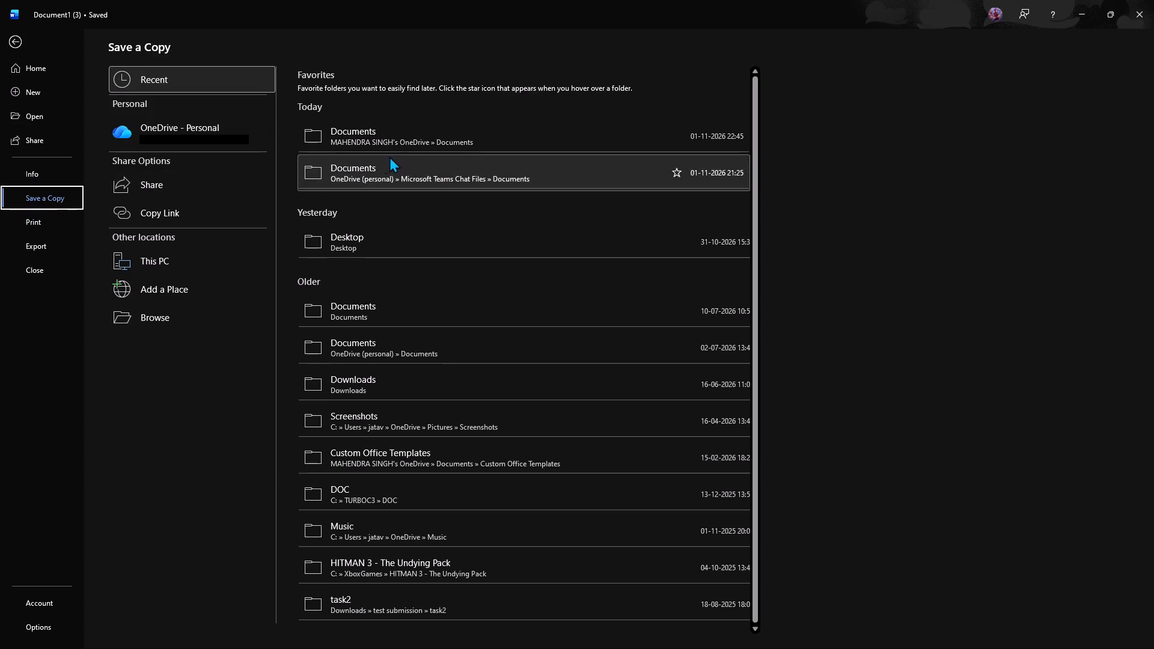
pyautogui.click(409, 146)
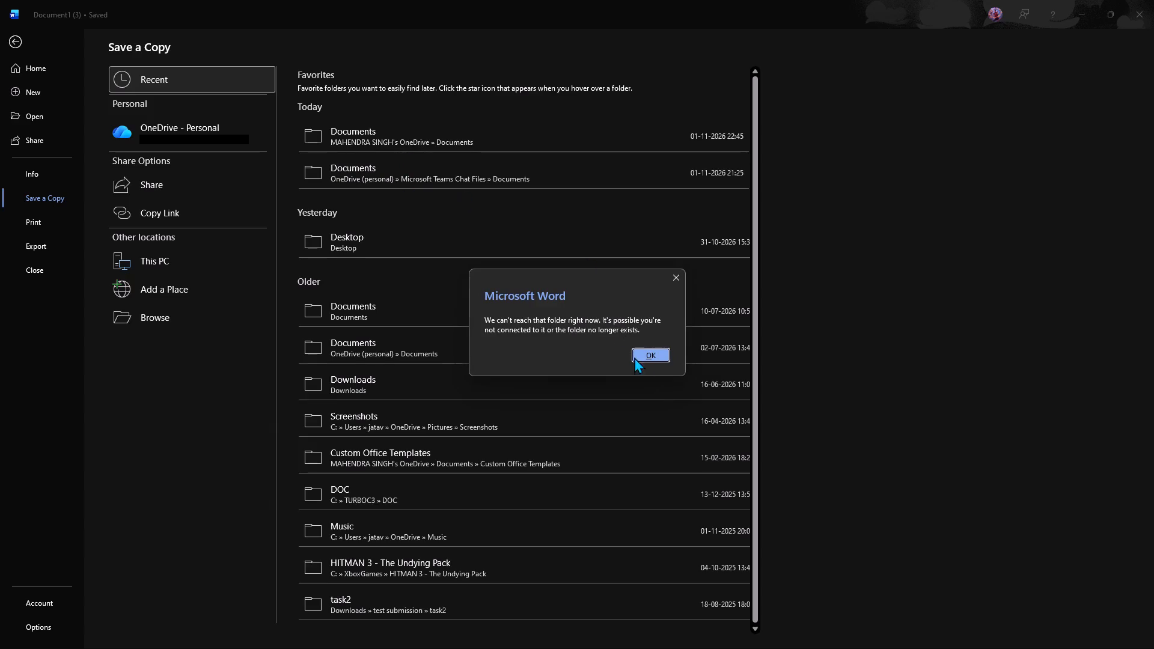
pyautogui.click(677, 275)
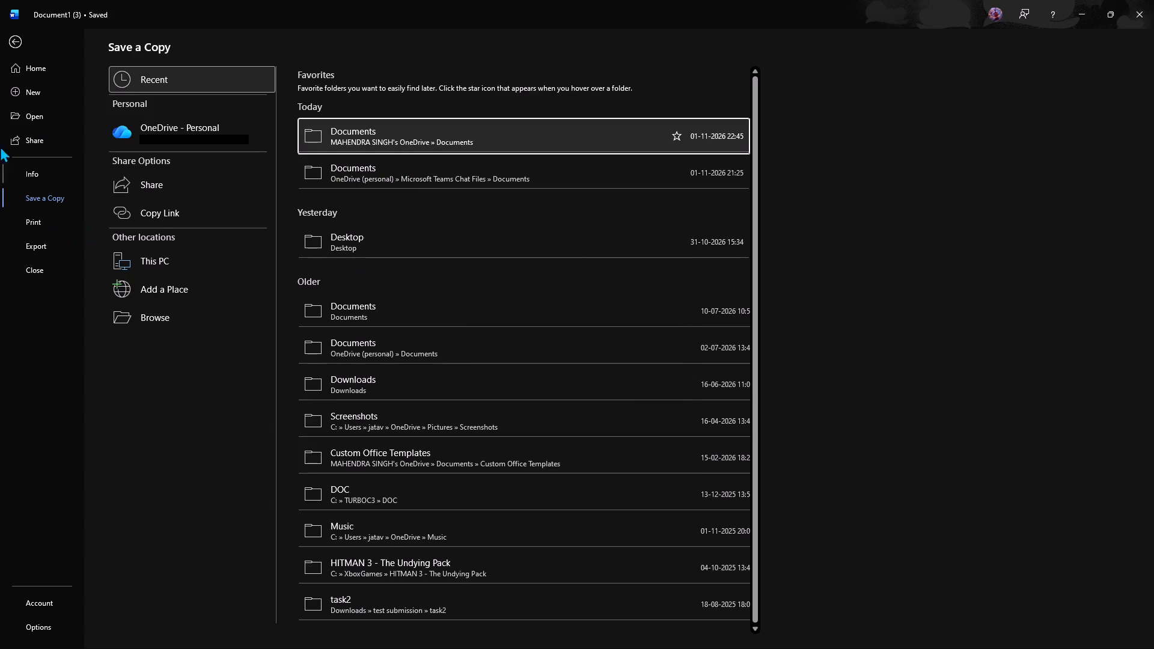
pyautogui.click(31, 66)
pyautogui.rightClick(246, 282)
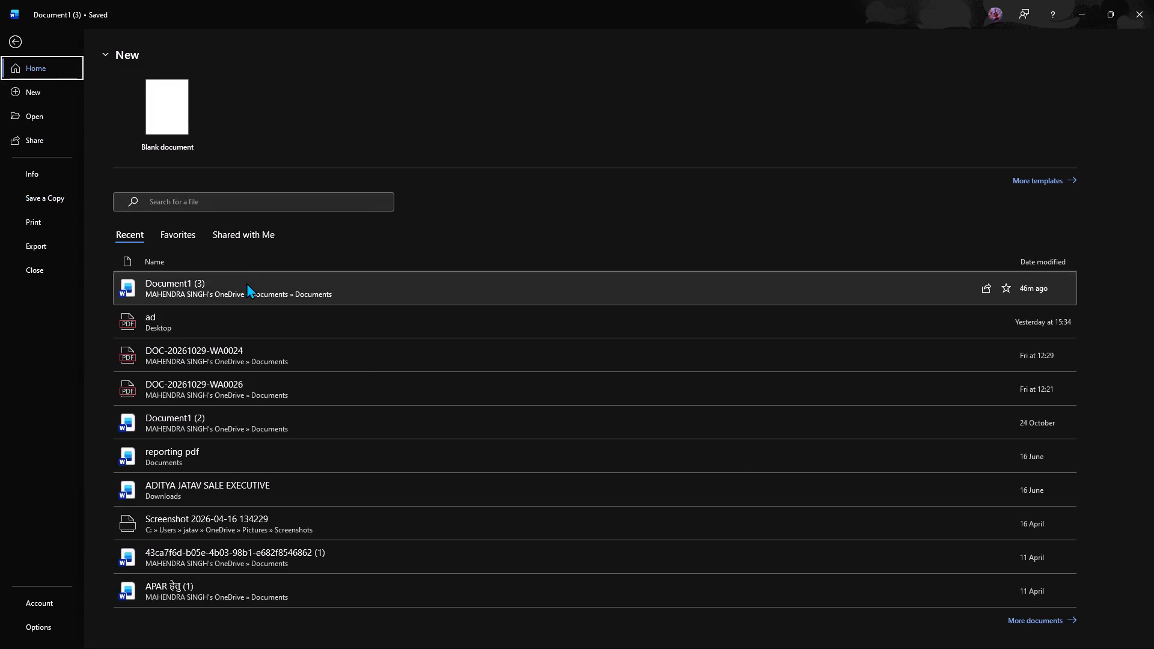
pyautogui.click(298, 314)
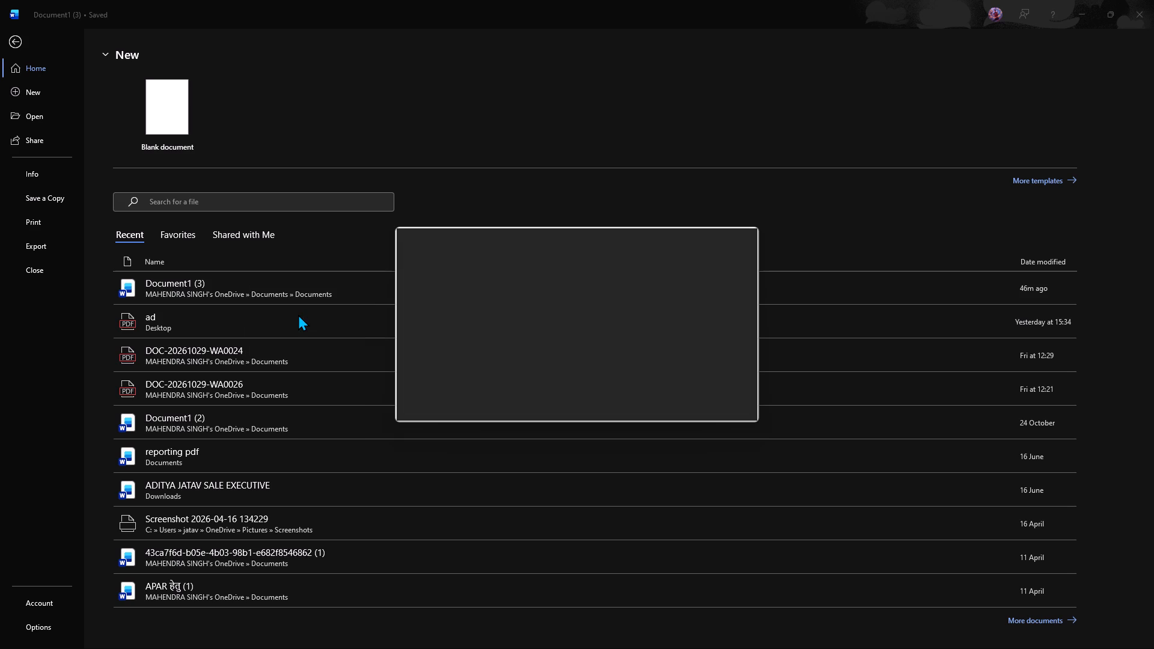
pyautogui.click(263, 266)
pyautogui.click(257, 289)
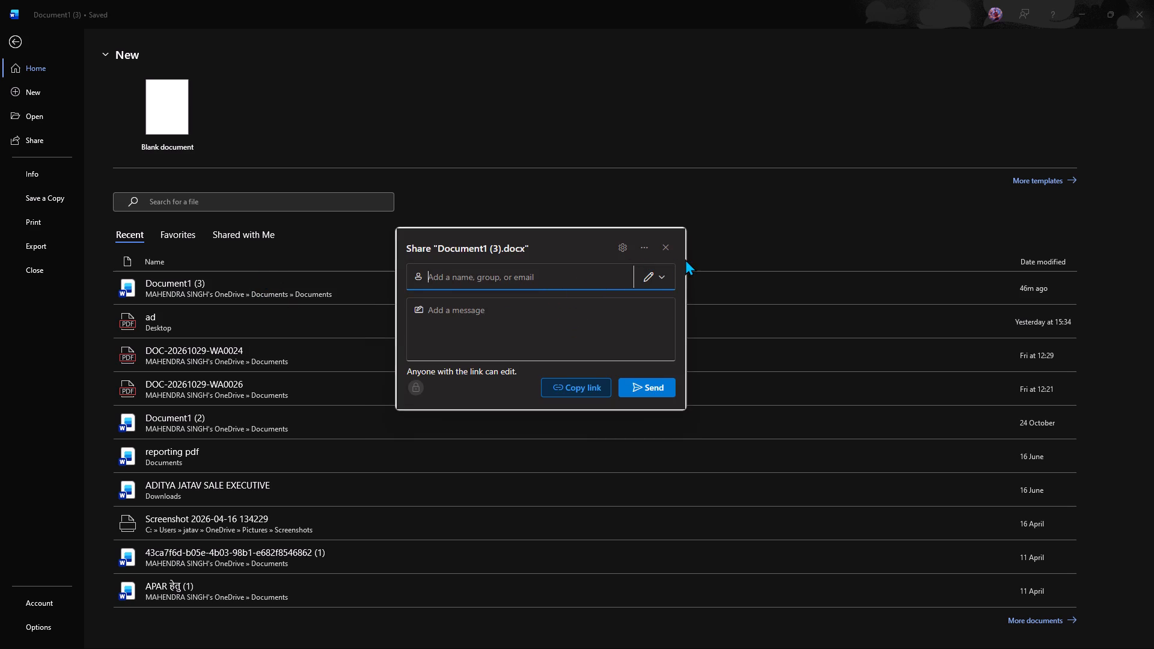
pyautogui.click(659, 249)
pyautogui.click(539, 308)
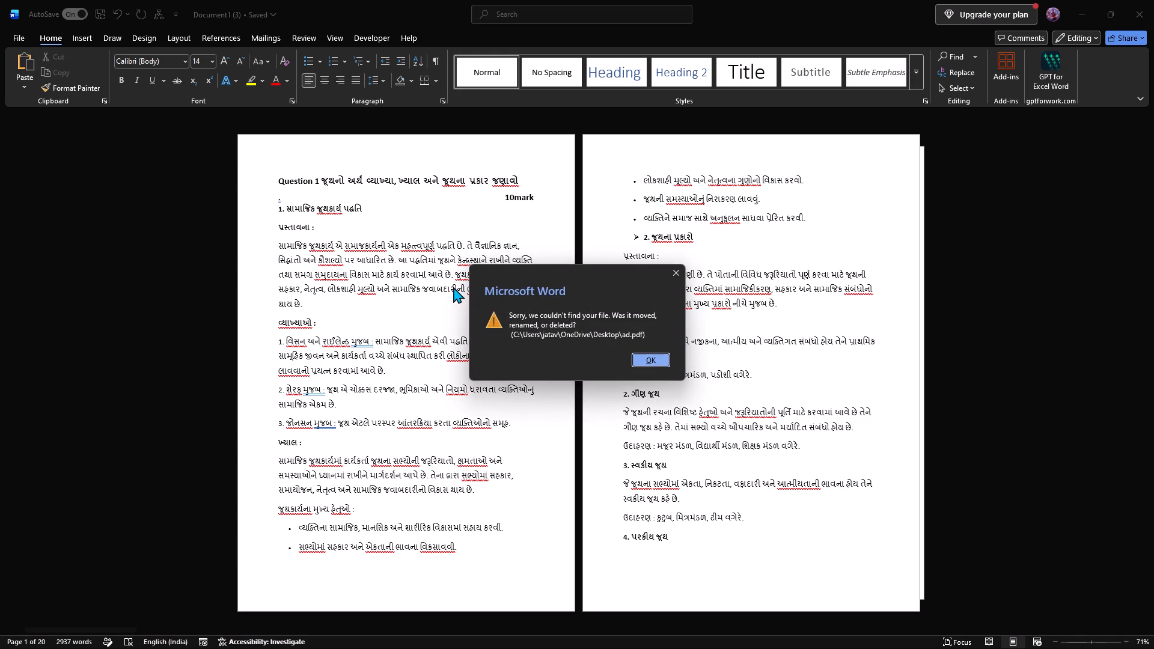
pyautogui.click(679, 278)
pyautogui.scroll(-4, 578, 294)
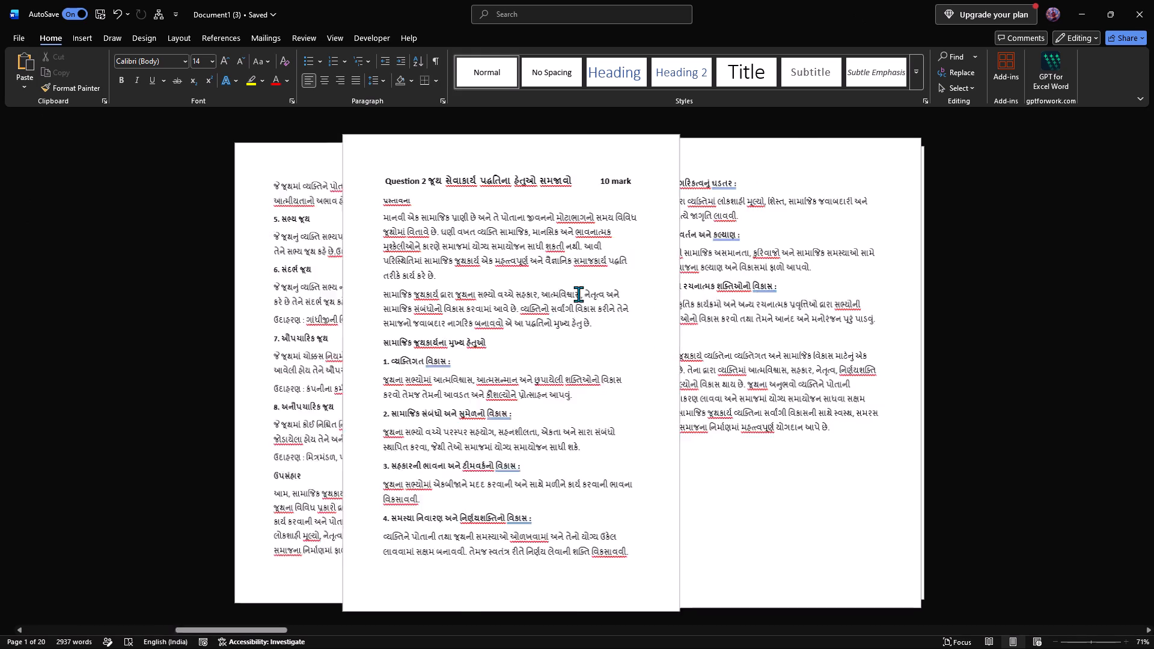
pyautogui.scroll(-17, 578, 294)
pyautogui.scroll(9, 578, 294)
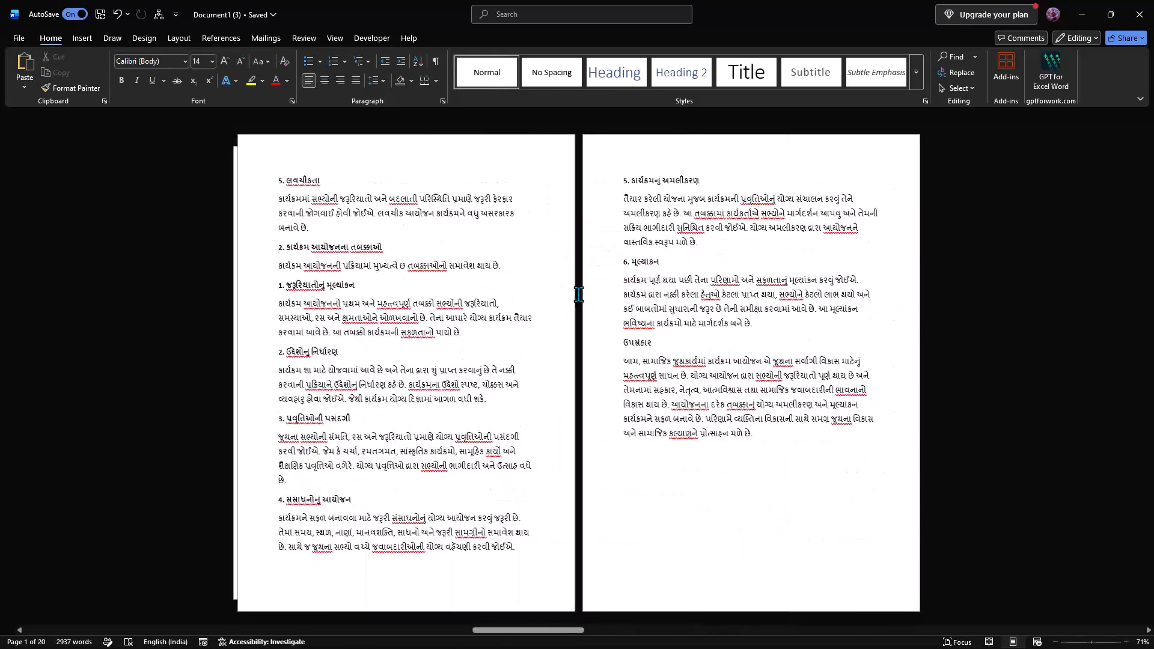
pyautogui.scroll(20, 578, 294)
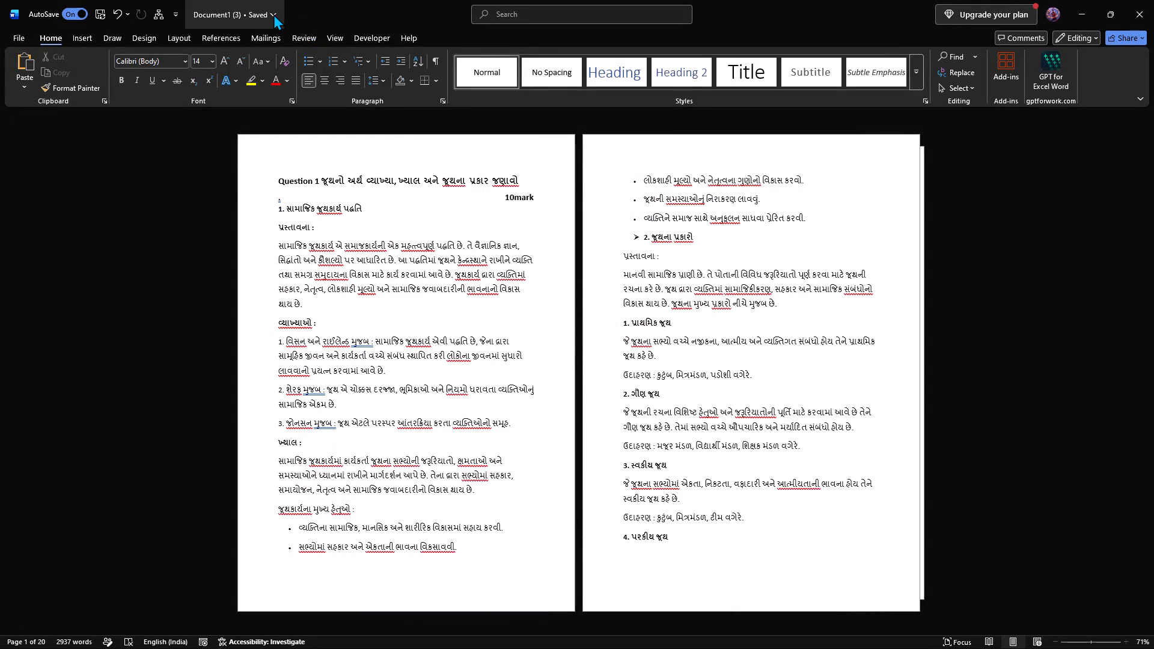
# Move the document to the Custom Office Templates folder inside the personal OneDrive Documents folder.
pyautogui.click(273, 14)
pyautogui.click(212, 117)
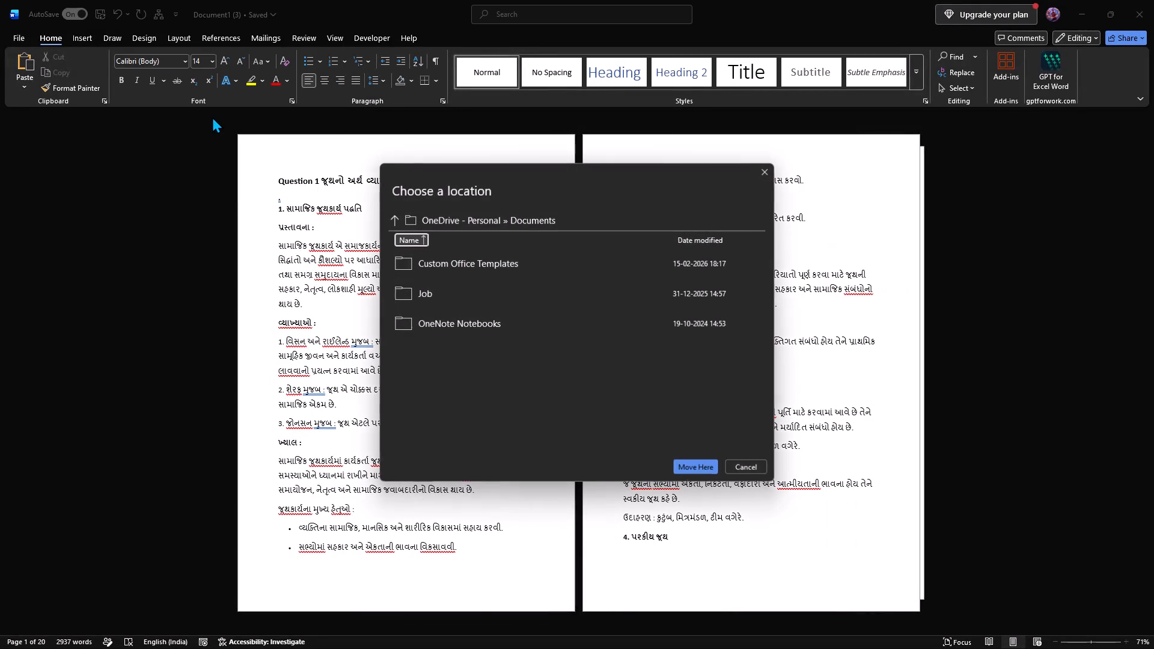
pyautogui.click(471, 254)
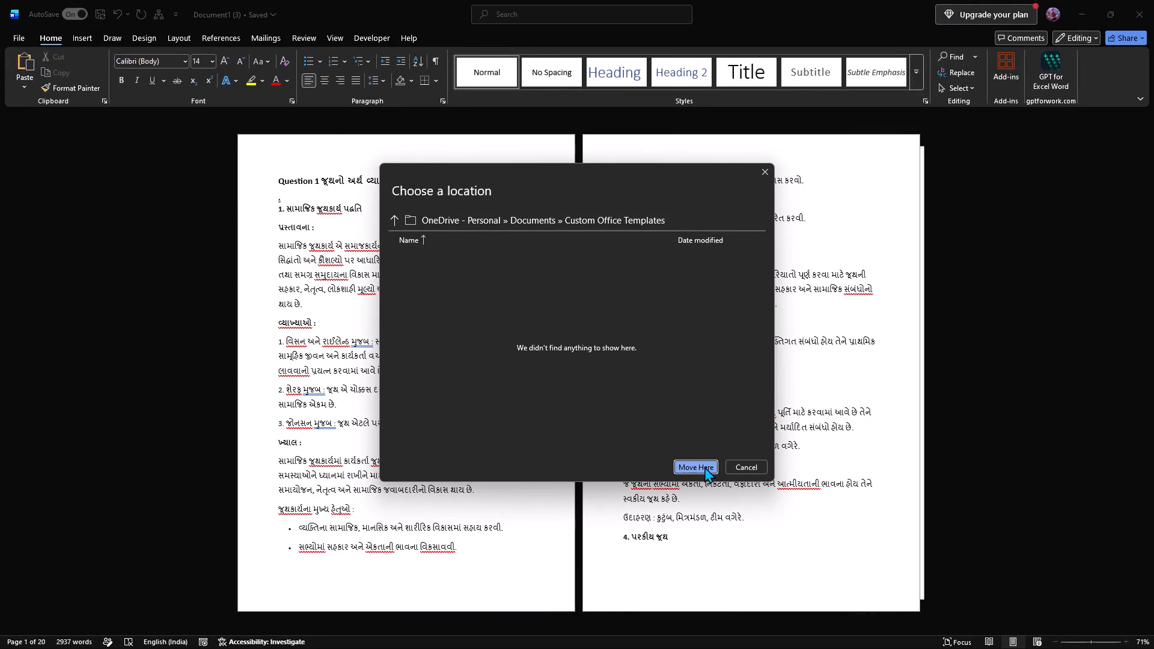
pyautogui.click(700, 472)
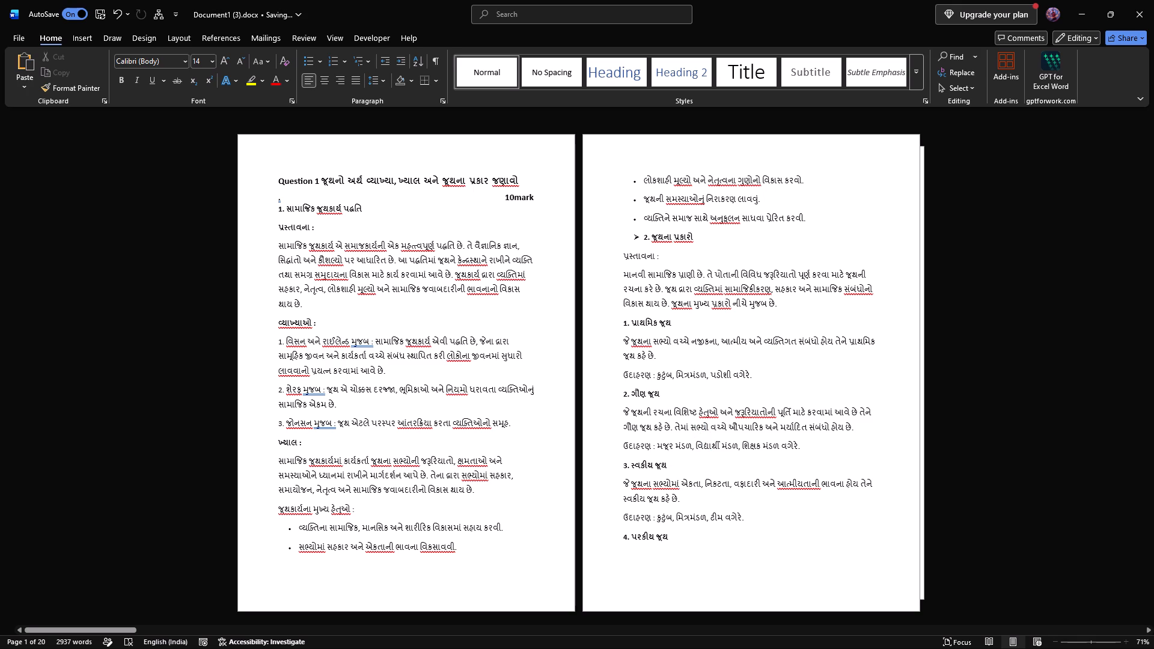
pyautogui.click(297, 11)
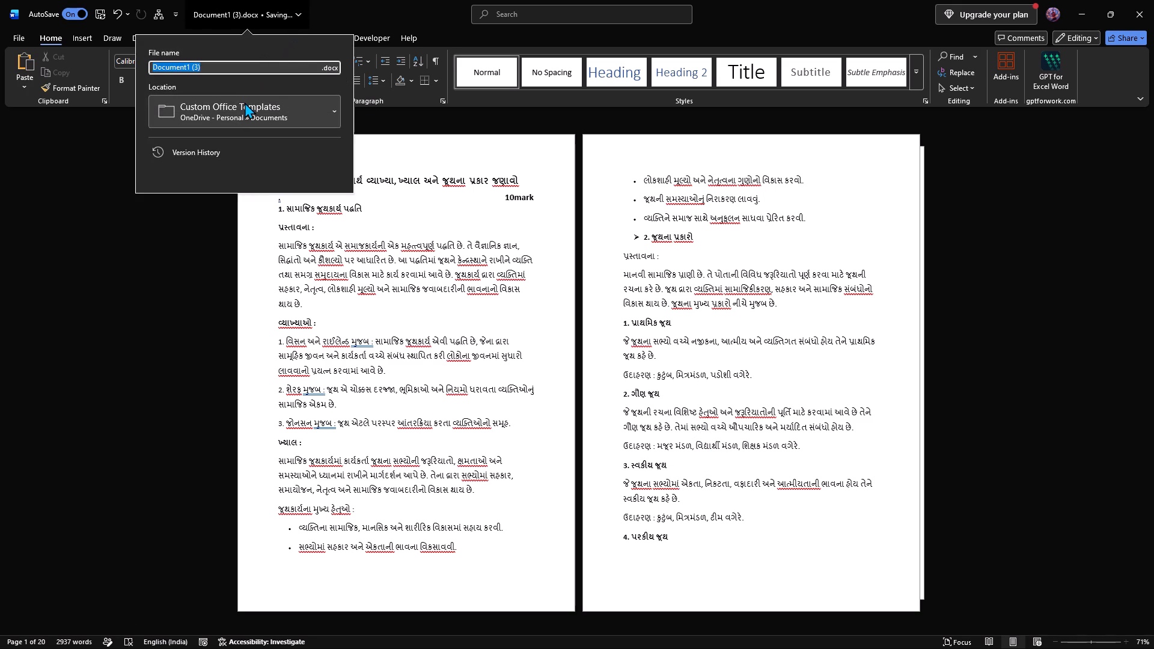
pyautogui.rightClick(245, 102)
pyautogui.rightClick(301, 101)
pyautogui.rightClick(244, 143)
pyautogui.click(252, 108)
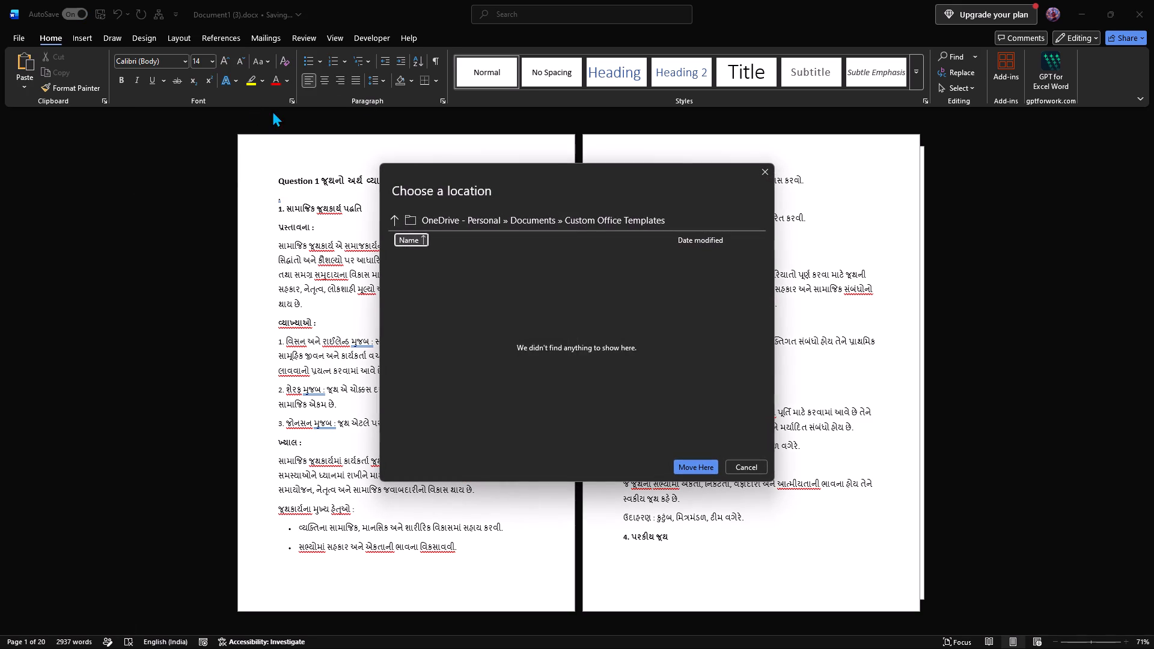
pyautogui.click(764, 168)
# Copy the file path of Document1 (3) from the list of recent files.
pyautogui.click(7, 32)
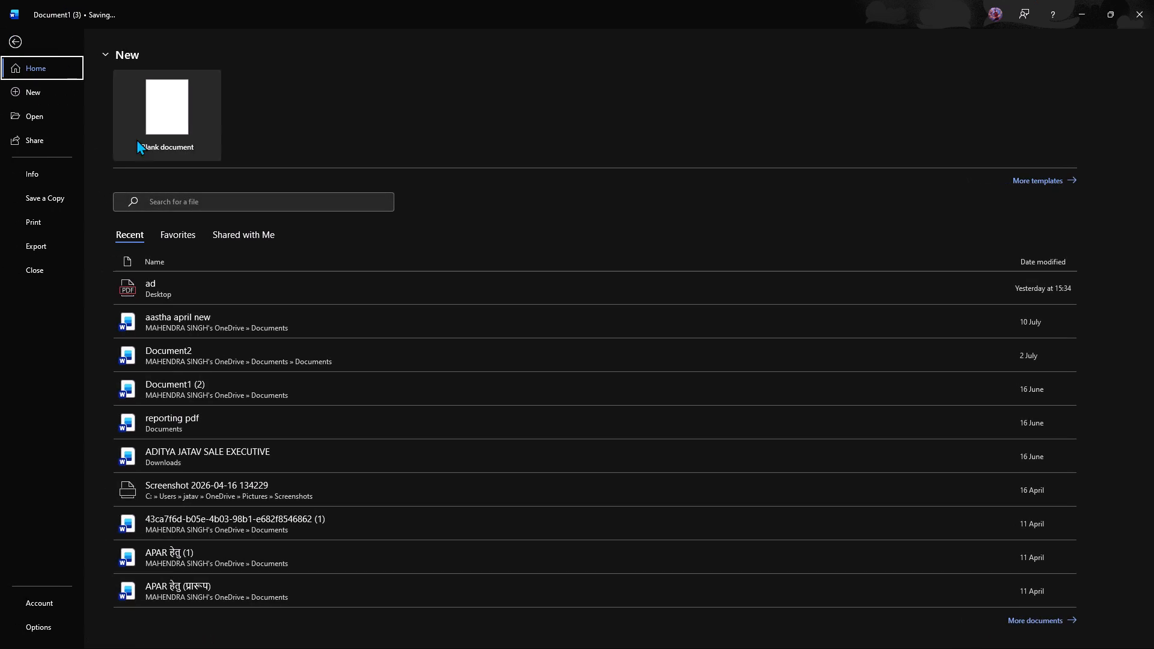
pyautogui.rightClick(228, 283)
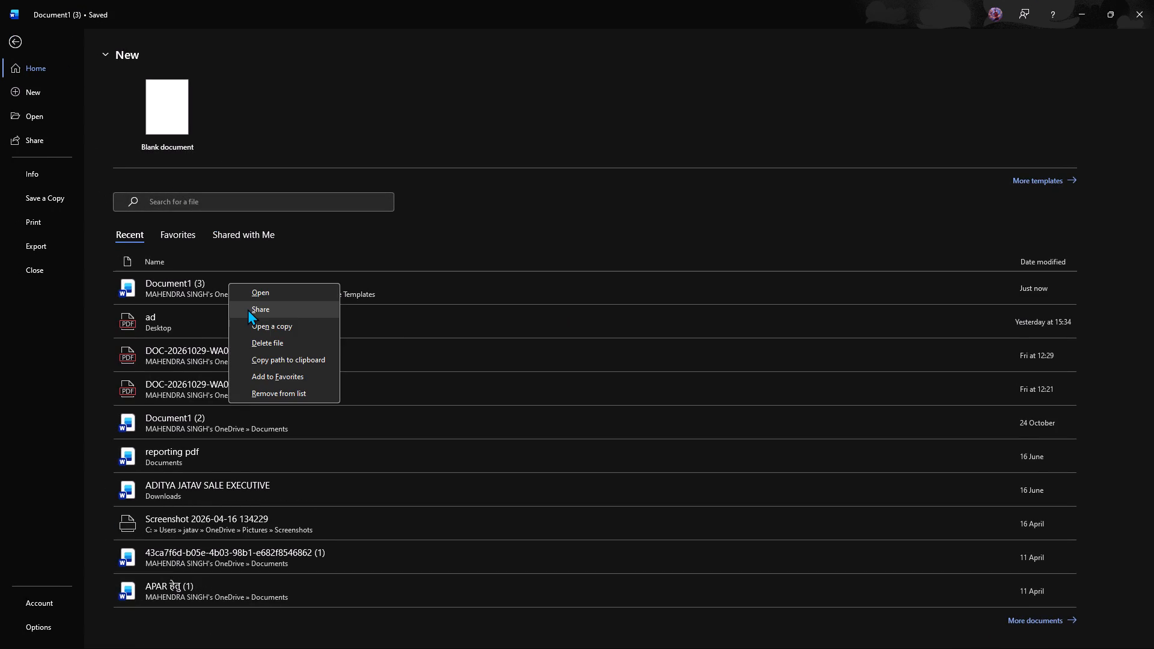
pyautogui.click(292, 360)
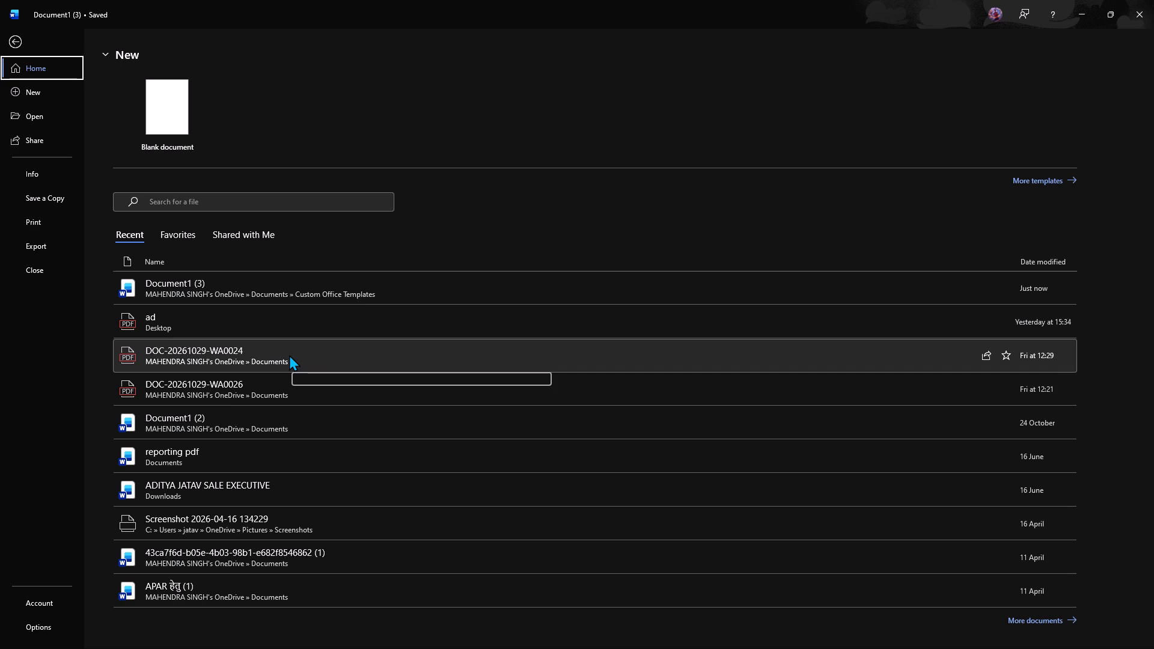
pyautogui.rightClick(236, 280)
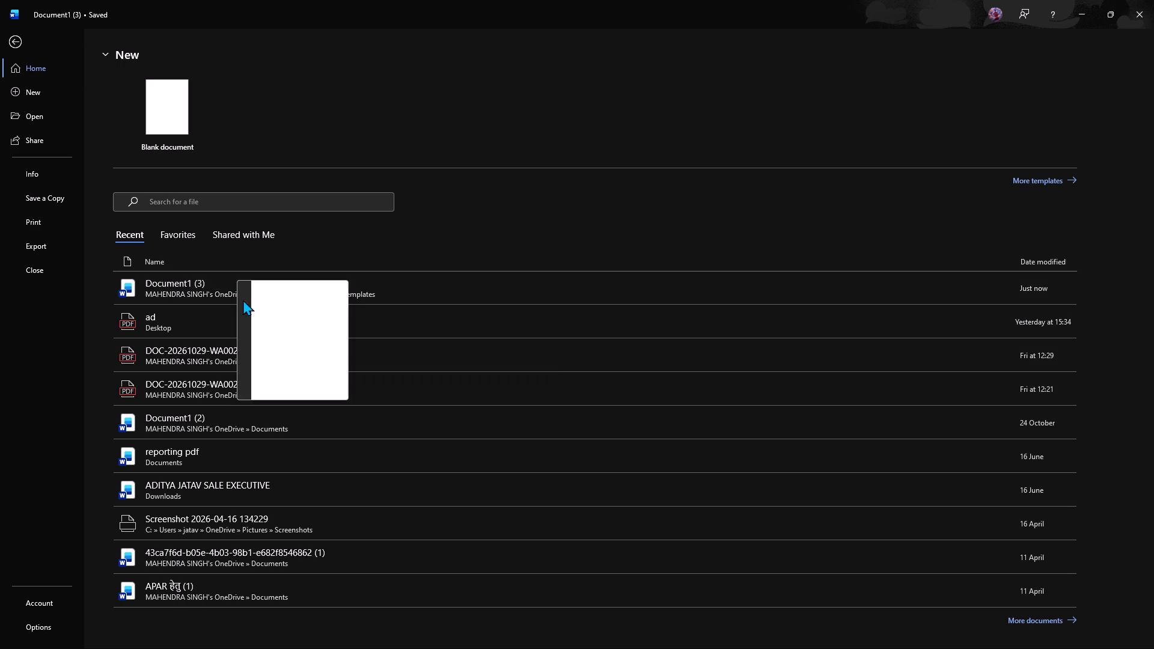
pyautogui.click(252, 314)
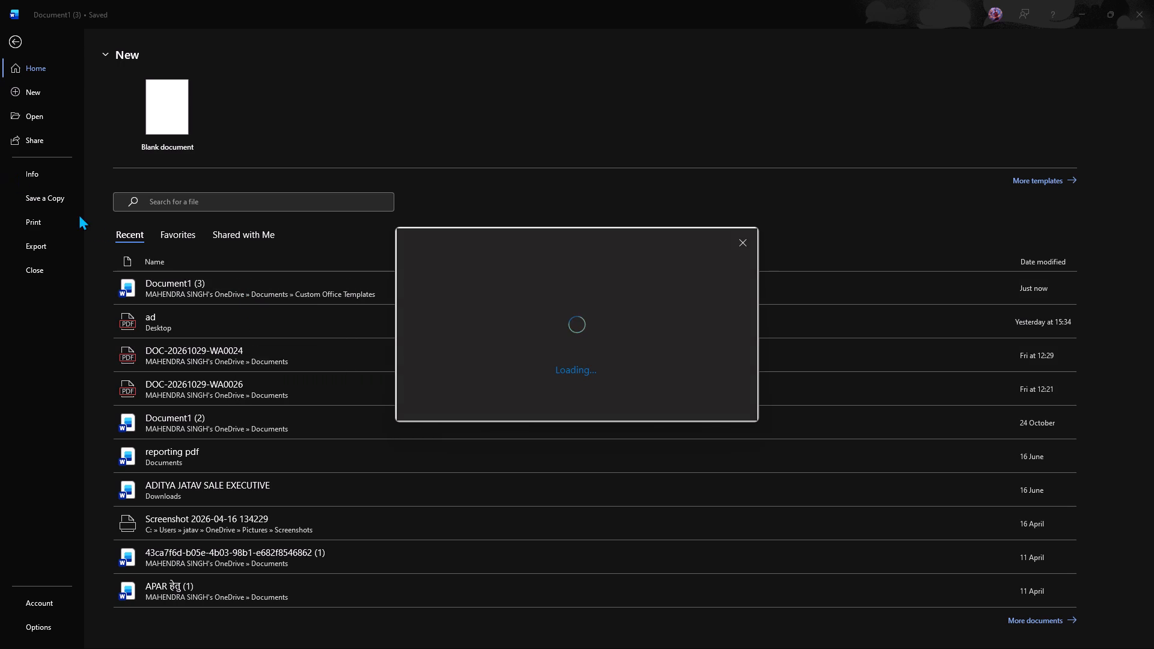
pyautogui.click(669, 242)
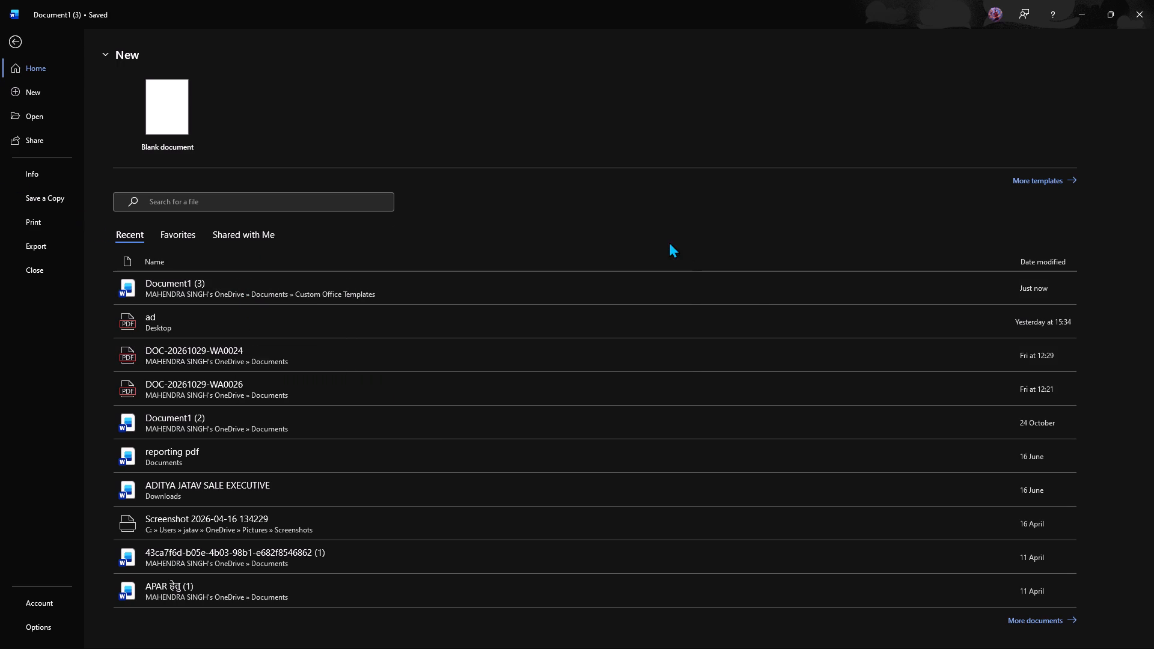
# Start saving a copy of the document in PDF format, with the OneDrive Desktop folder as destination.
pyautogui.click(64, 202)
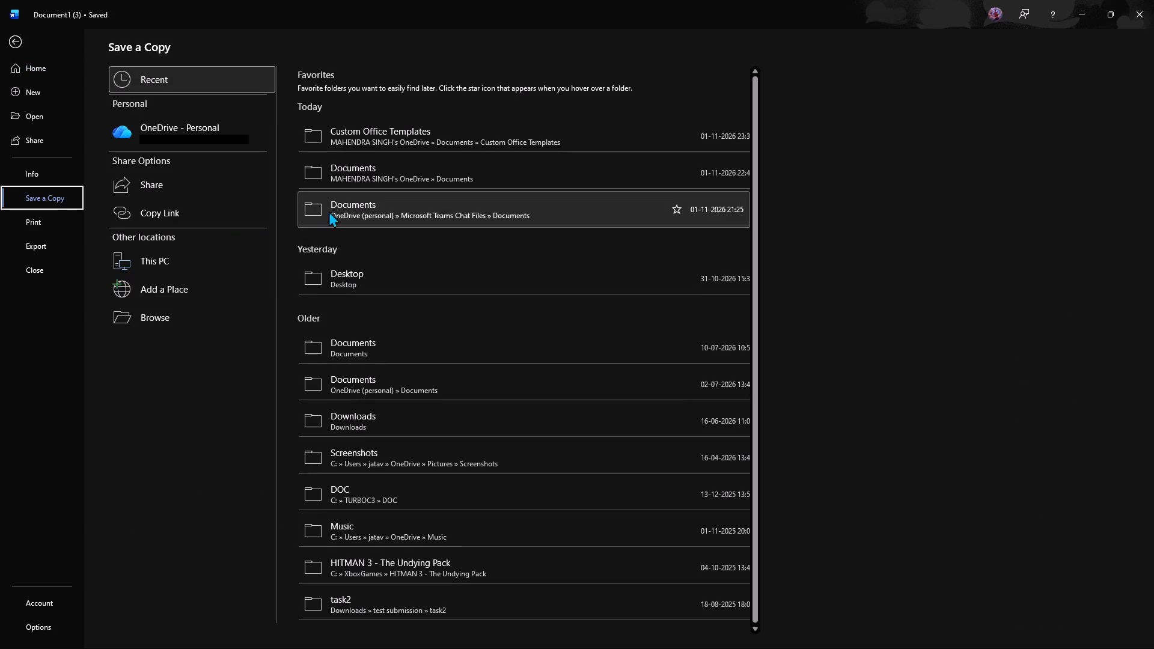
pyautogui.rightClick(376, 137)
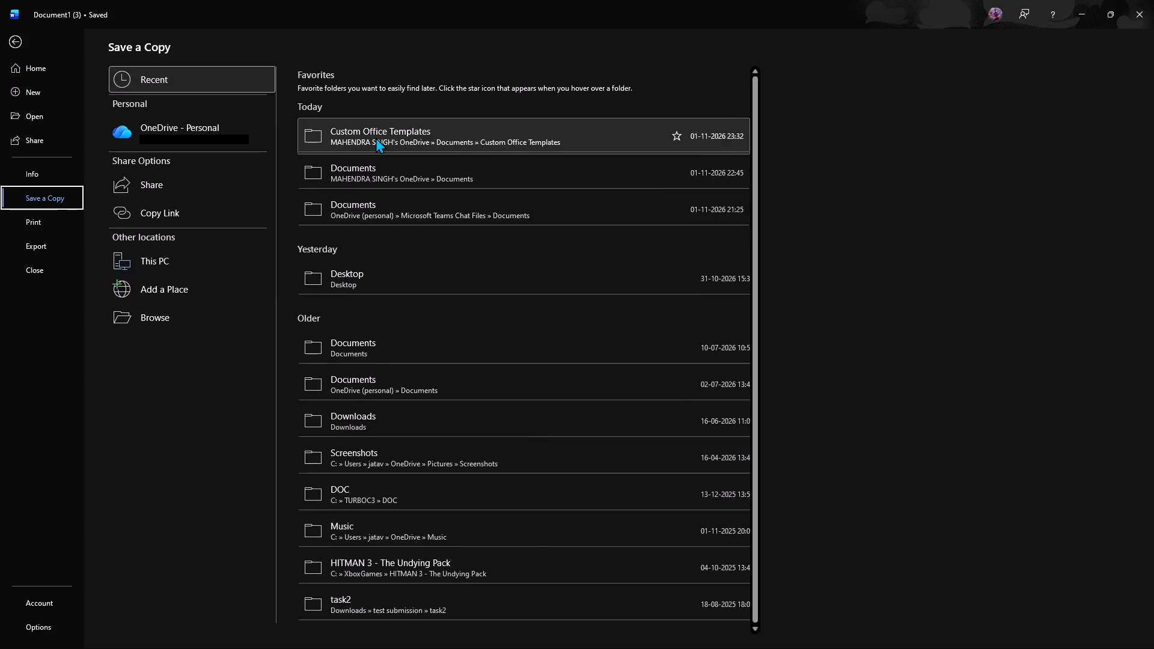
pyautogui.click(392, 143)
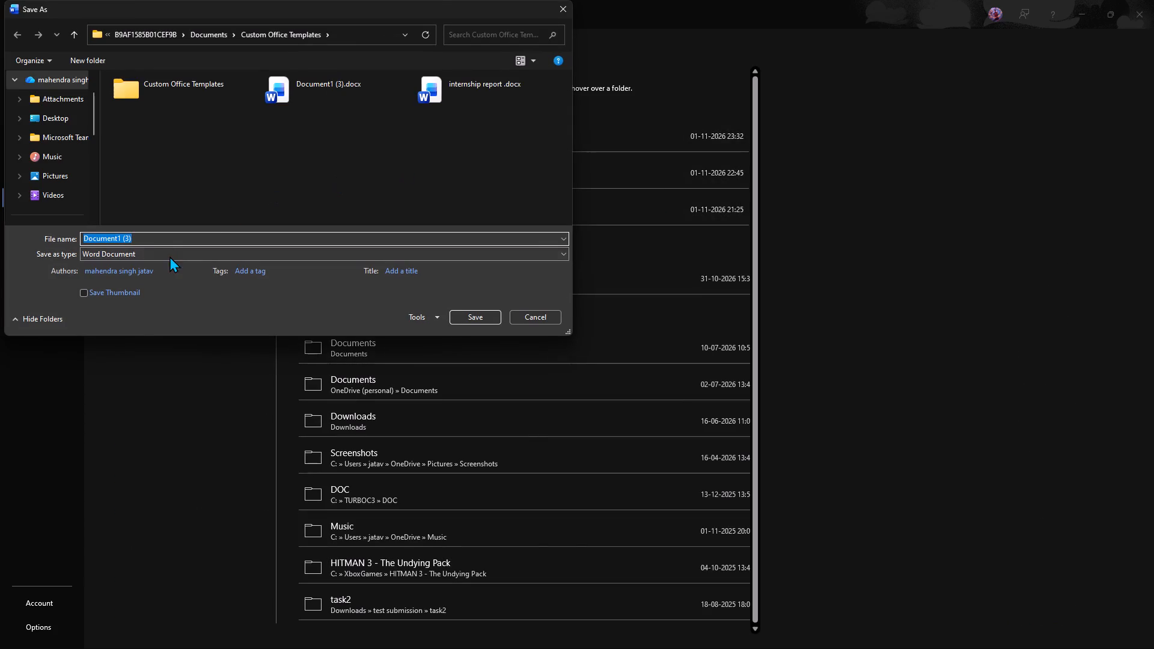
pyautogui.click(173, 249)
pyautogui.click(135, 324)
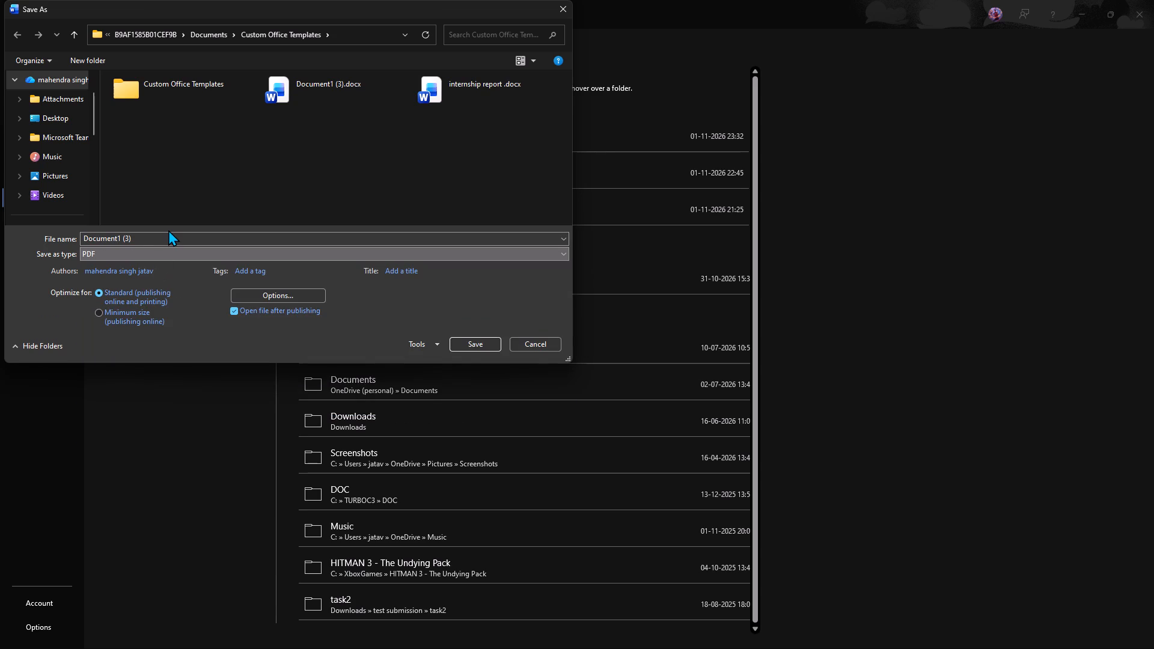
pyautogui.click(168, 230)
pyautogui.click(192, 230)
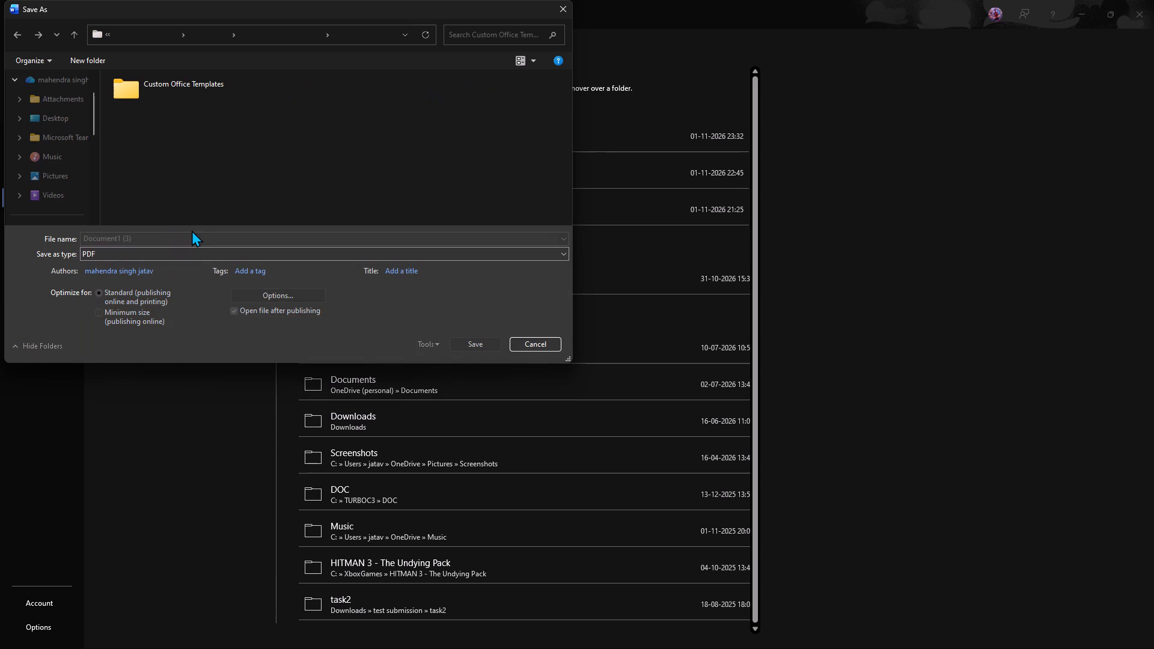
pyautogui.click(169, 97)
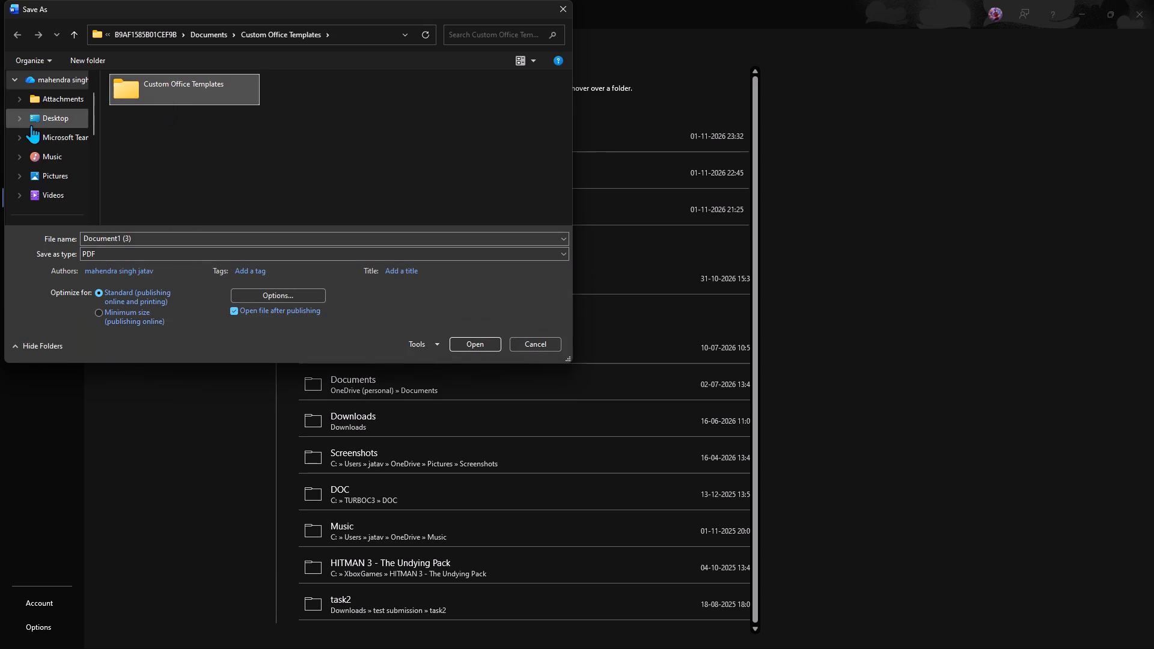
pyautogui.click(31, 125)
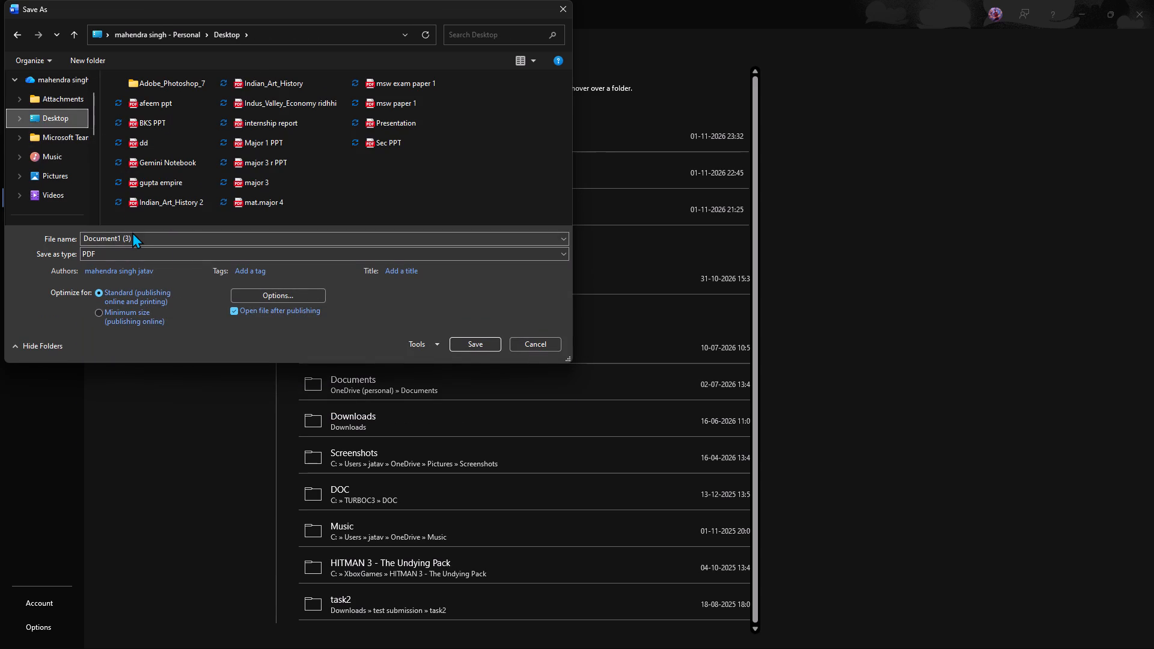
# Name the PDF copy "msw exam paper 2" and save it.
pyautogui.click(132, 232)
pyautogui.press('BackSpace')
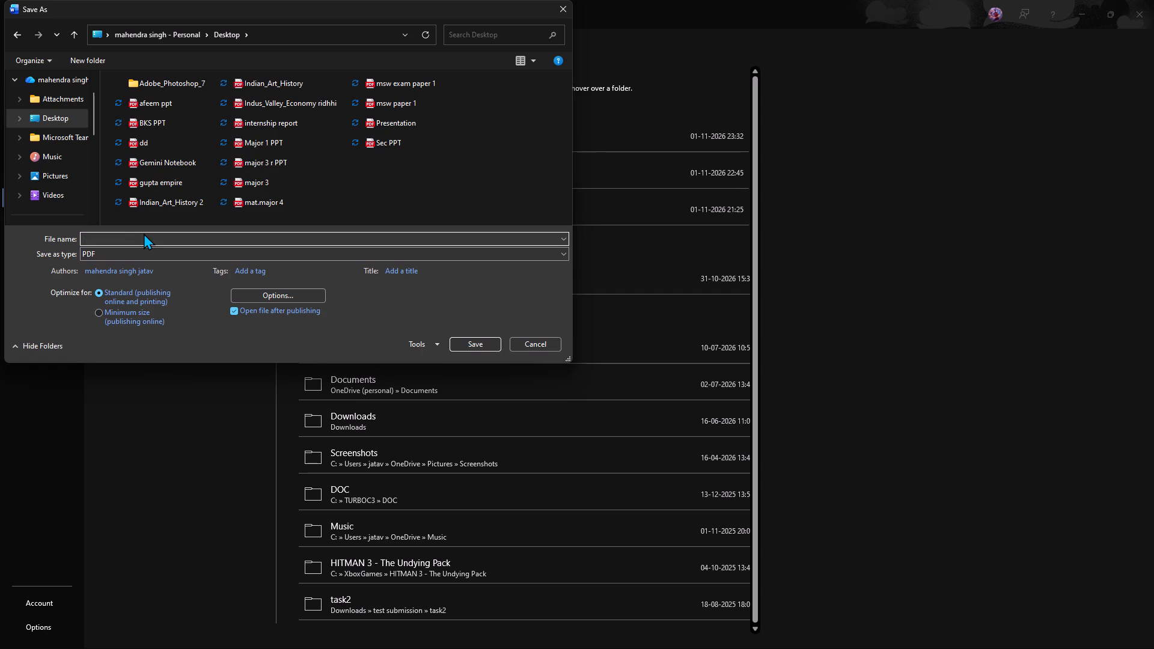
pyautogui.write('msw')
pyautogui.press('space')
pyautogui.write('exam paper')
pyautogui.press('space')
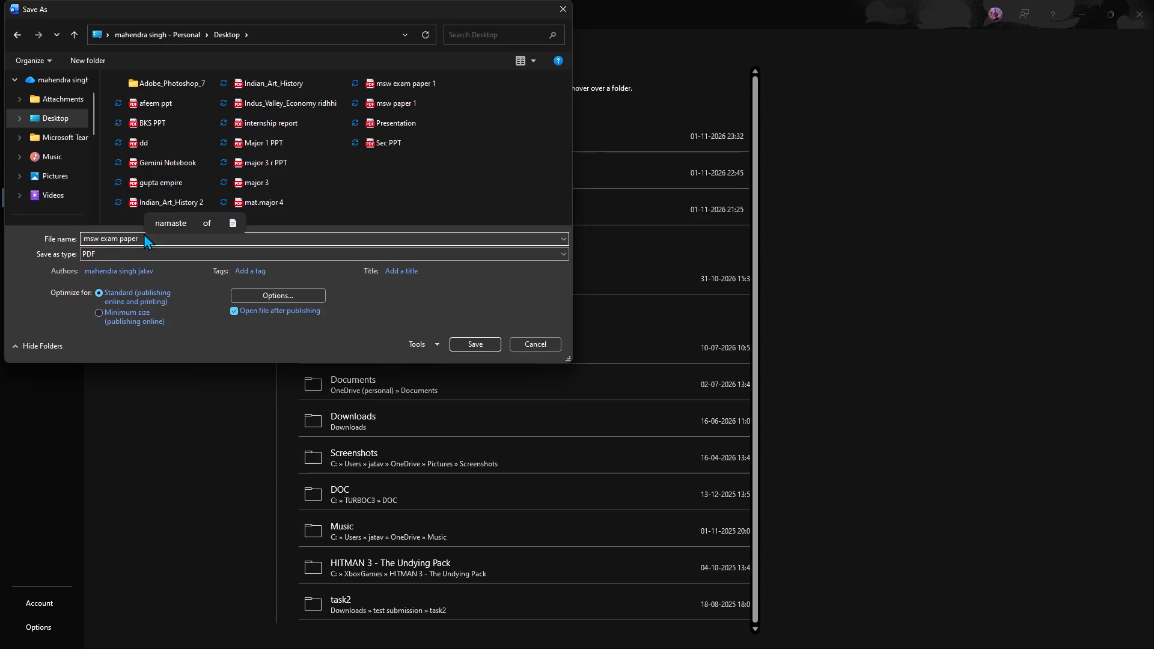
pyautogui.press('2')
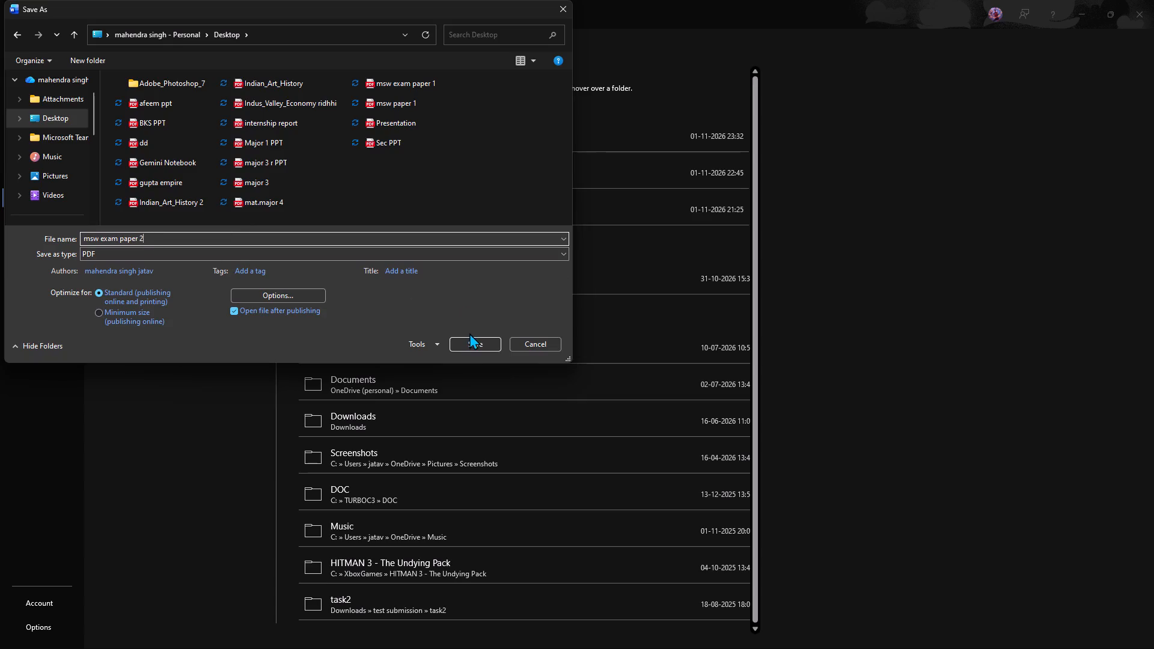
pyautogui.click(469, 334)
pyautogui.click(471, 343)
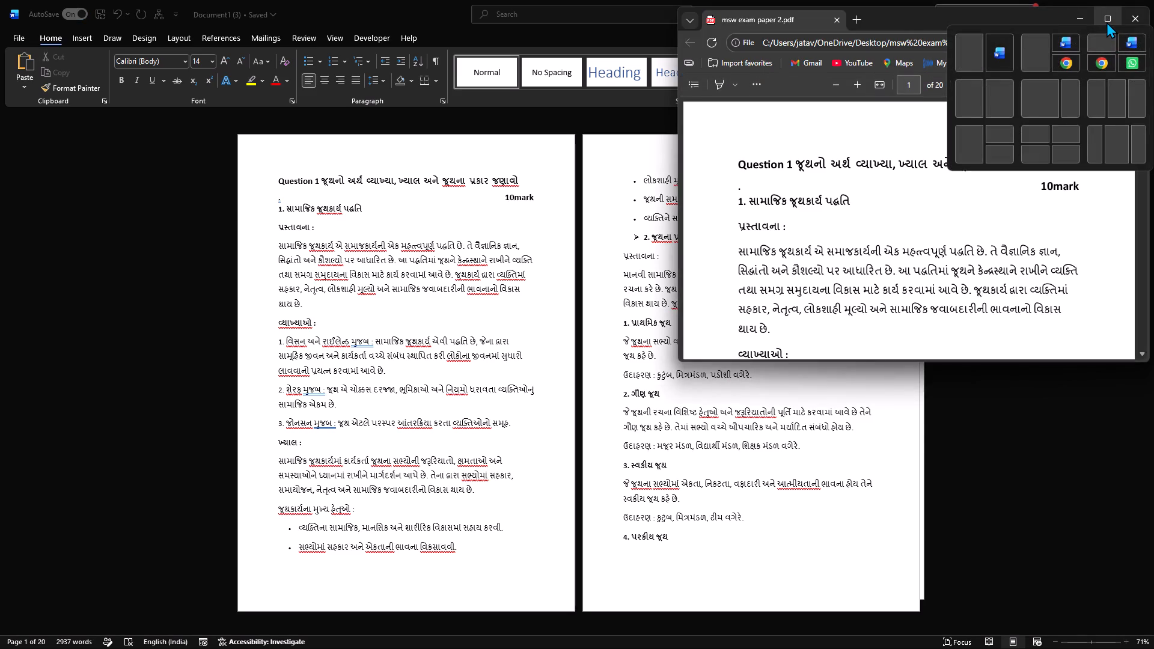
# Clear the open windows to reach the desktop and start sharing the "msw exam paper 2" PDF.
pyautogui.click(1084, 20)
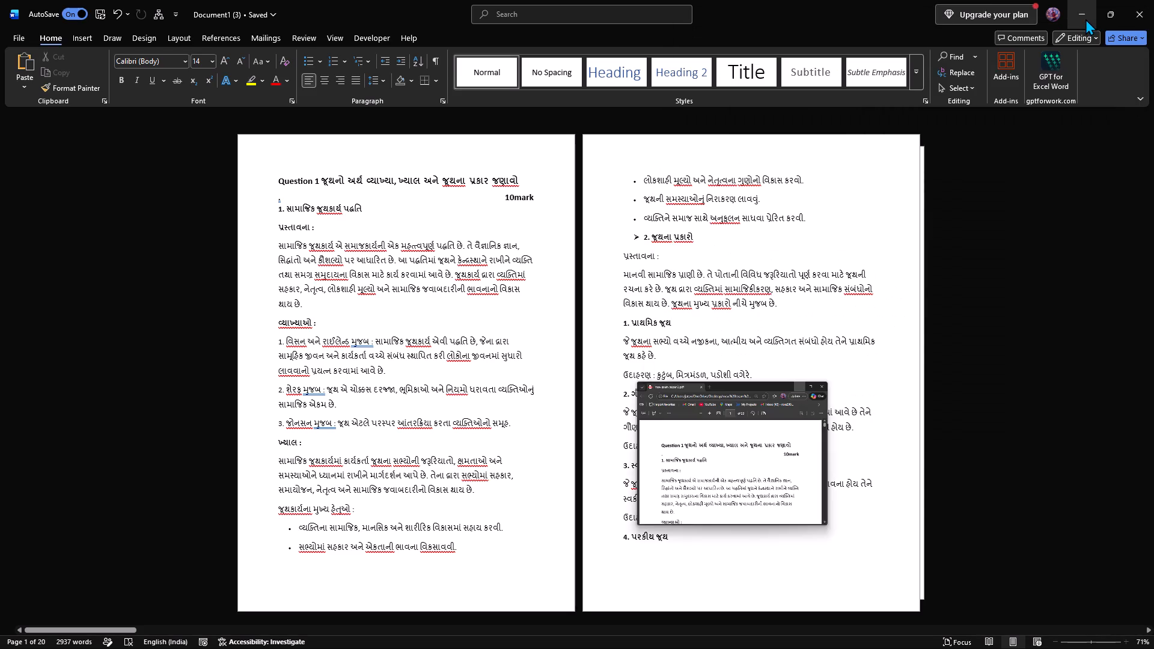
pyautogui.click(1085, 19)
pyautogui.moveTo(1120, 75); pyautogui.dragTo(1086, 91)
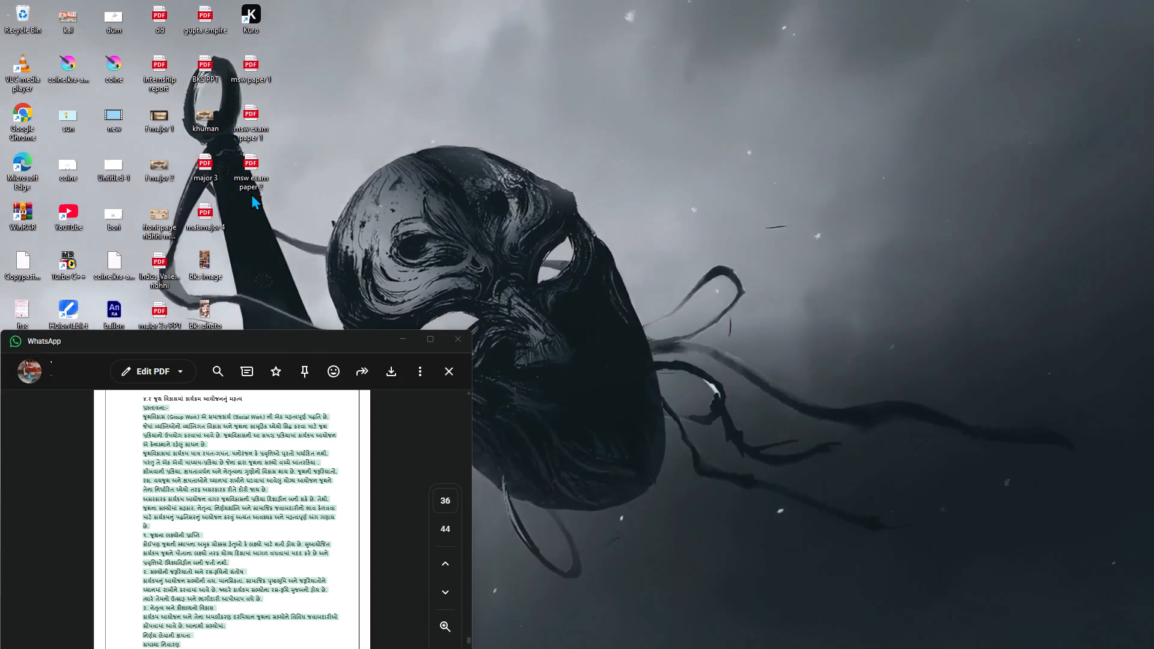
pyautogui.rightClick(249, 173)
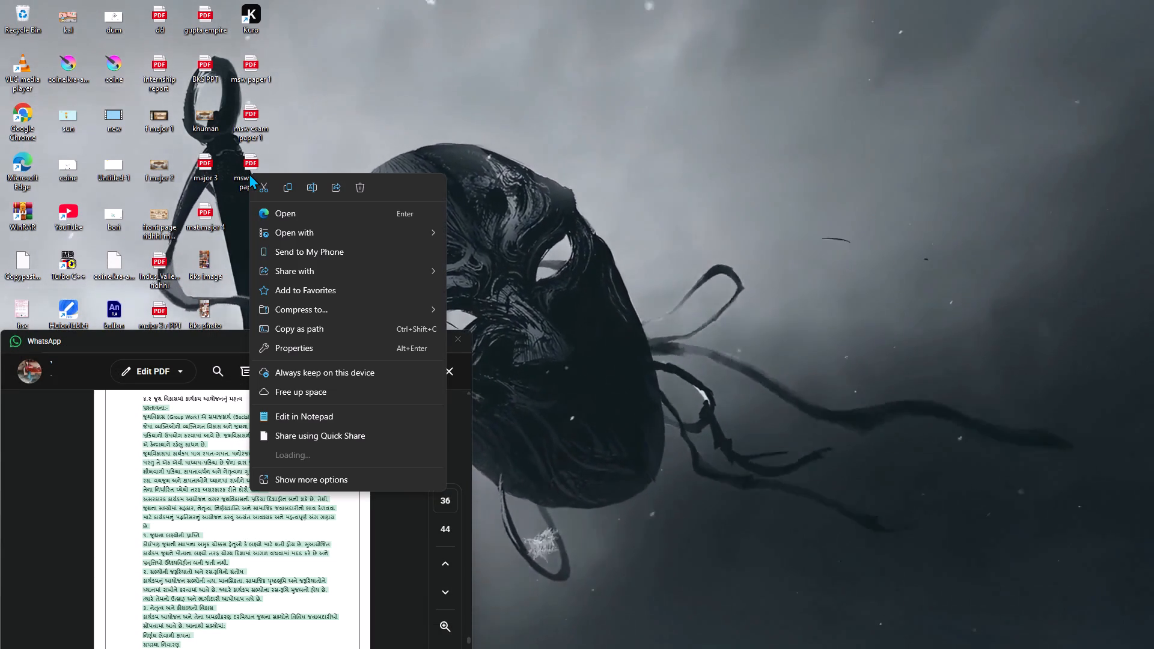
pyautogui.click(330, 187)
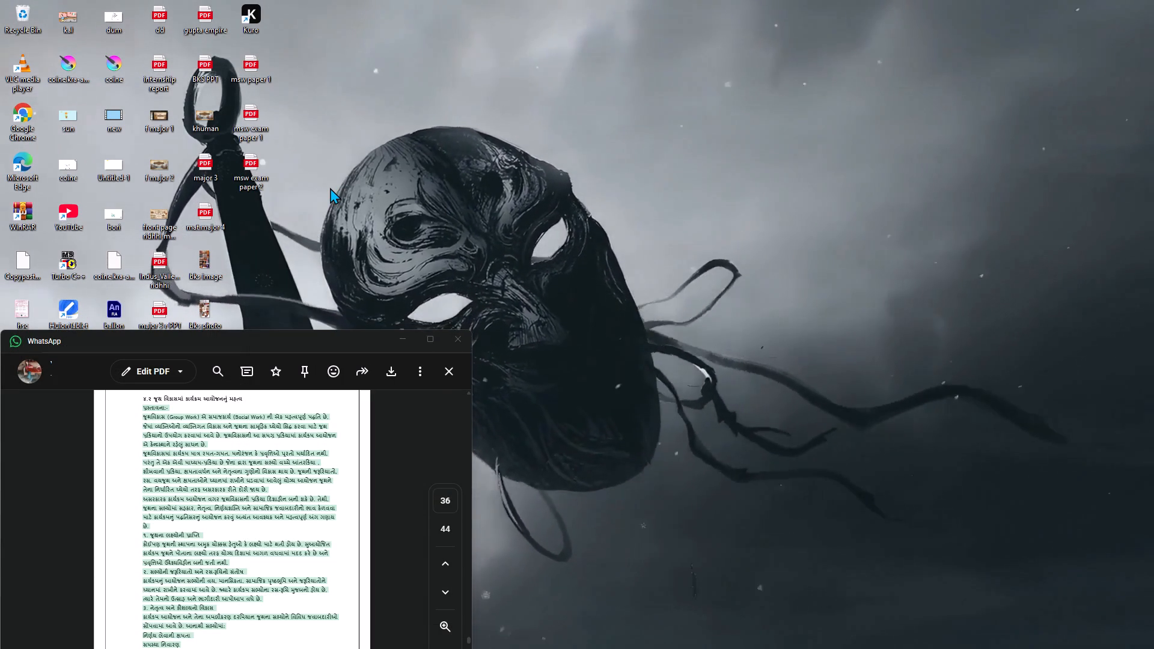
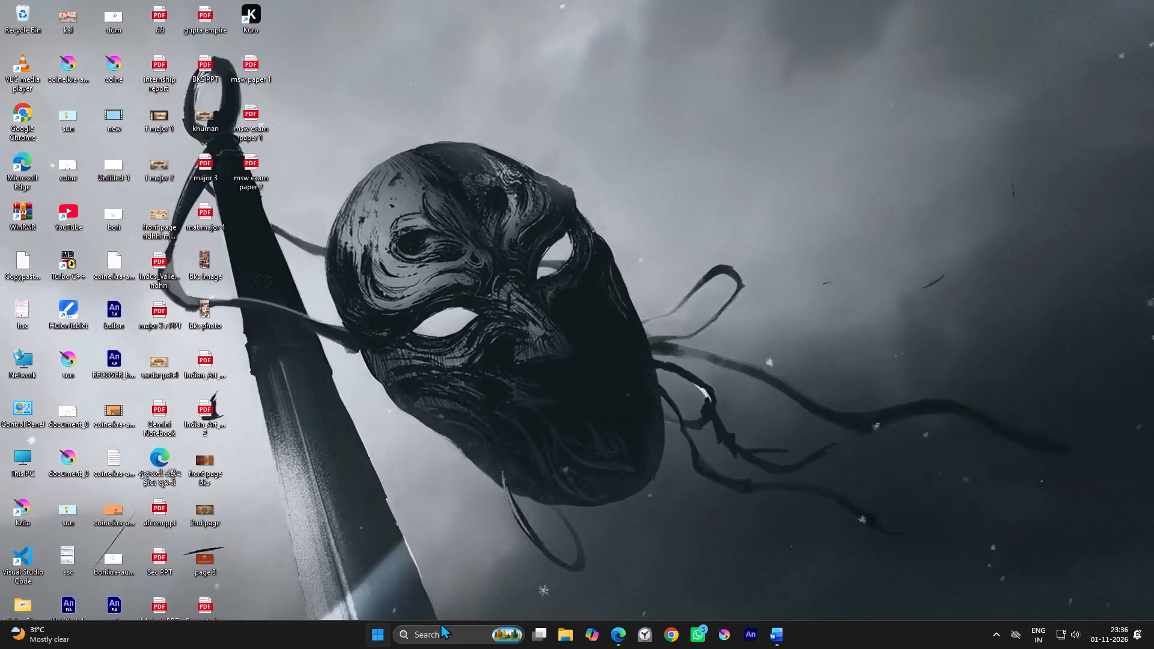
# Bring up the computer's power options.
pyautogui.click(724, 590)
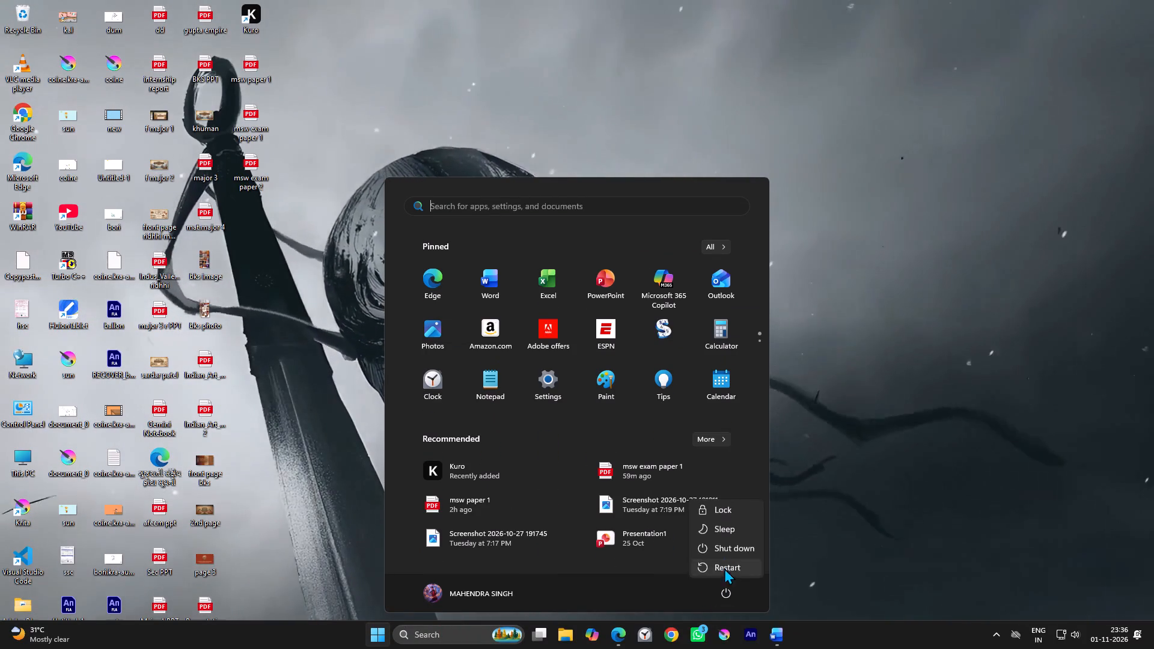